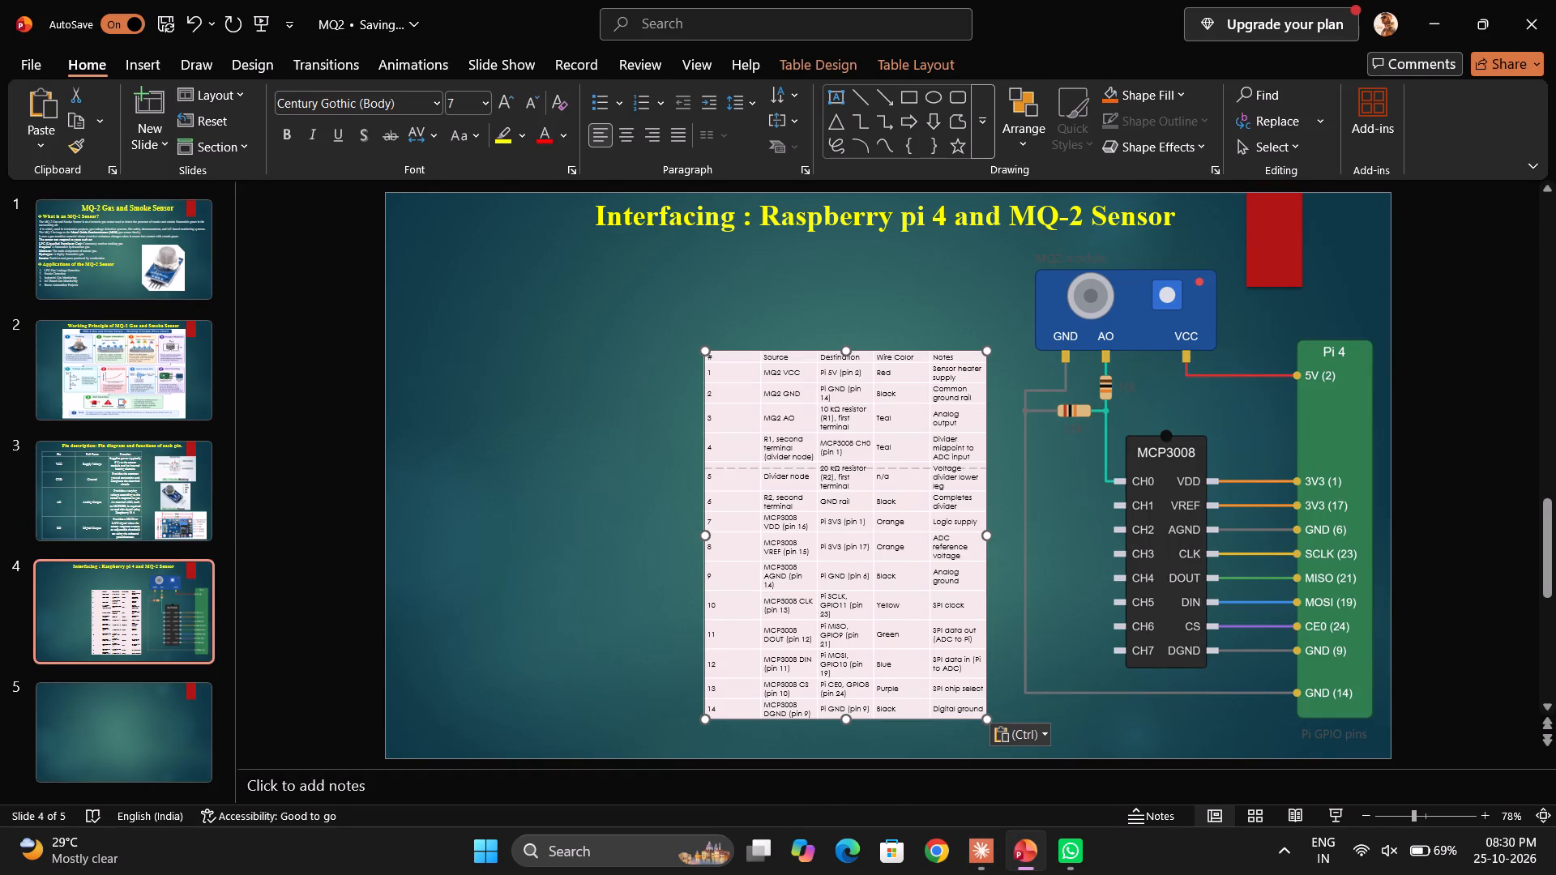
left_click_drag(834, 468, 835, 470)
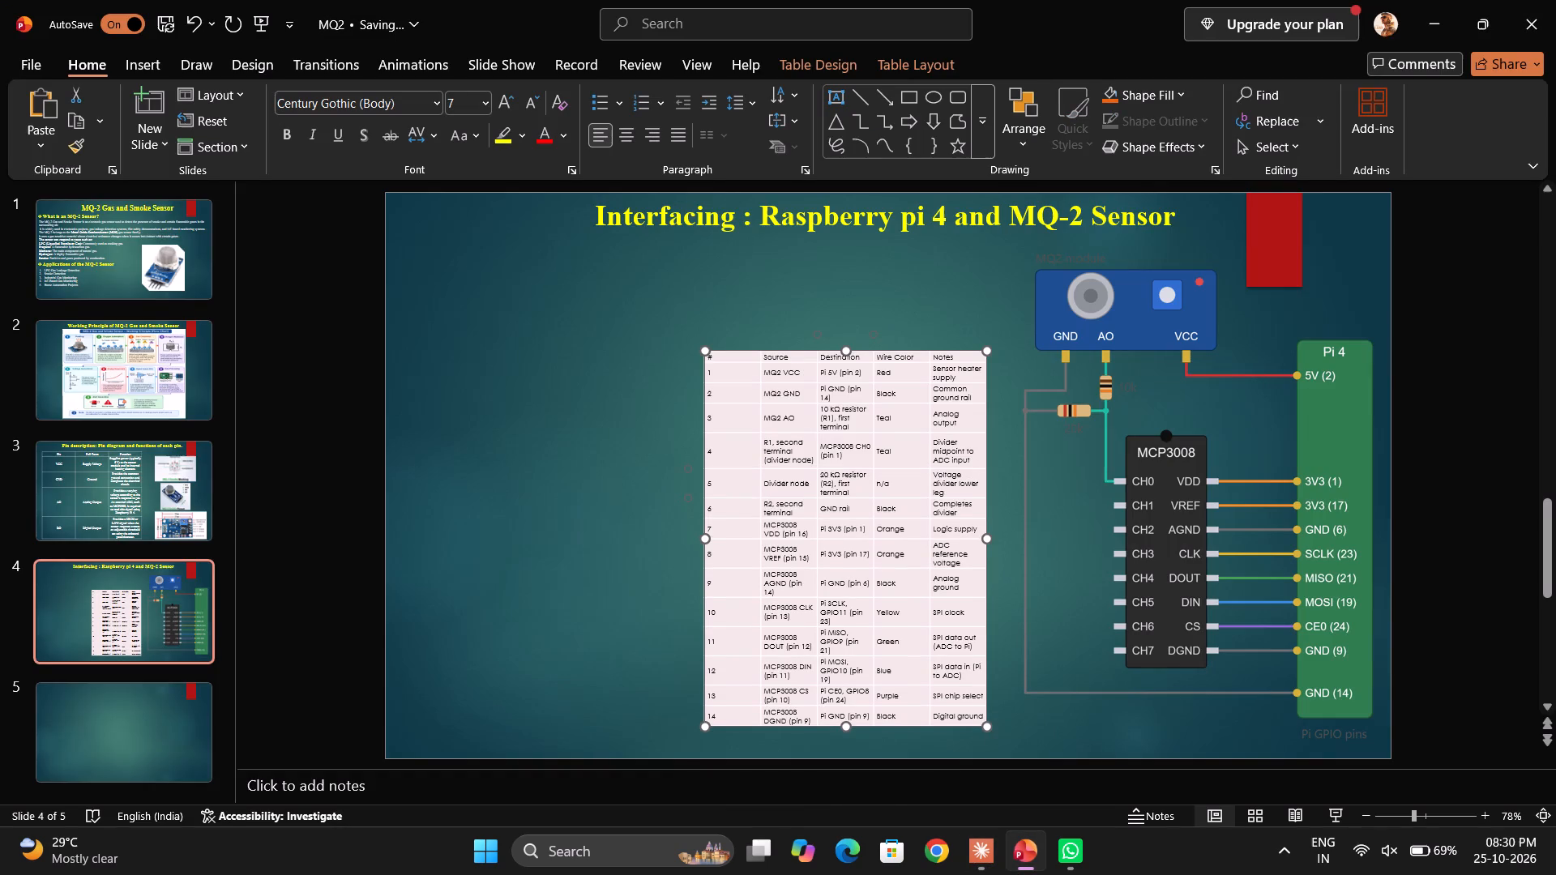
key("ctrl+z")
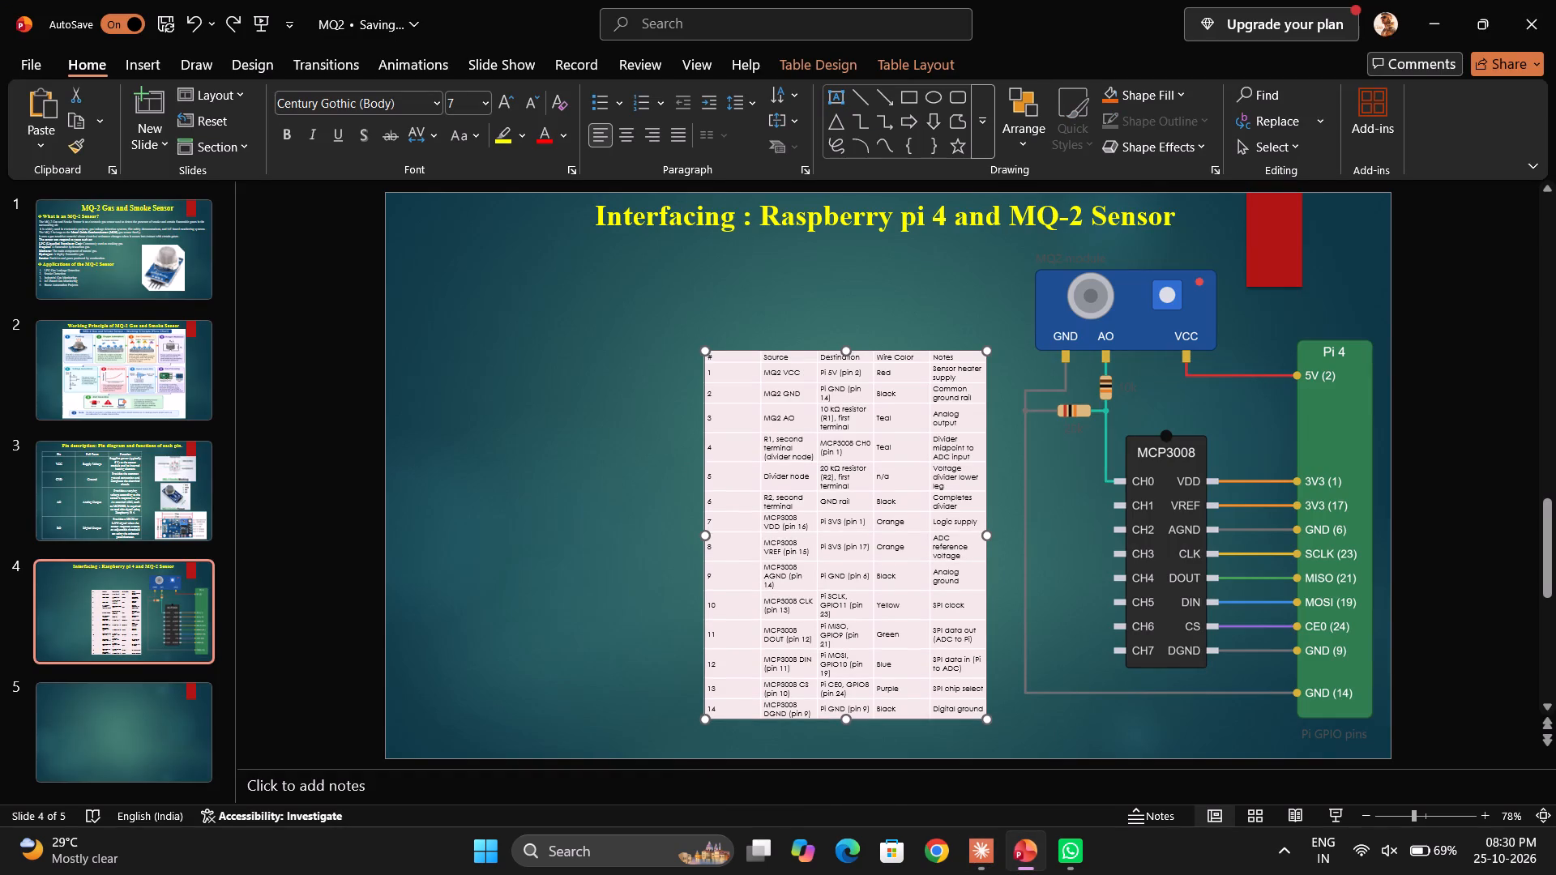
Move the wiring table to the slide's upper-left area below the title and enlarge it to fill the space beside the diagram.
left_click_drag(738, 351, 430, 250)
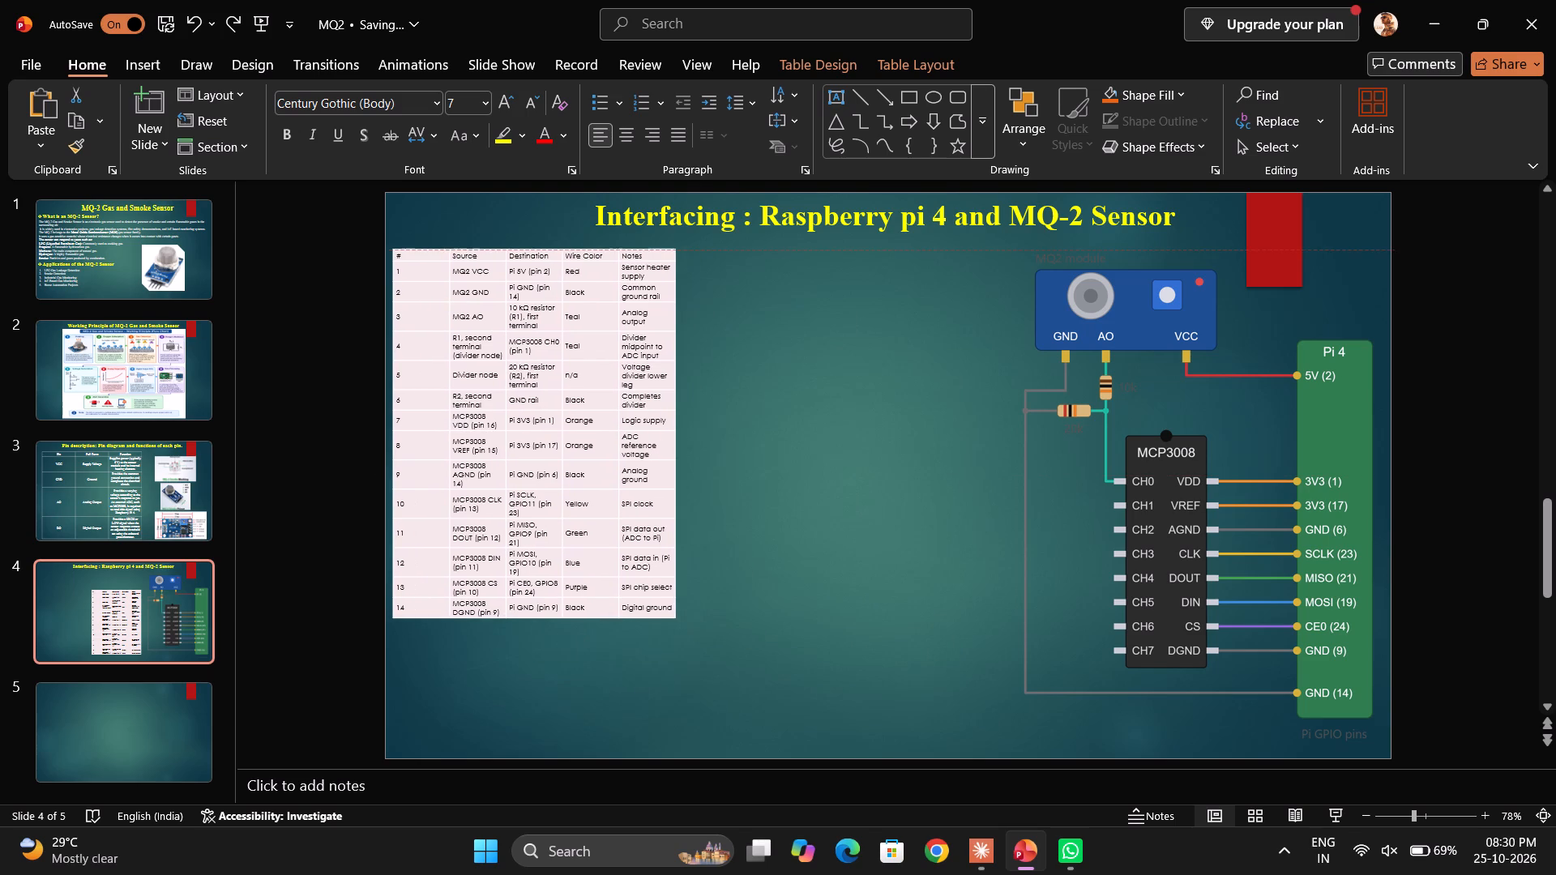
left_click_drag(430, 250, 428, 247)
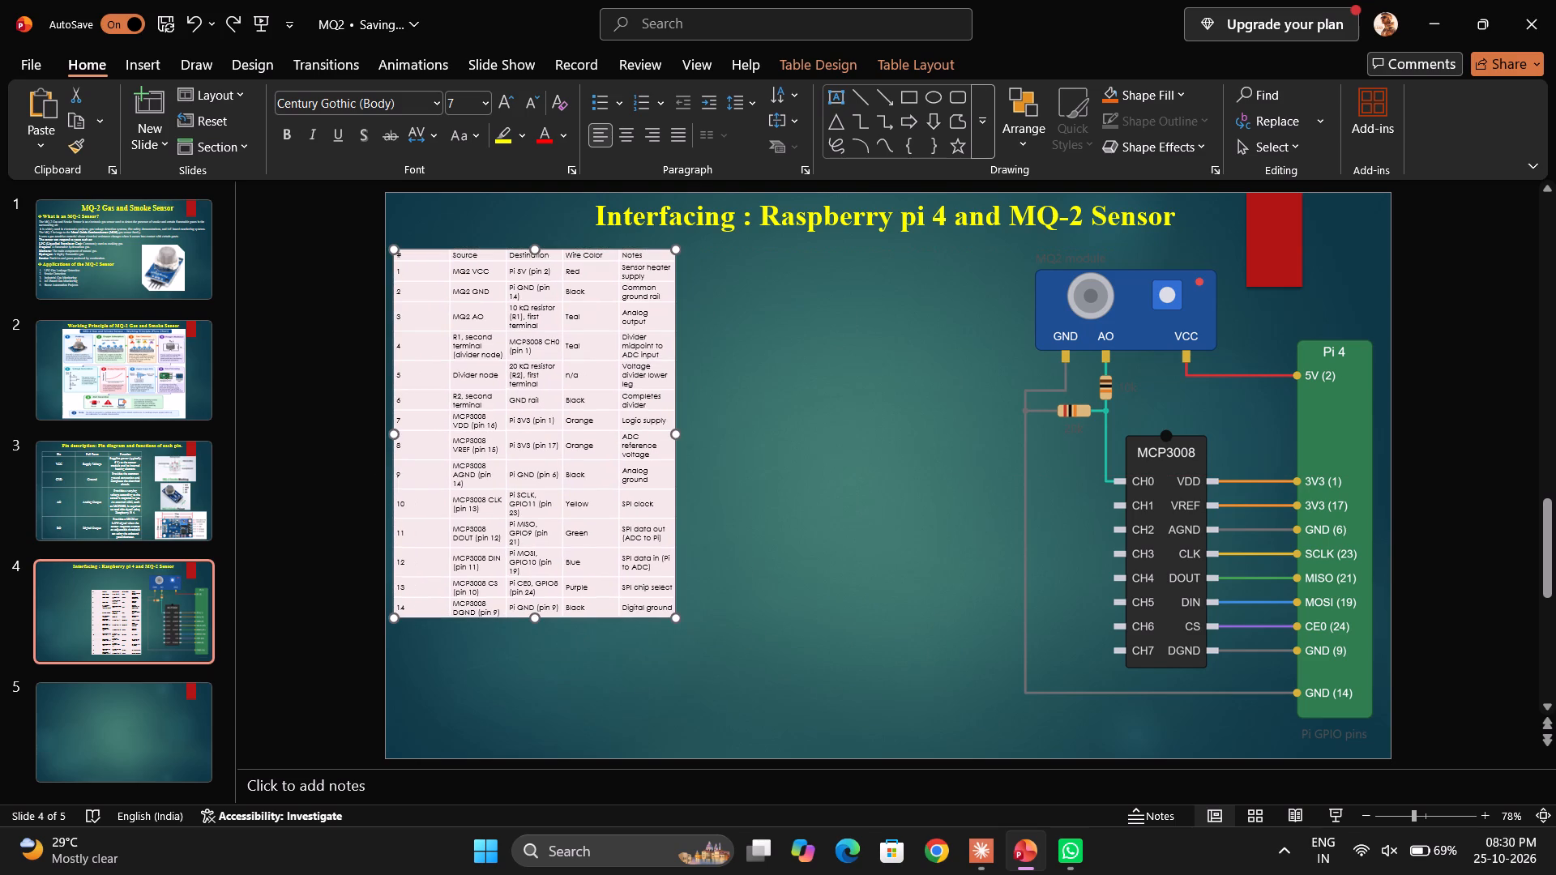
left_click_drag(677, 617, 975, 748)
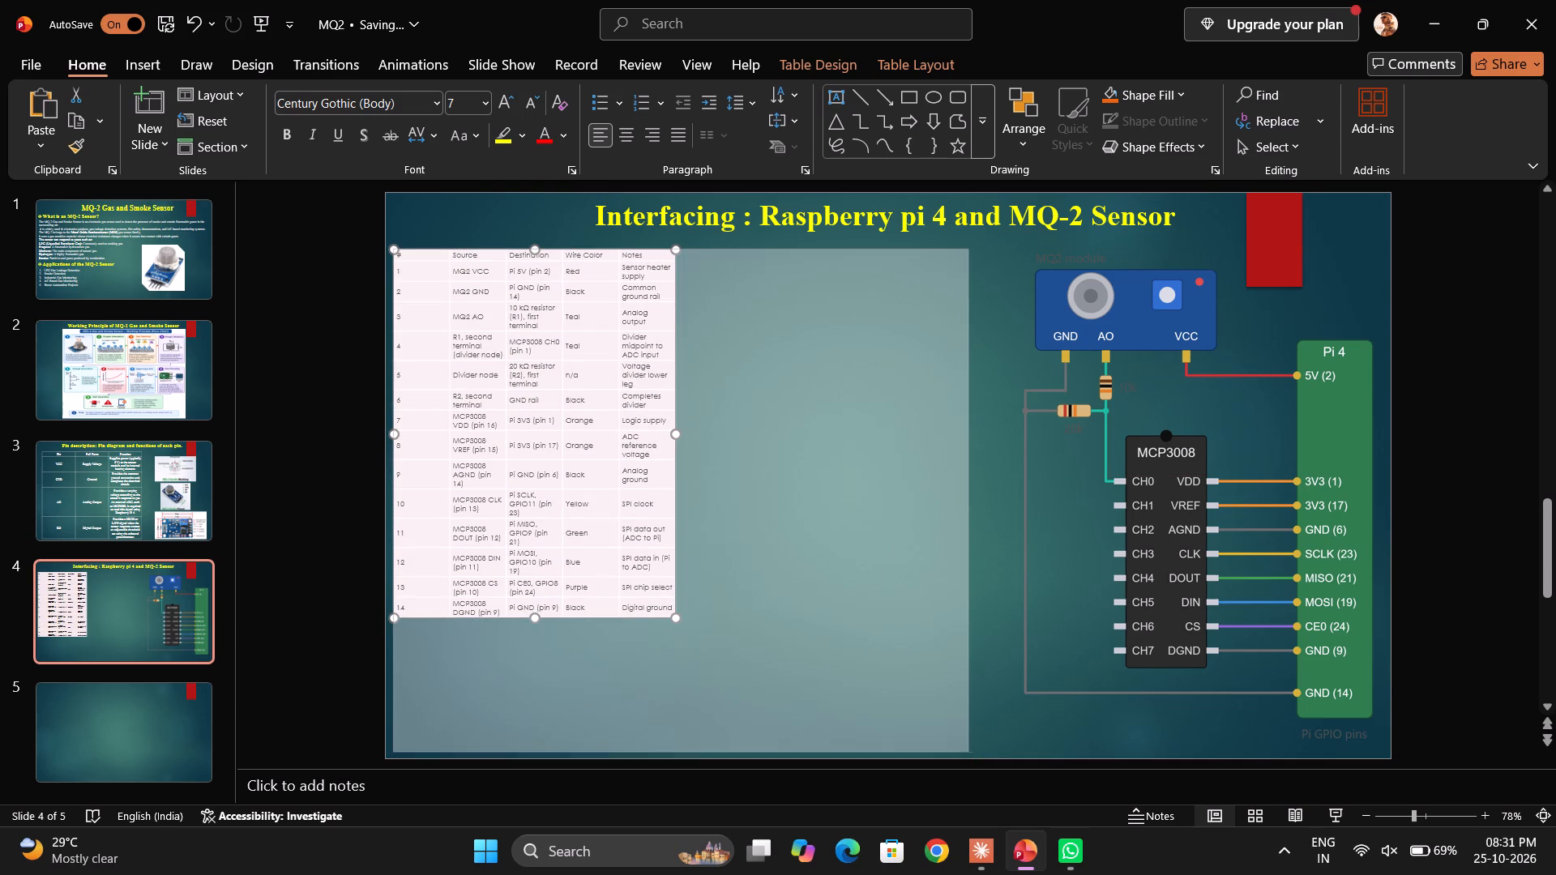
left_click_drag(975, 748, 975, 744)
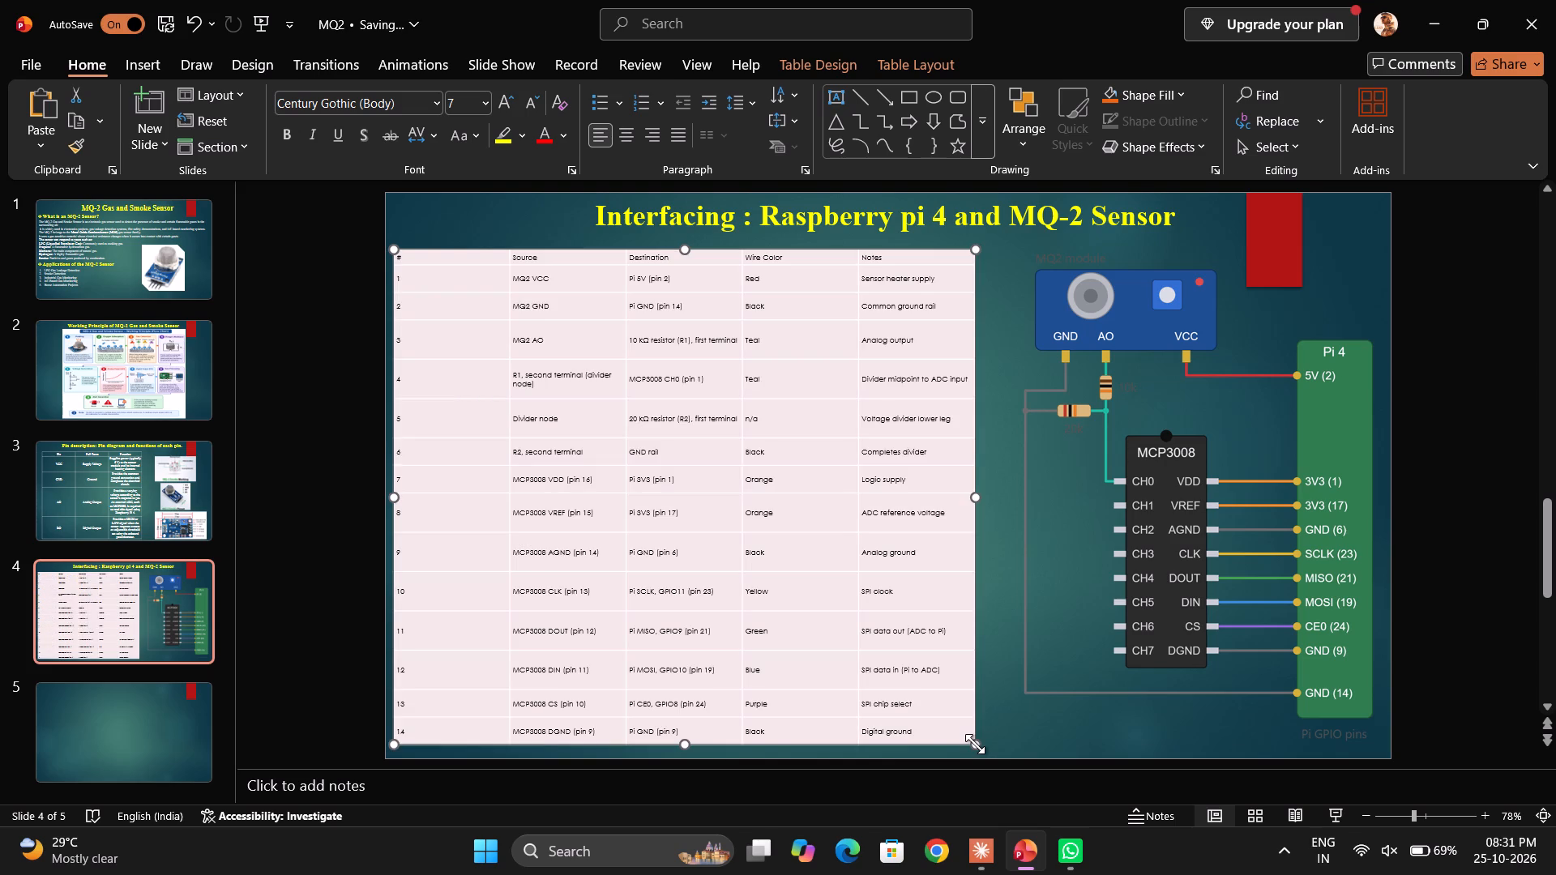
Select all objects on the interfacing slide and shift the title, wiring table and diagram together slightly to the right.
left_click(673, 446)
key("ctrl+a")
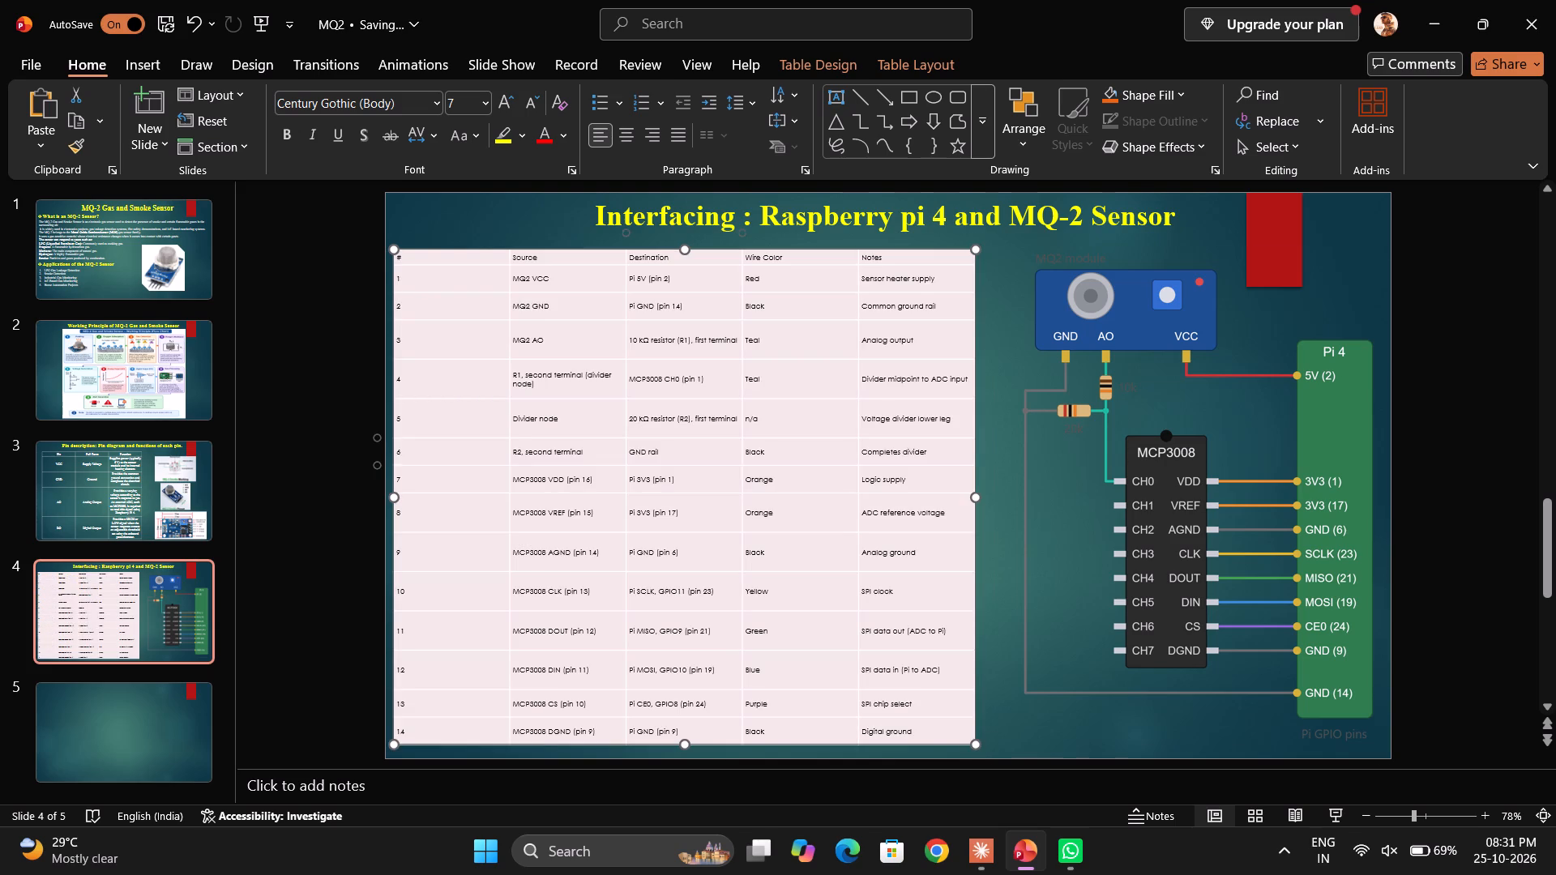
left_click(673, 446)
left_click_drag(584, 442, 468, 408)
left_click(468, 408)
left_click_drag(468, 408, 574, 442)
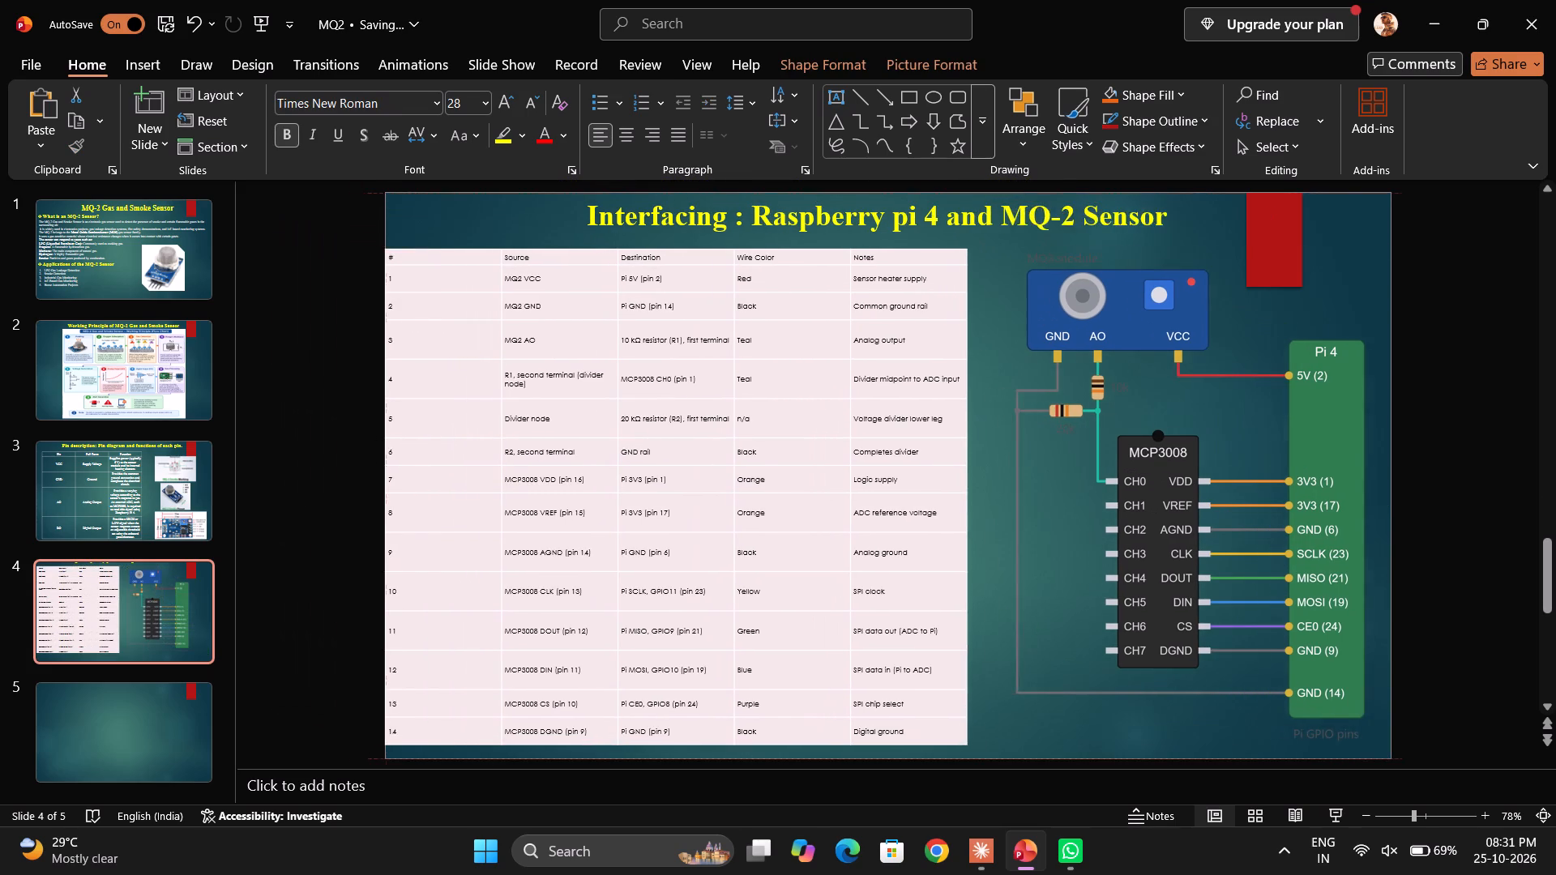
left_click_drag(574, 442, 589, 437)
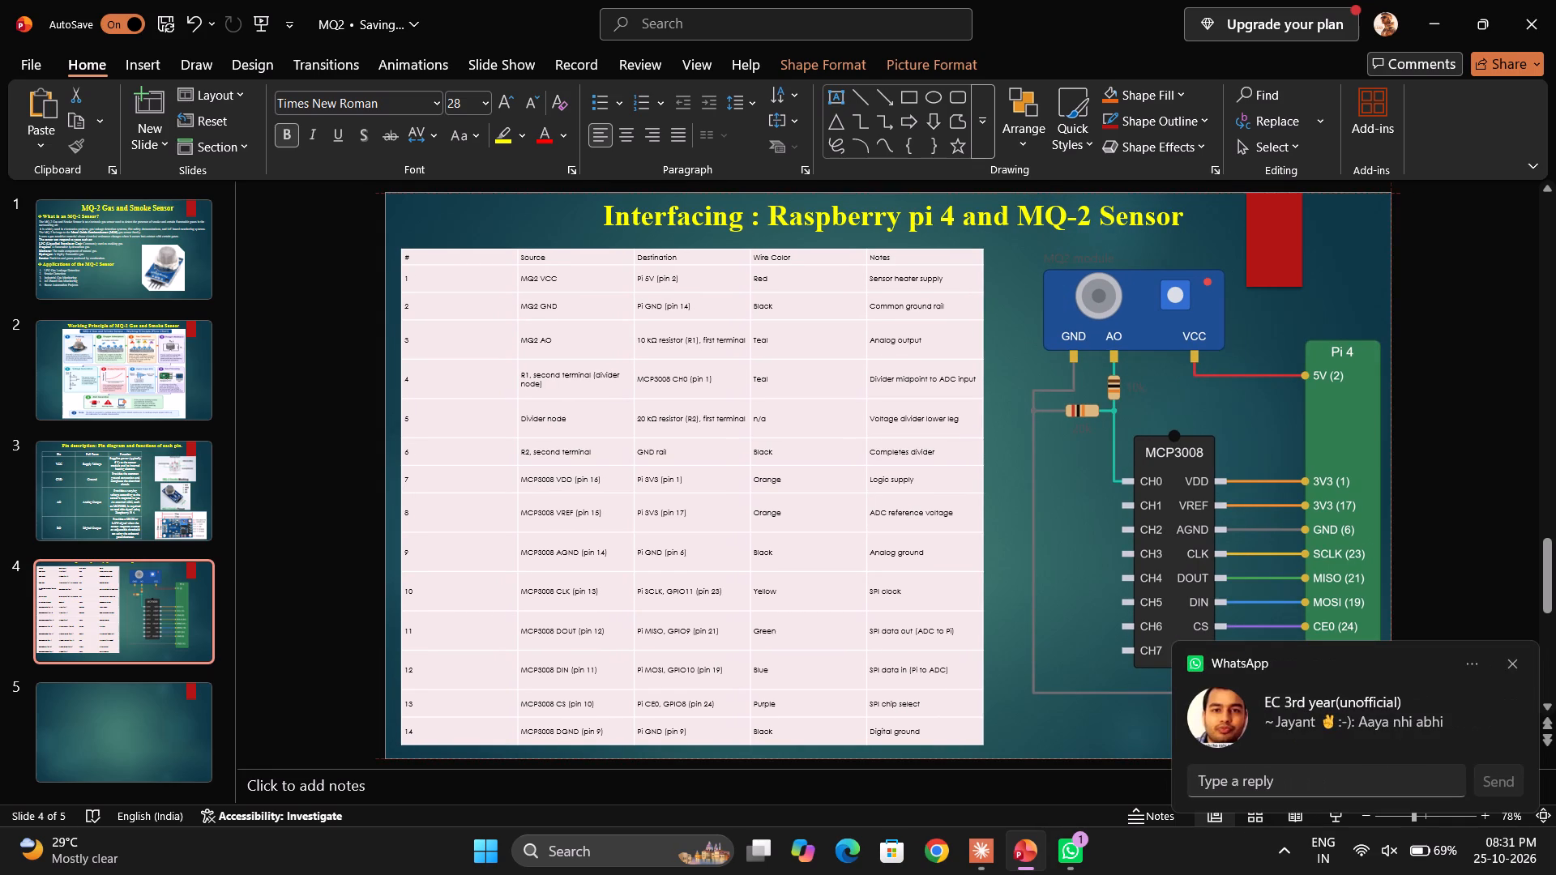
left_click_drag(589, 437, 592, 436)
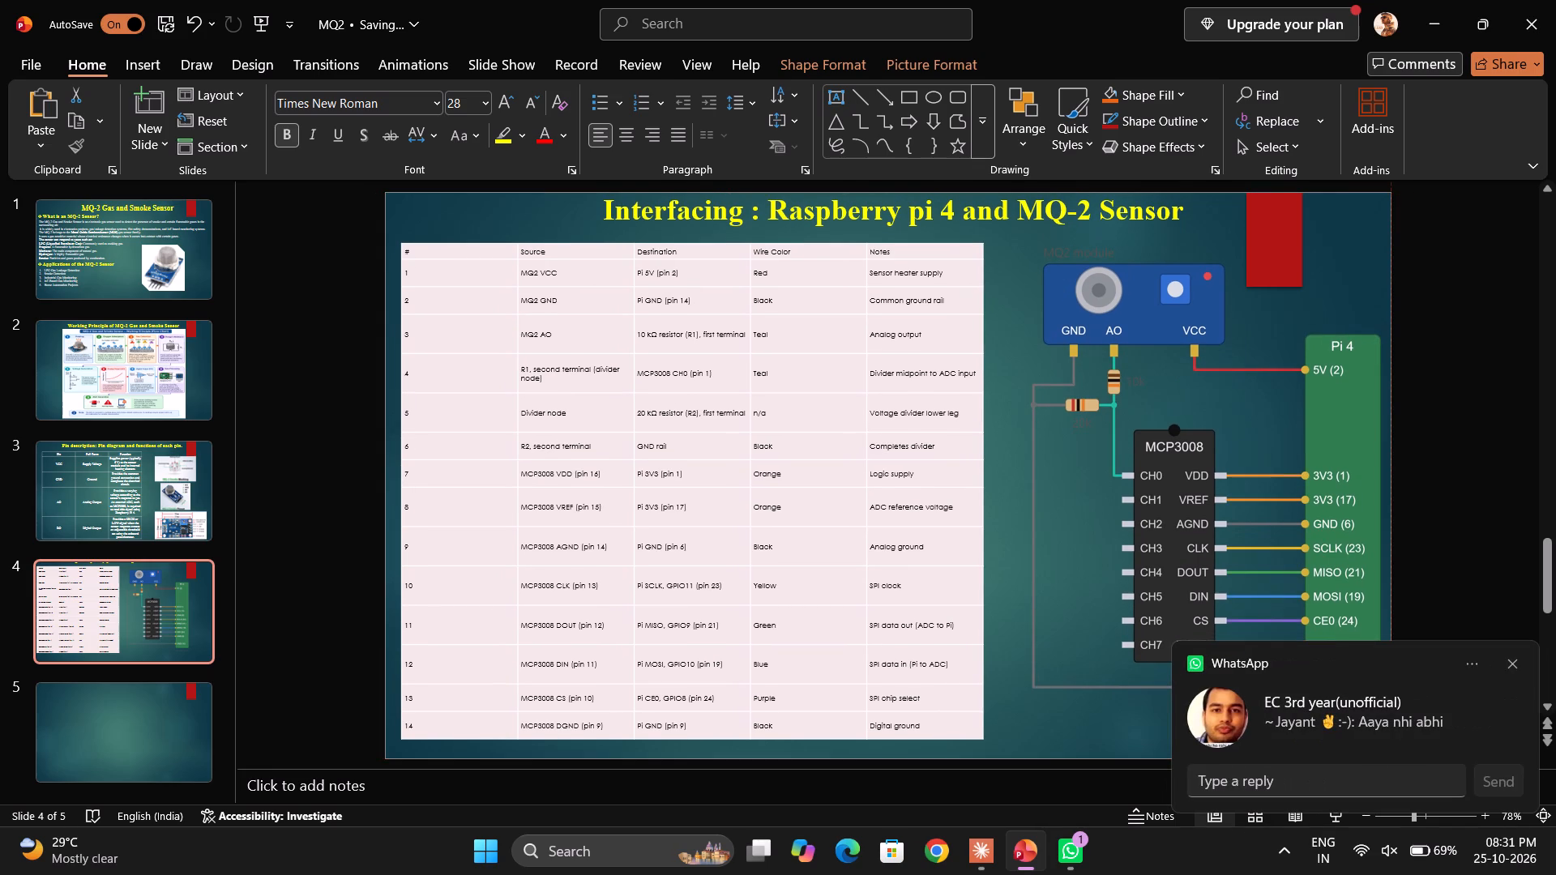
left_click_drag(592, 436, 592, 439)
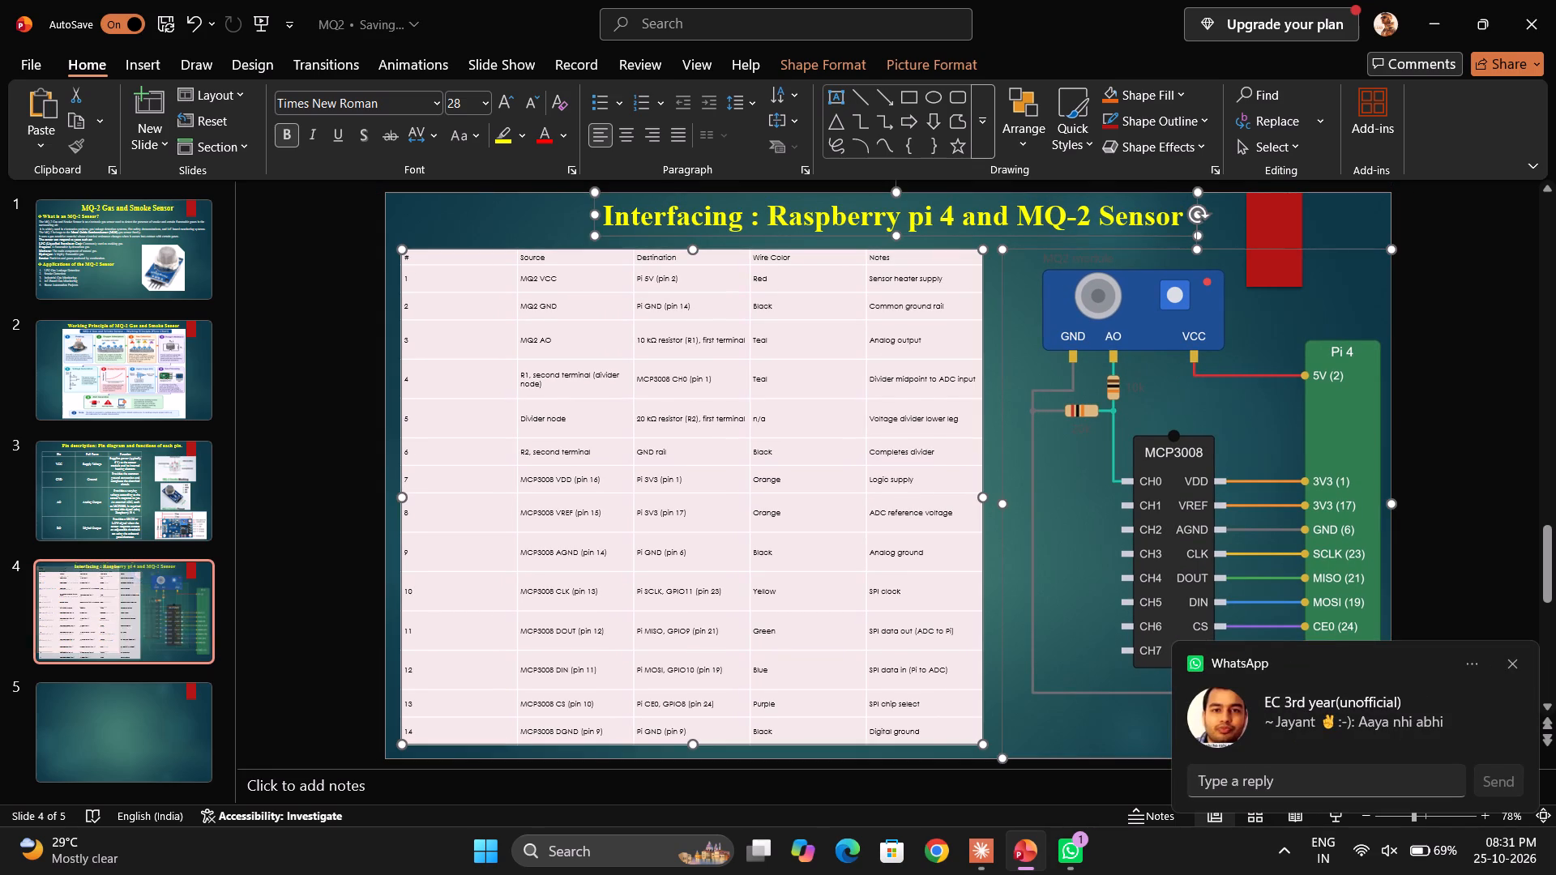
left_click(271, 442)
Set the font of all the wiring table's cells to Times New Roman.
left_click(509, 424)
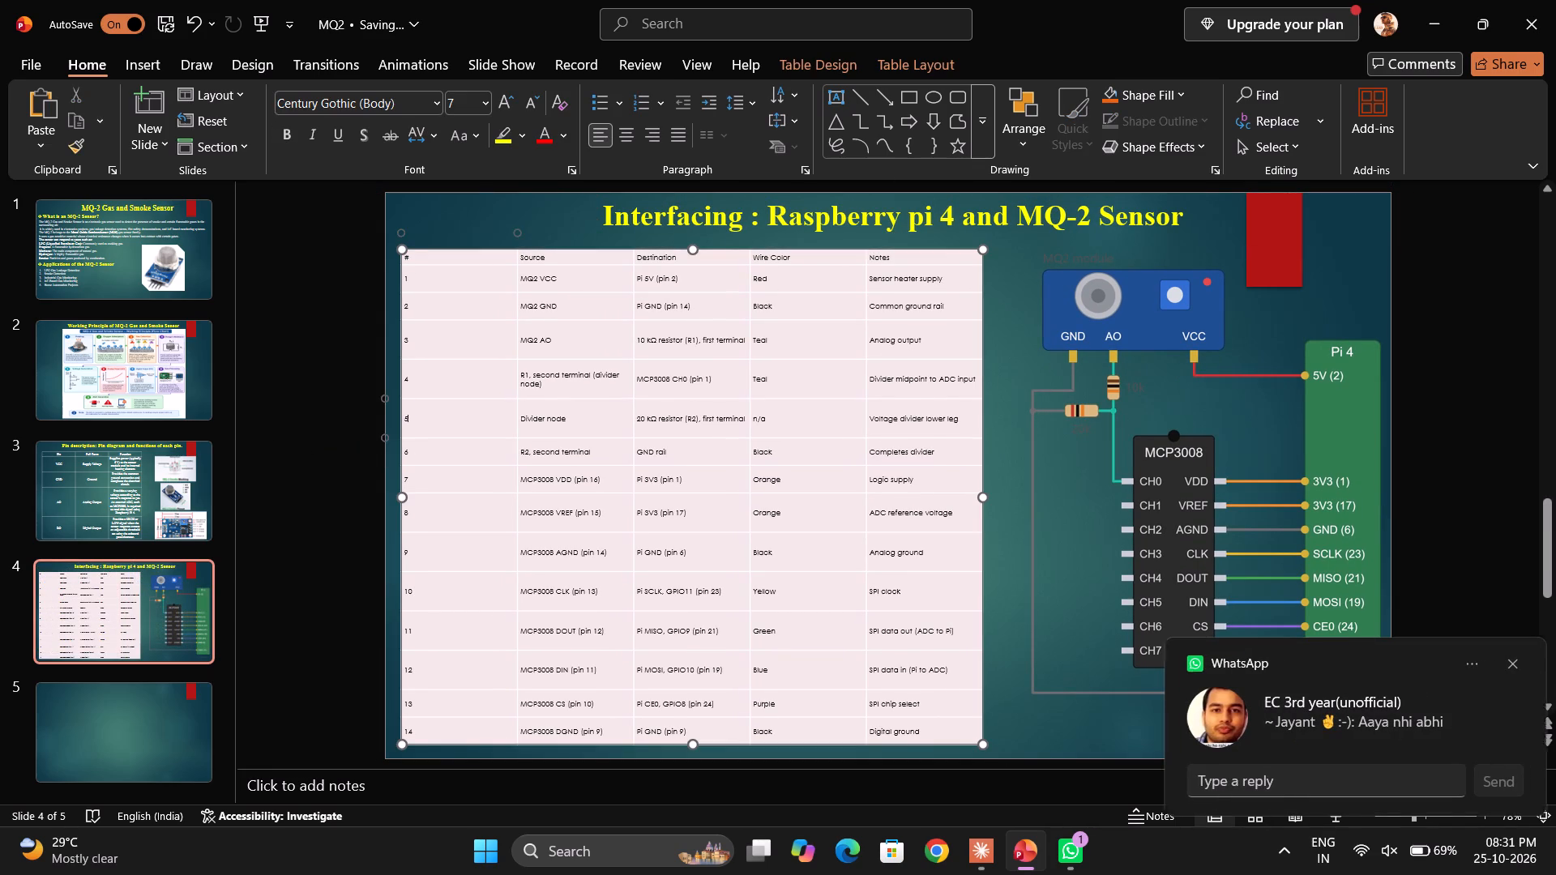
left_click(409, 263)
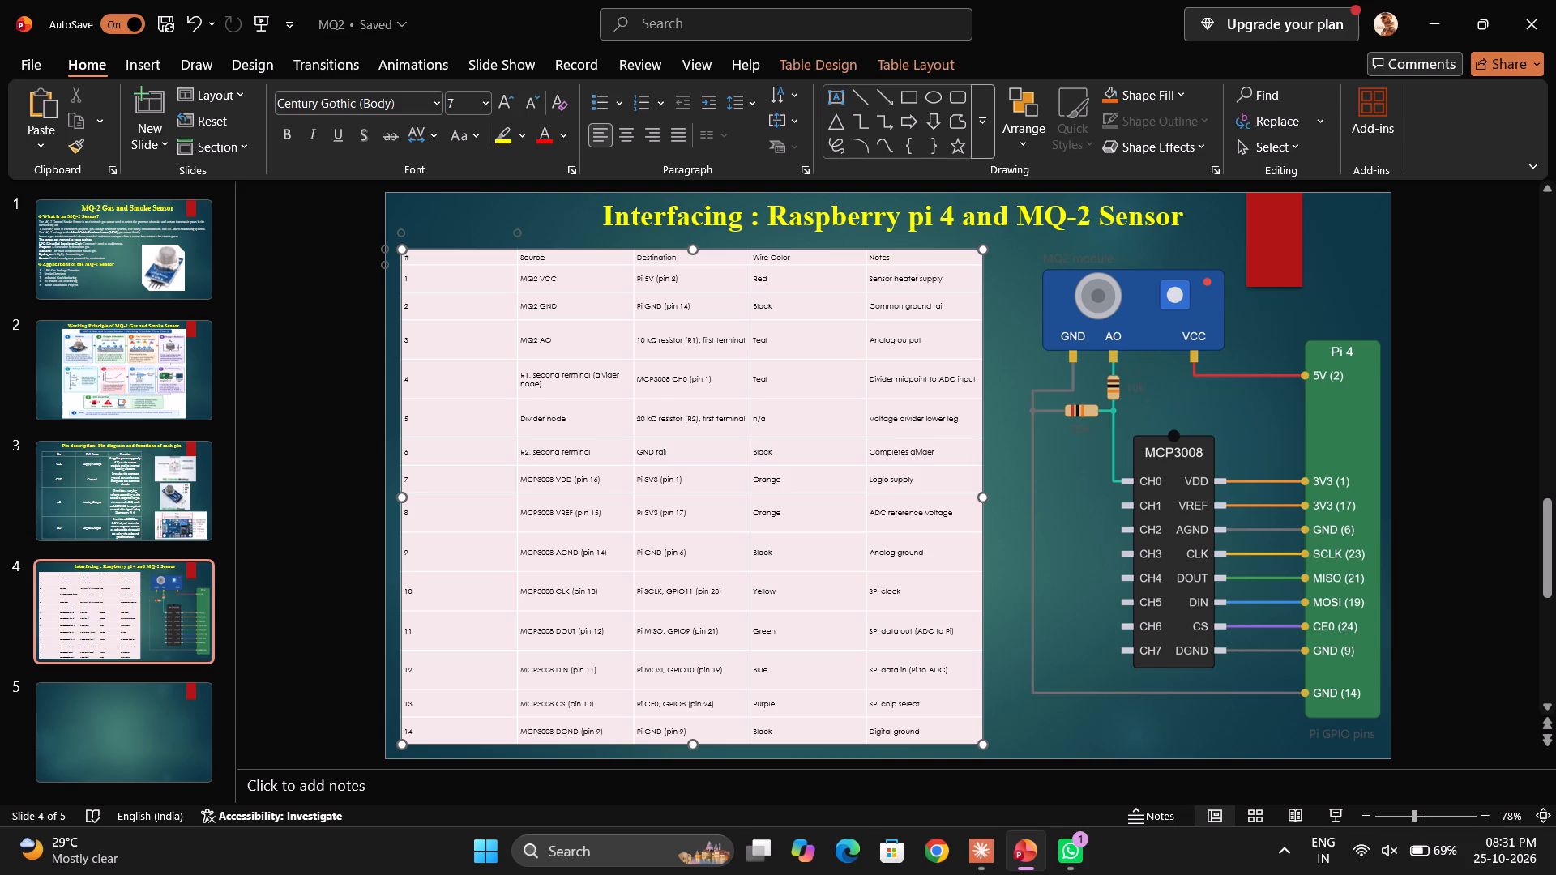
left_click_drag(418, 263, 903, 680)
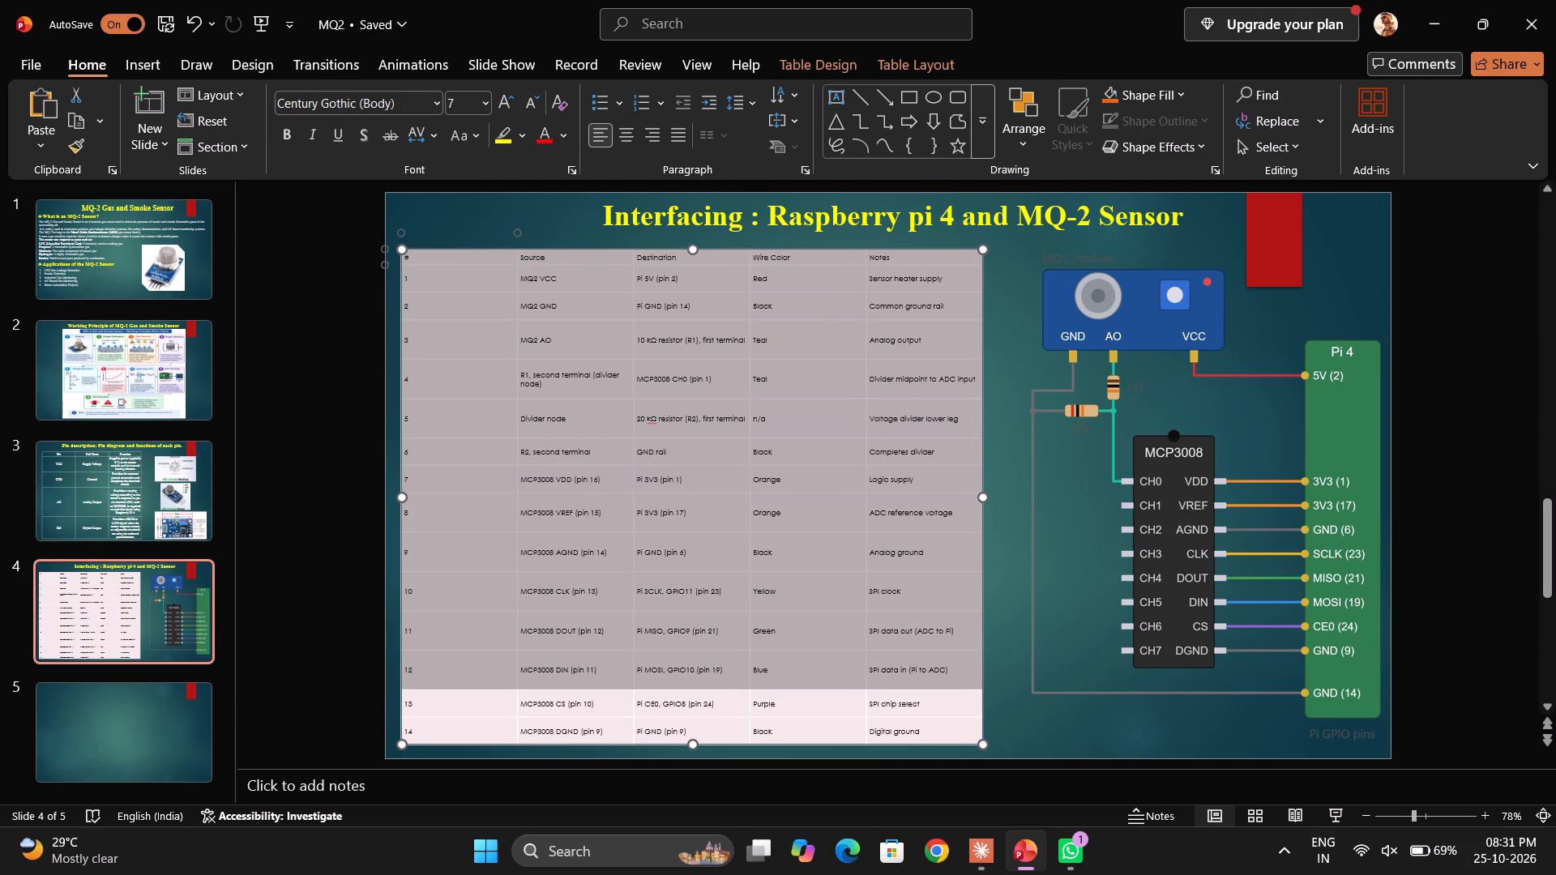
left_click_drag(903, 680, 913, 723)
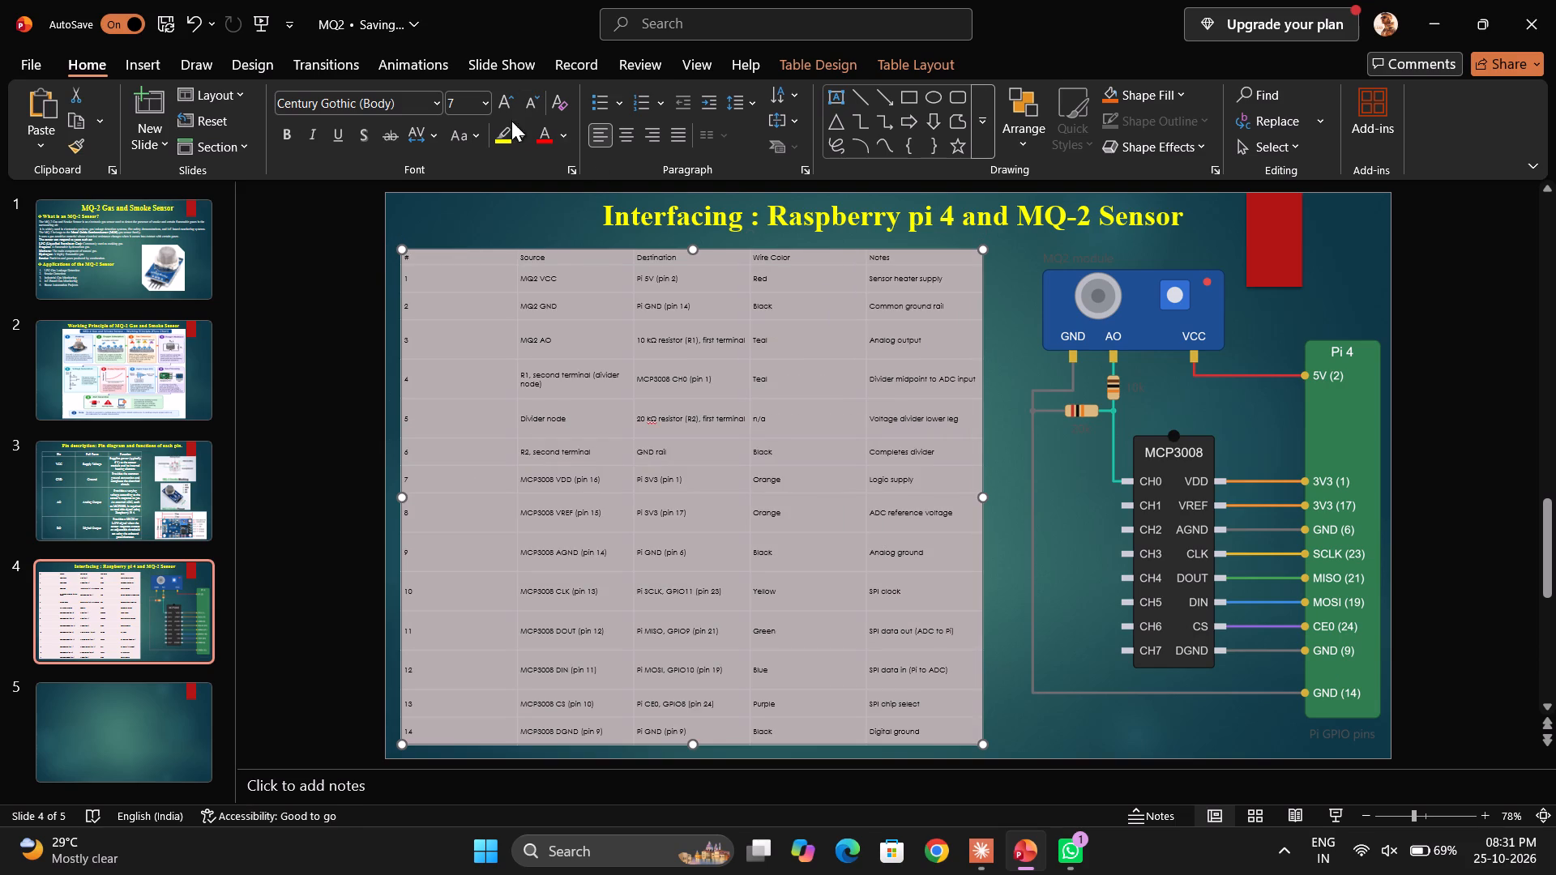
left_click(435, 109)
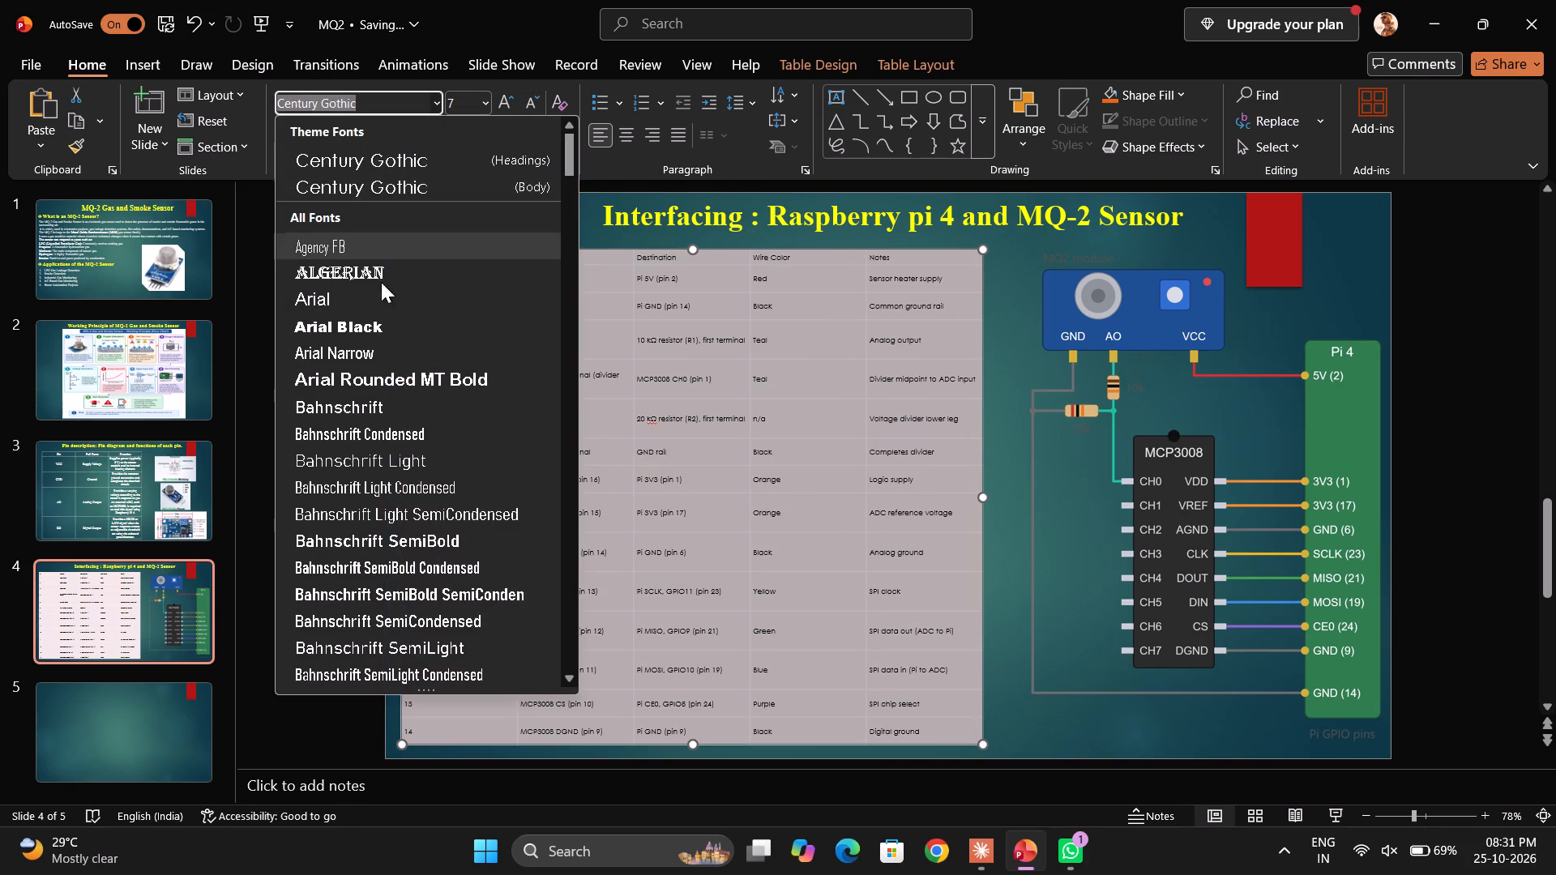
key("BackSpace")
type("ti")
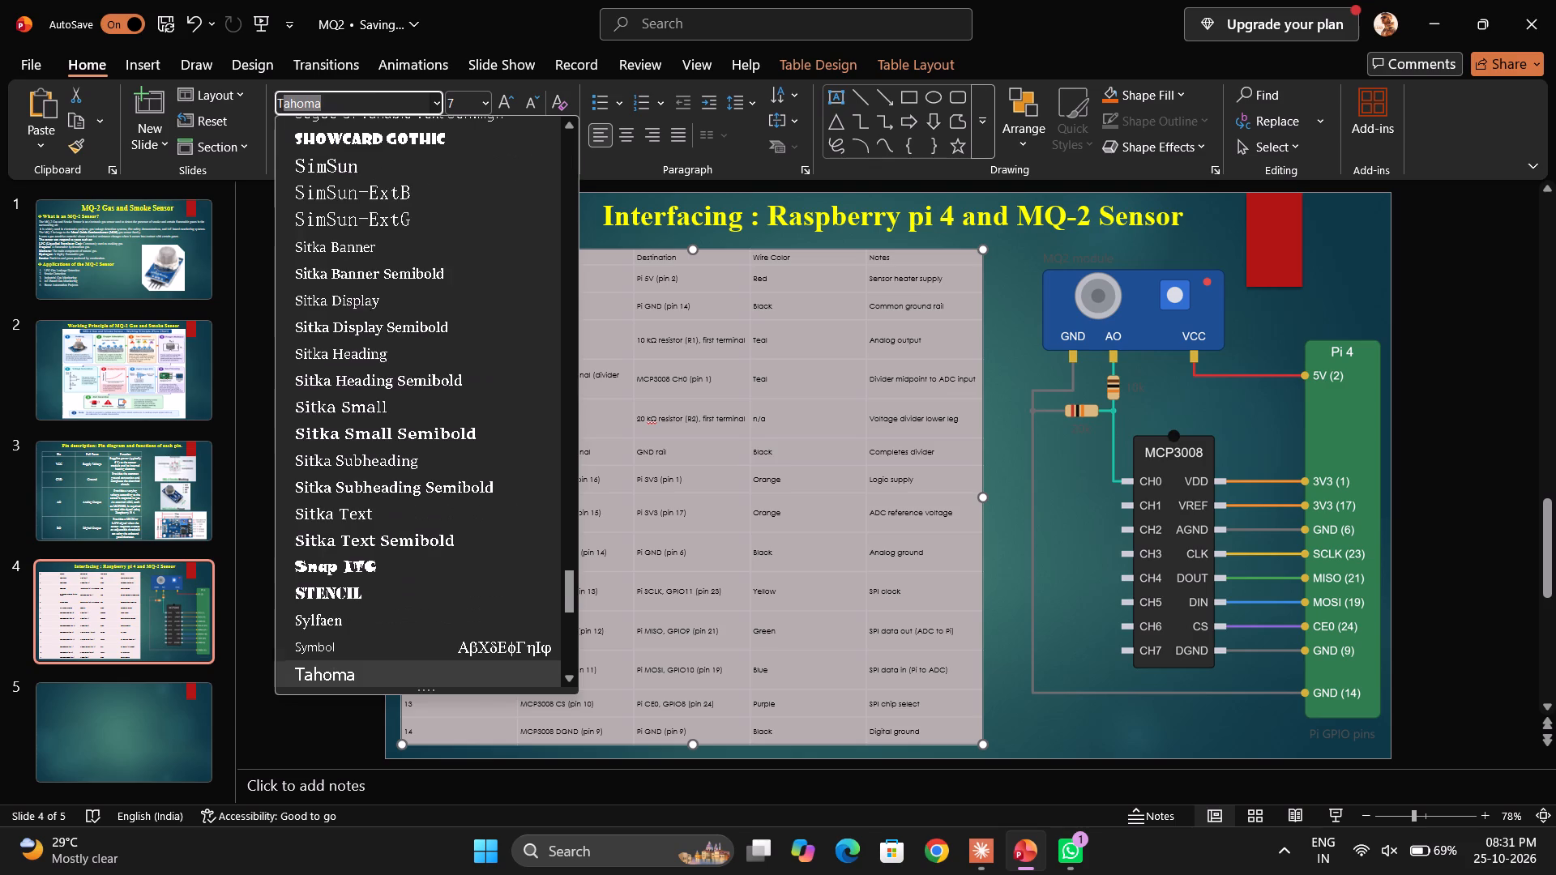
key("Return")
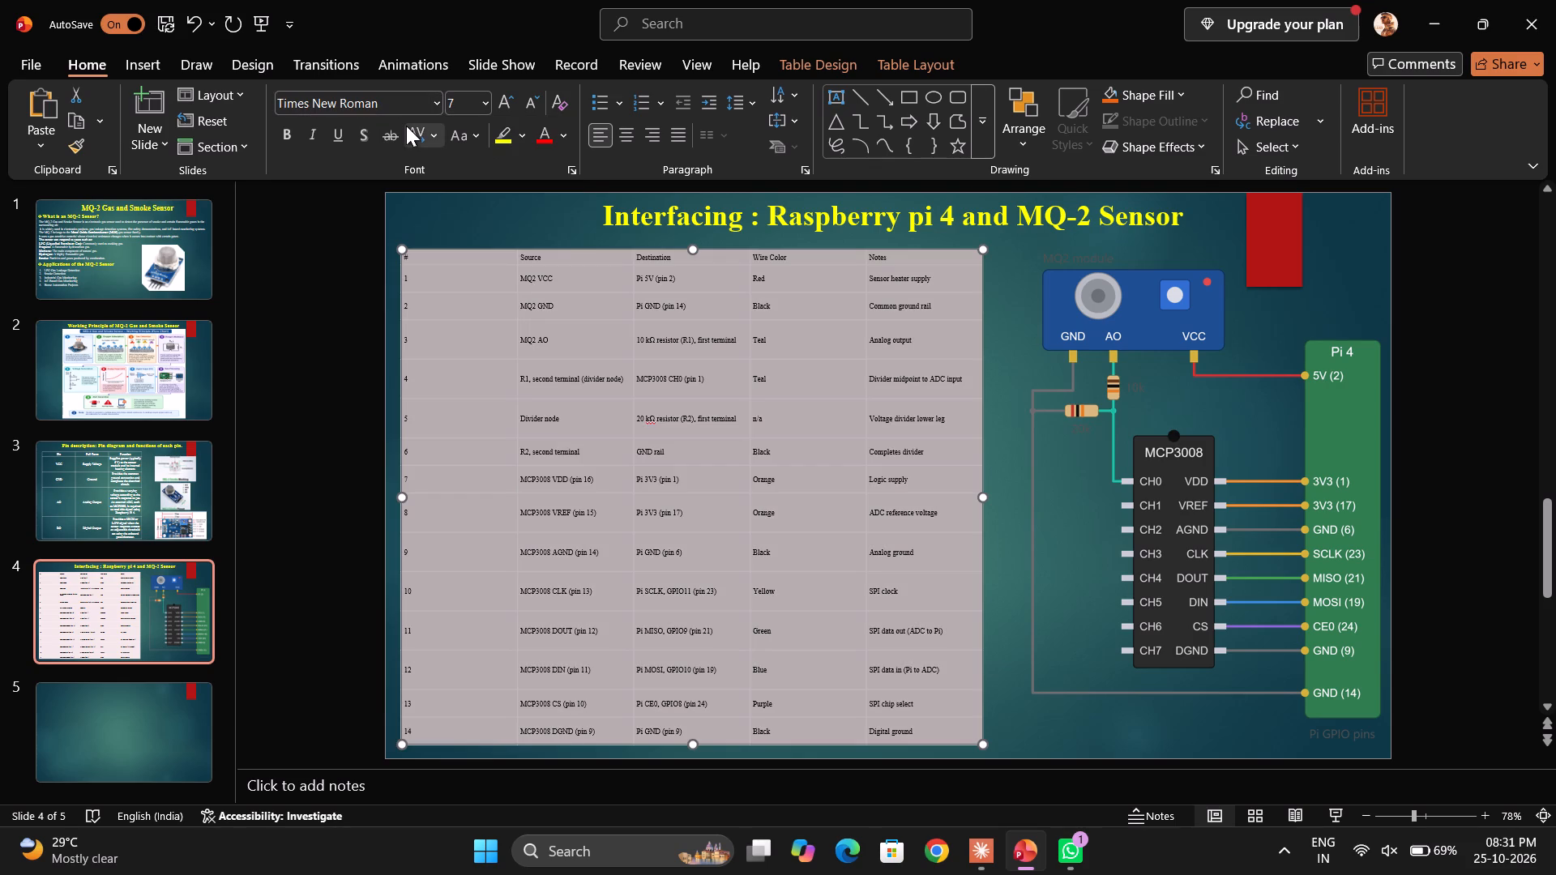
Set the font size of all the wiring table's text to 18.
left_click(488, 106)
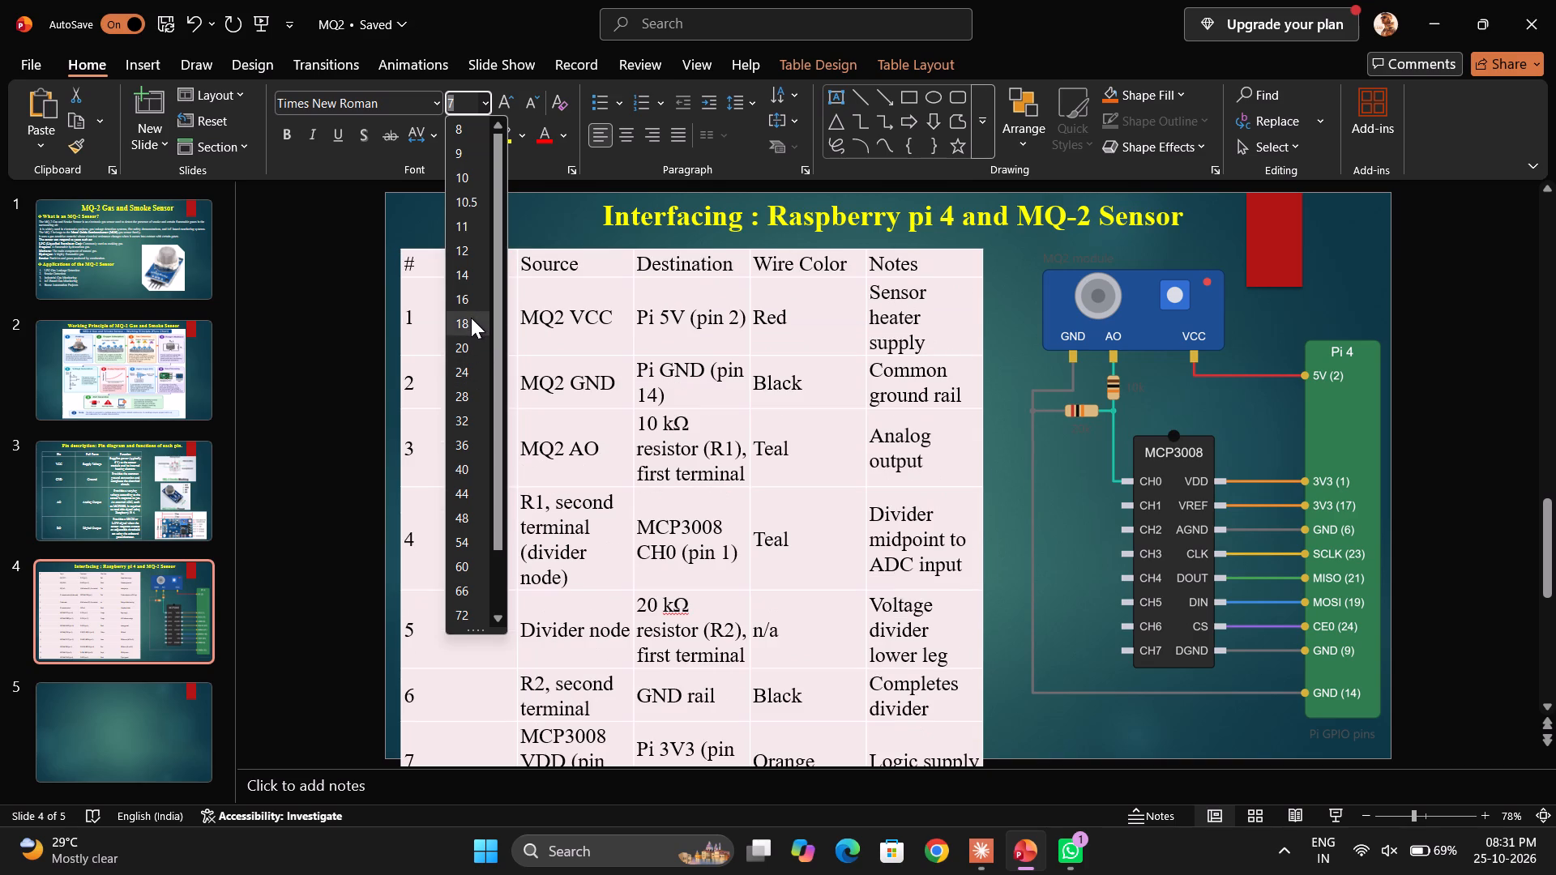
left_click(471, 318)
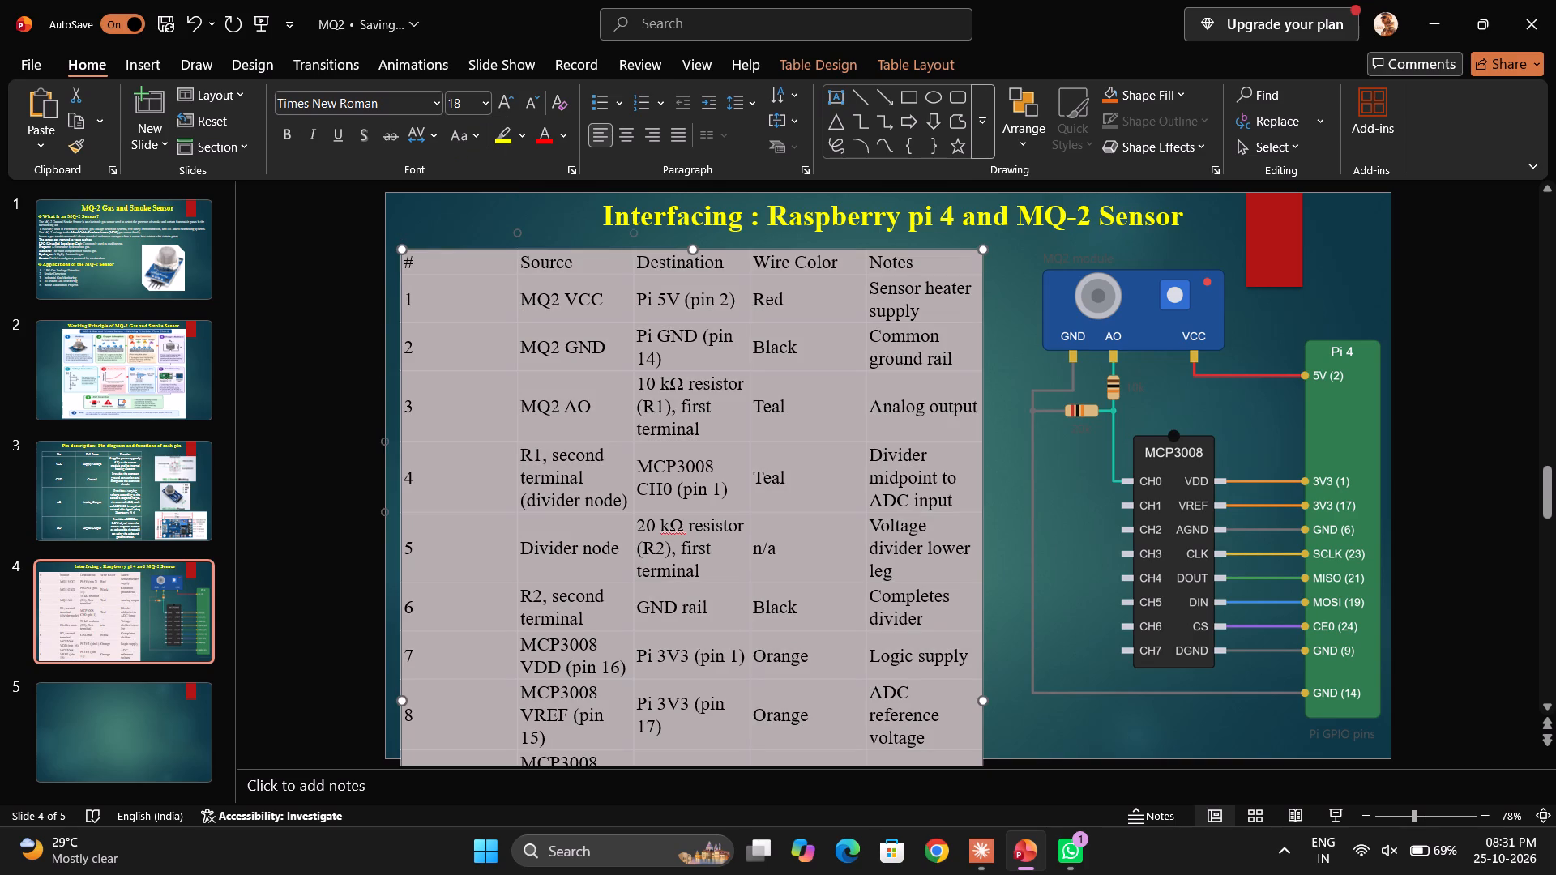
left_click(585, 442)
left_click(269, 429)
scroll(484, 465, "down", 2)
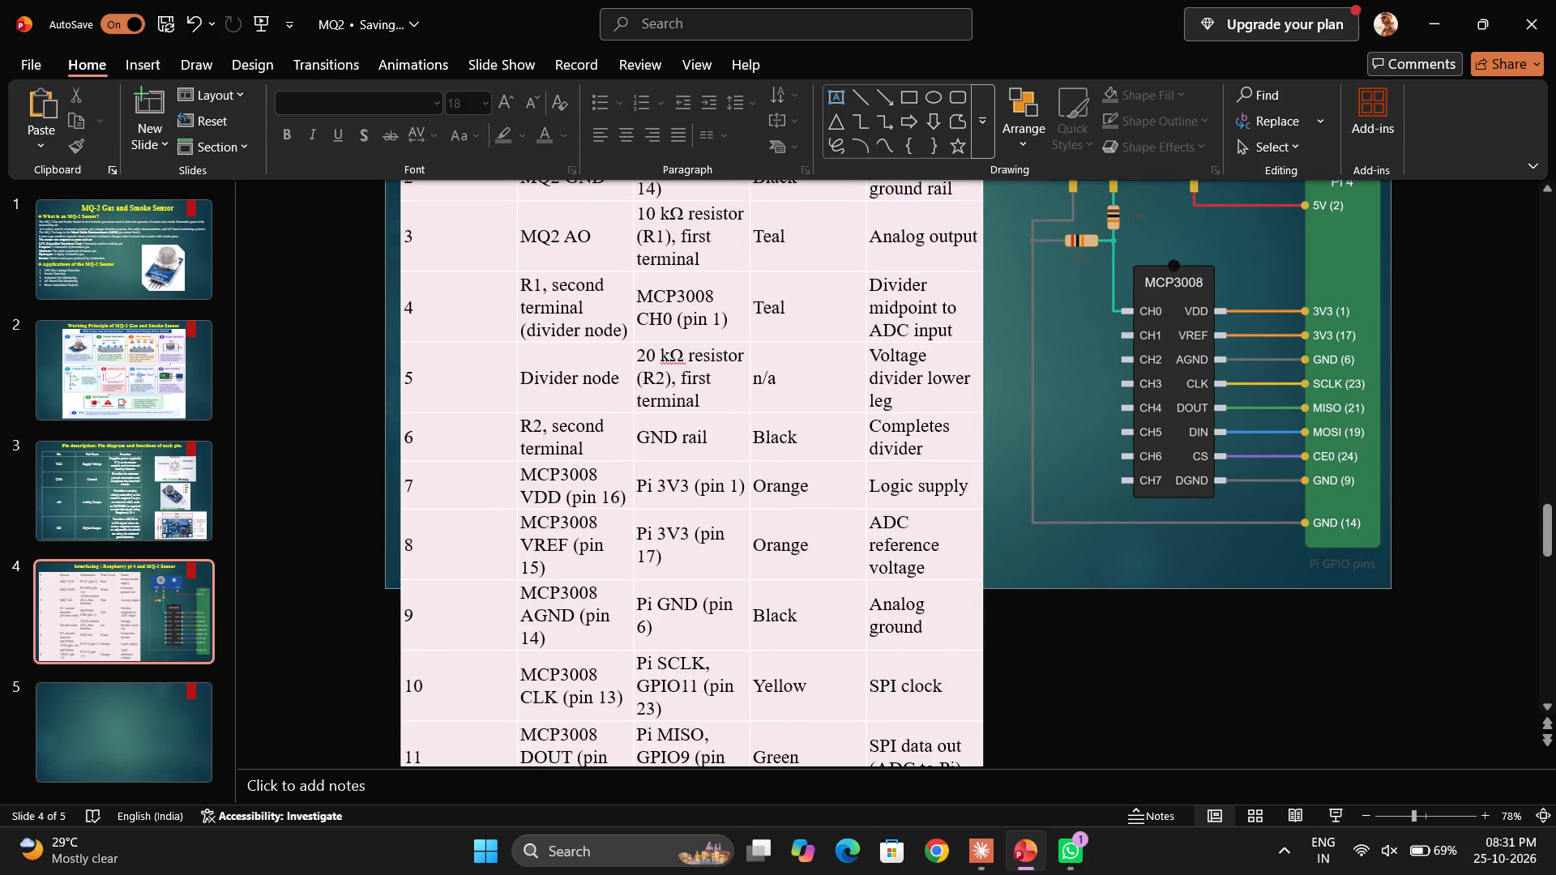
scroll(484, 465, "down", 3)
scroll(484, 465, "up", 1)
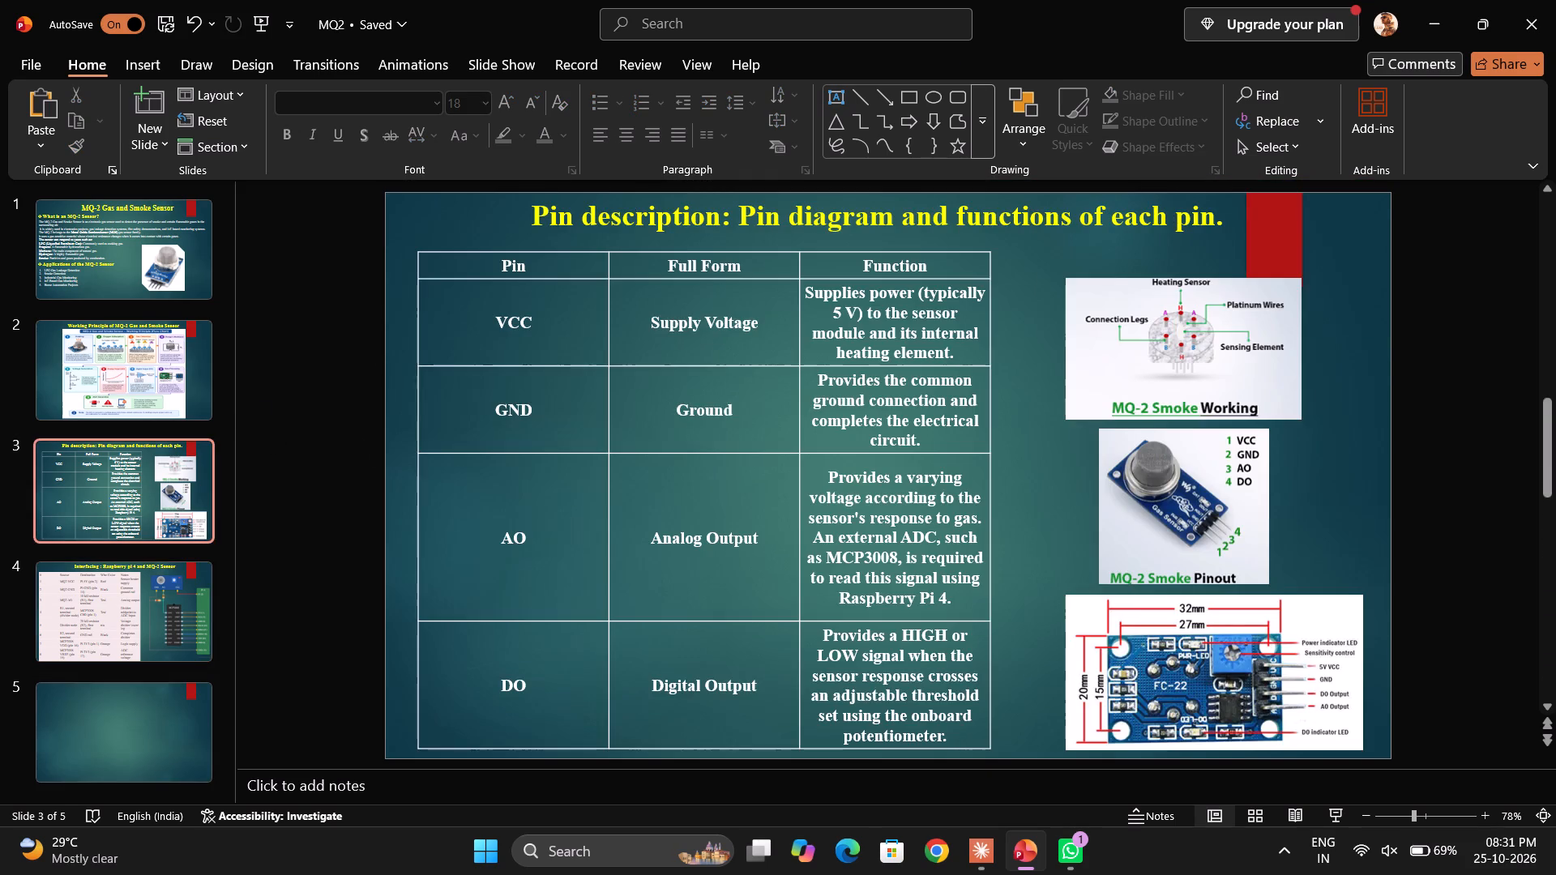
Narrow the interfacing slide's wiring table from its left side and move it back to the slide's left edge.
scroll(484, 465, "down", 1)
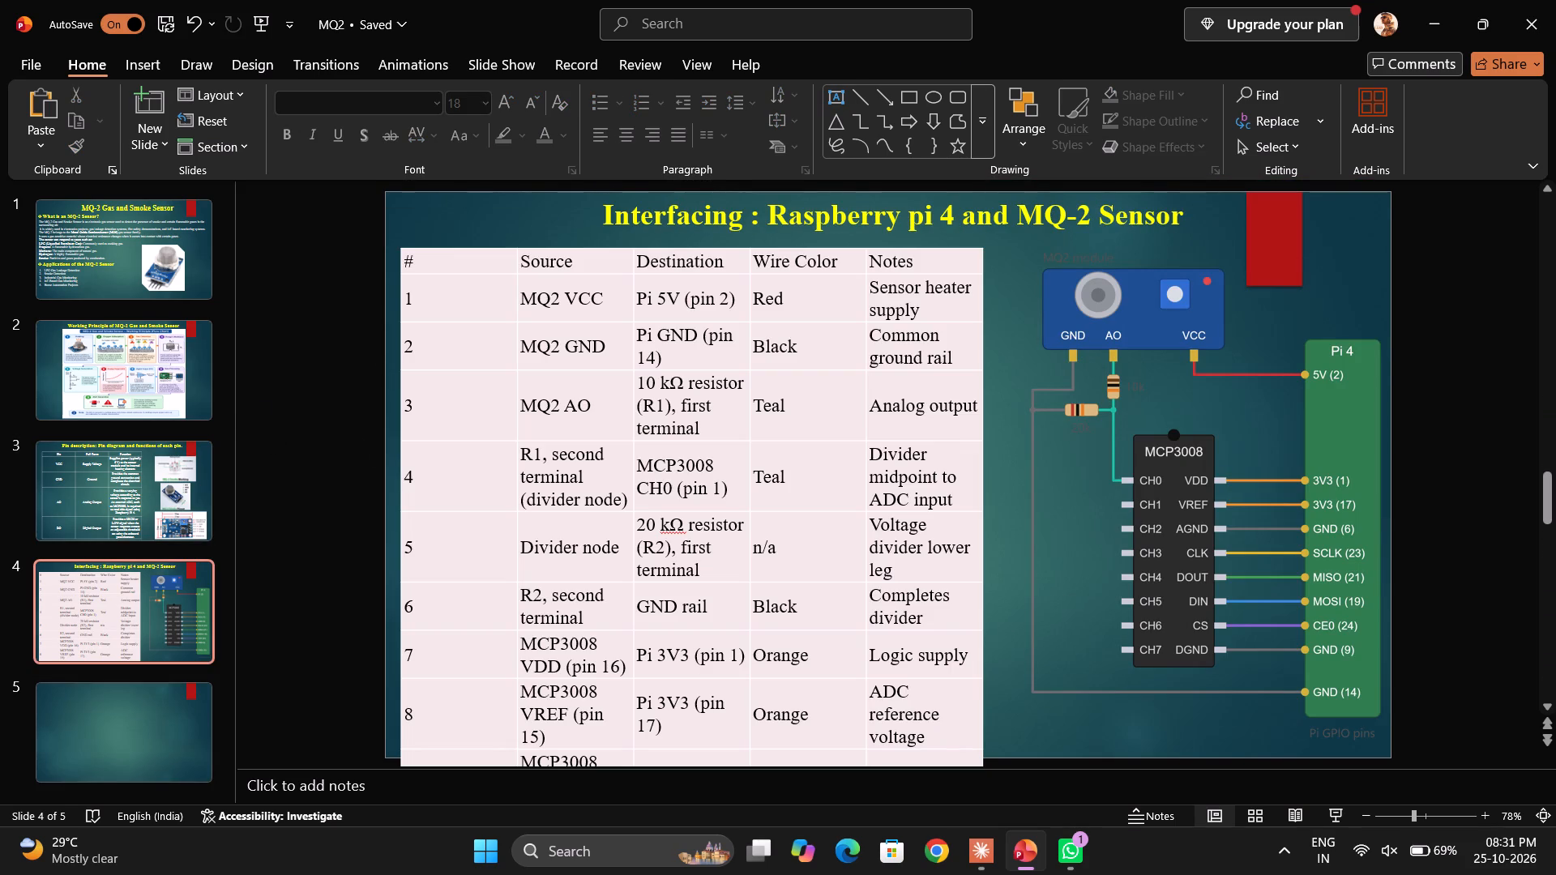
left_click(416, 267)
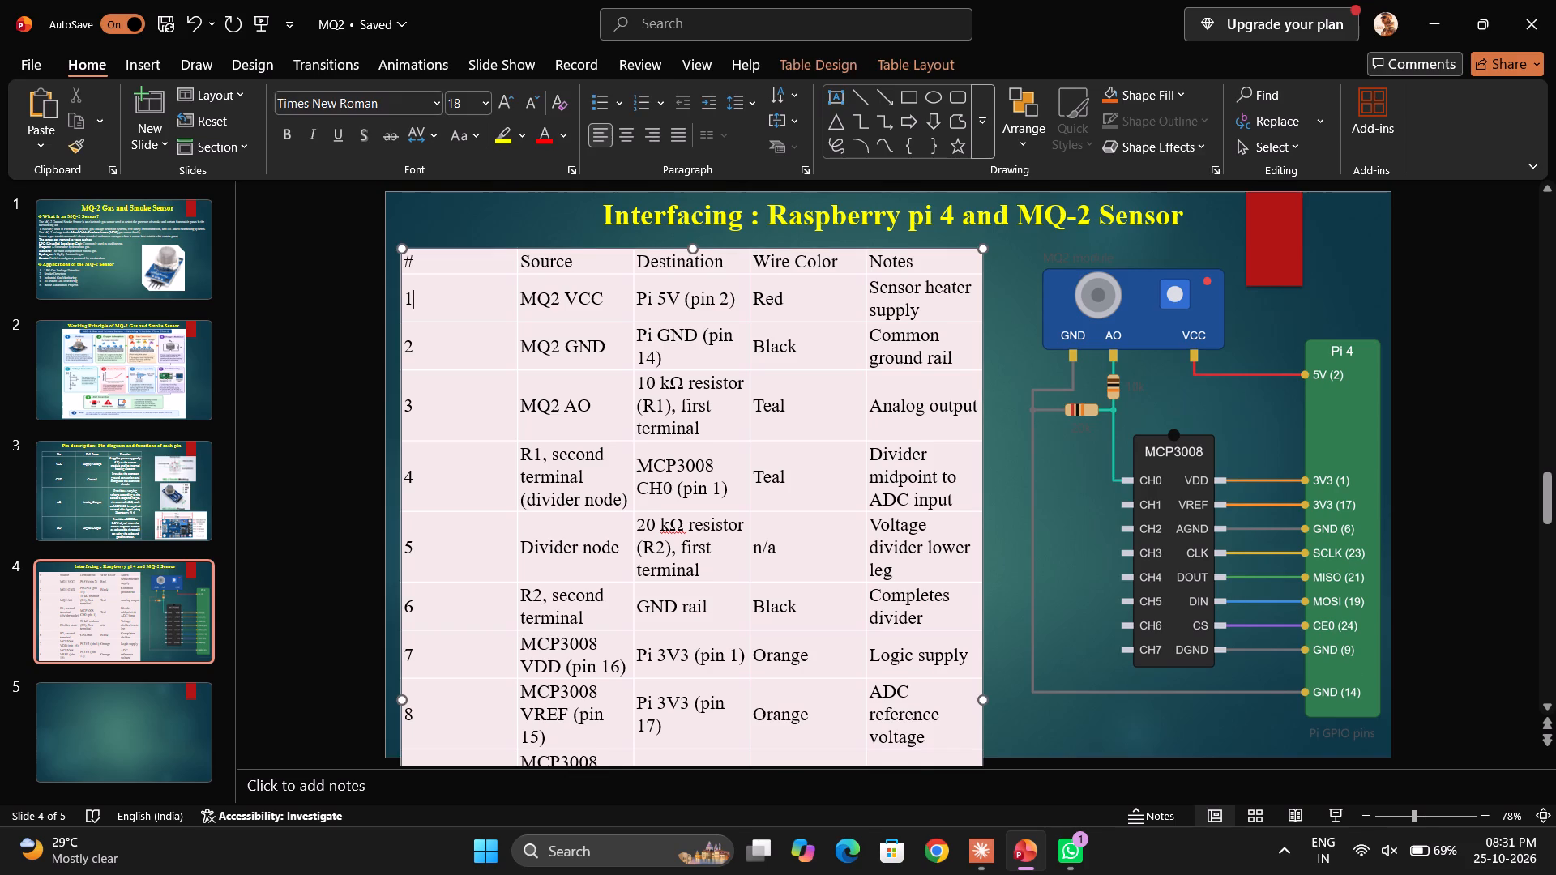
left_click_drag(402, 221, 519, 374)
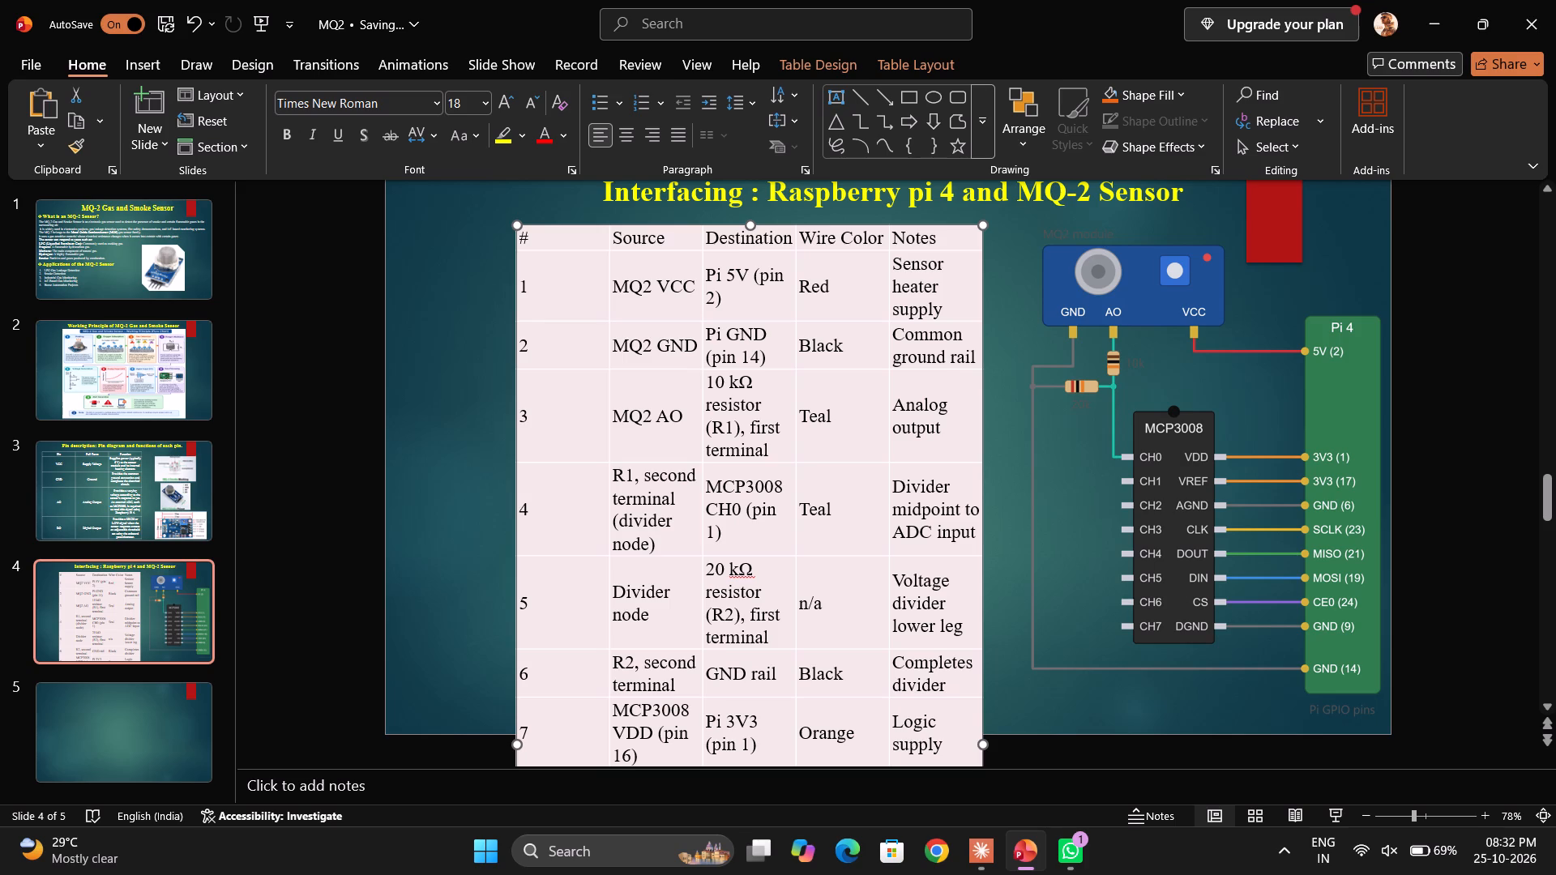
left_click_drag(559, 227, 450, 227)
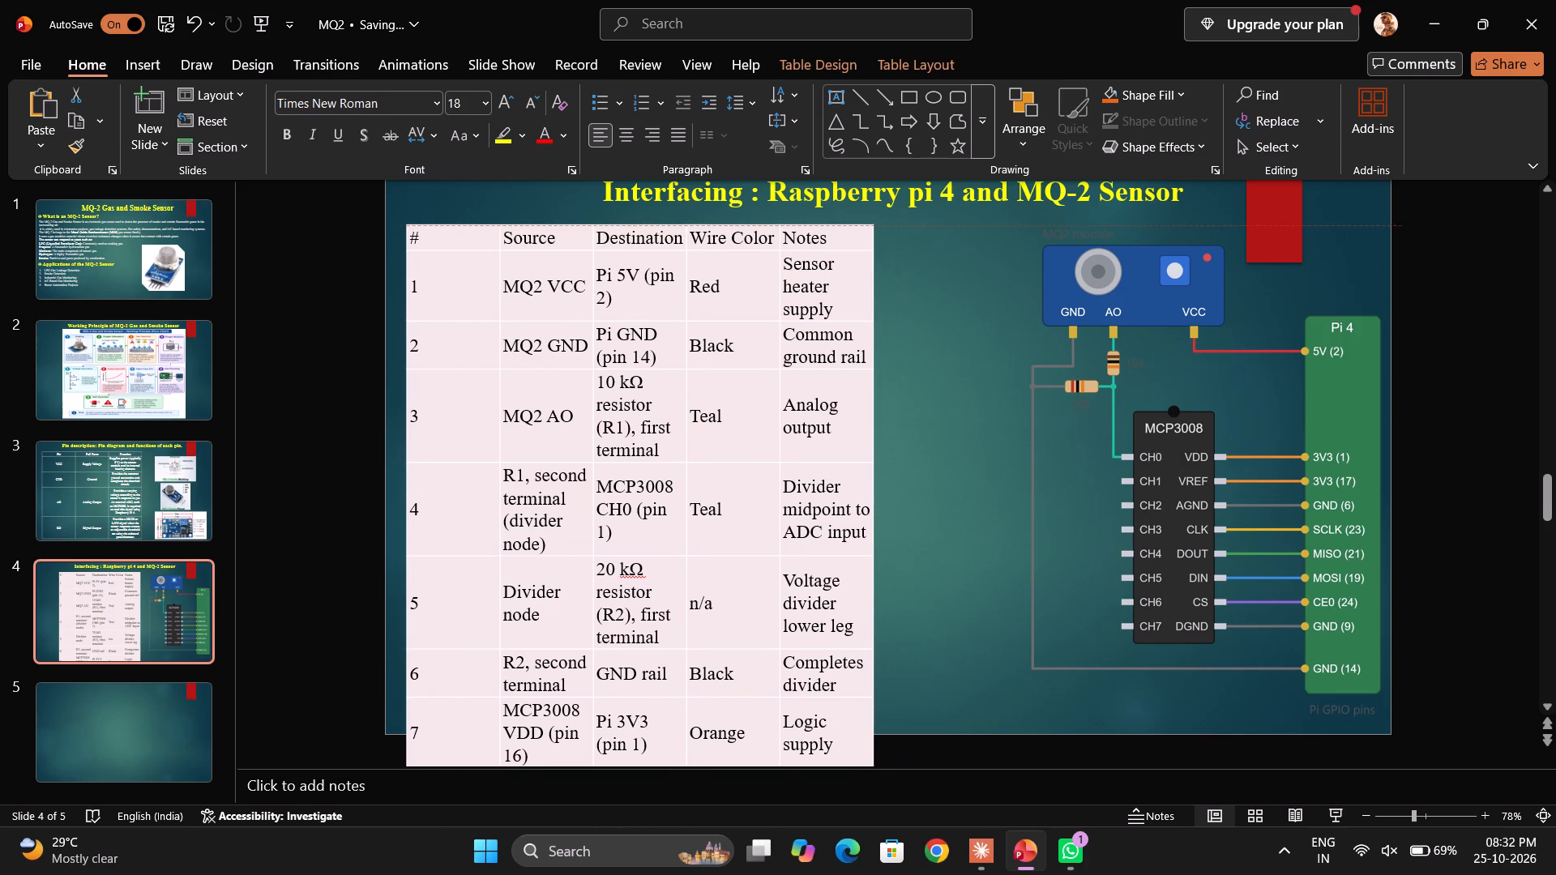
left_click_drag(450, 227, 448, 225)
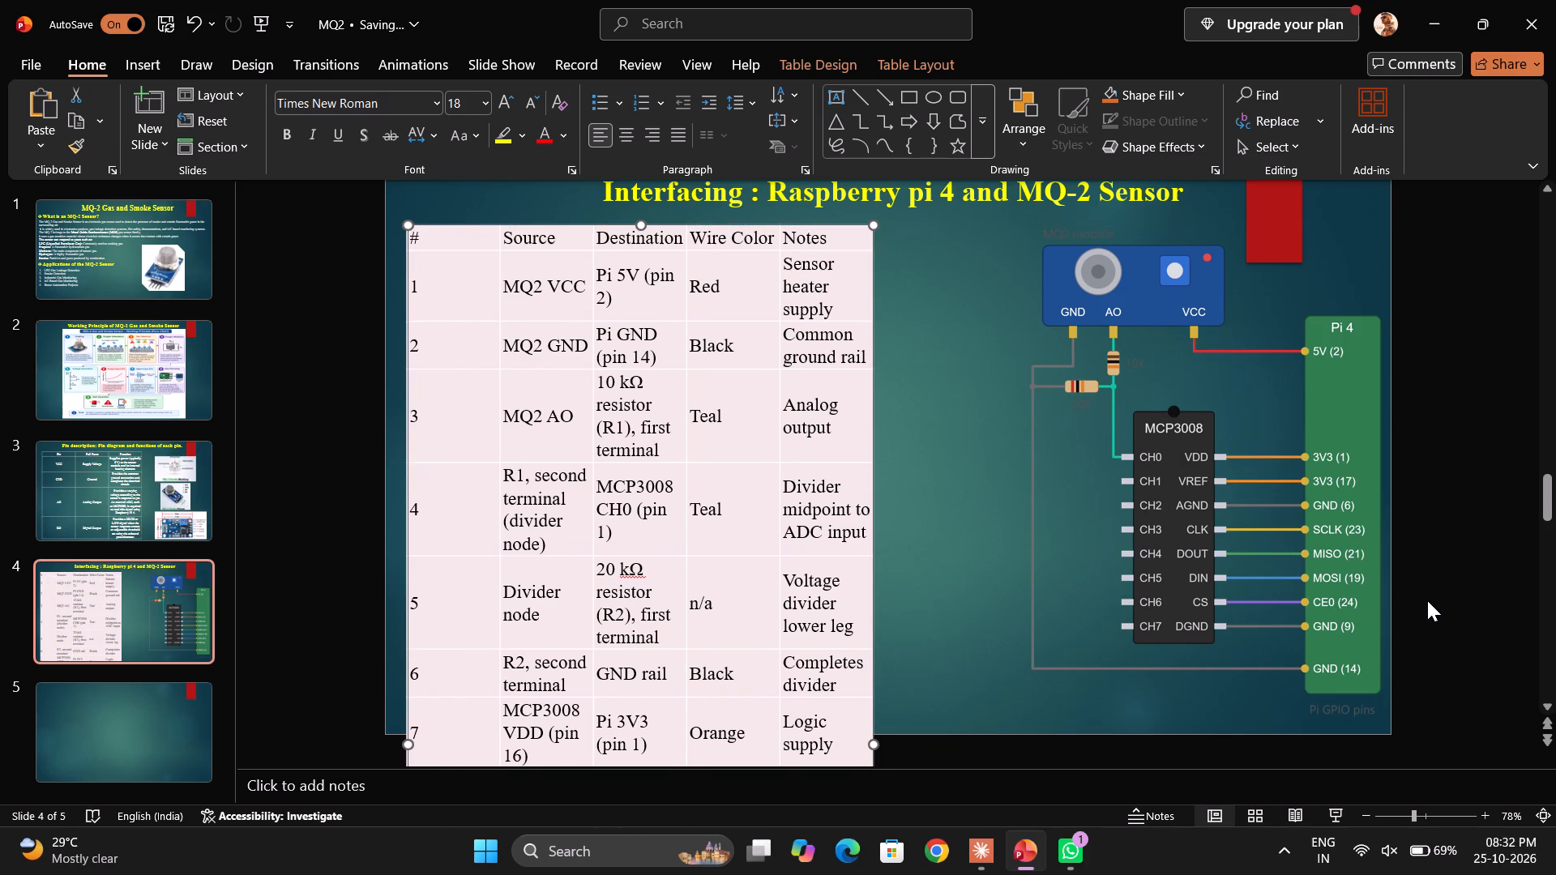
Widen the wiring table from its bottom-right corner so it extends to just short of the wiring diagram.
scroll(1427, 600, "down", 3)
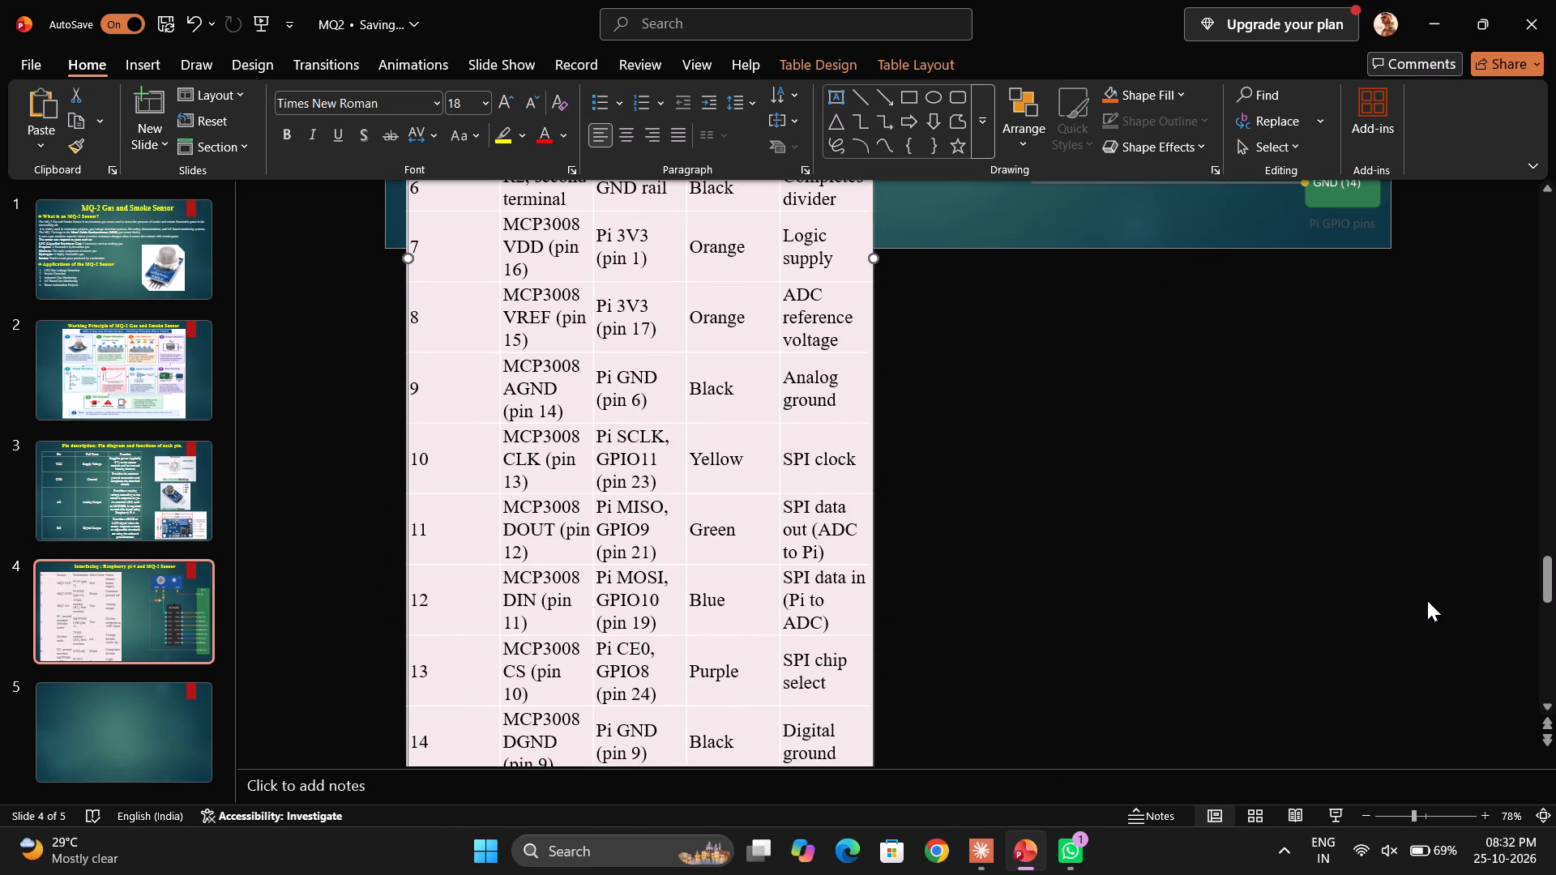
scroll(1427, 600, "down", 3)
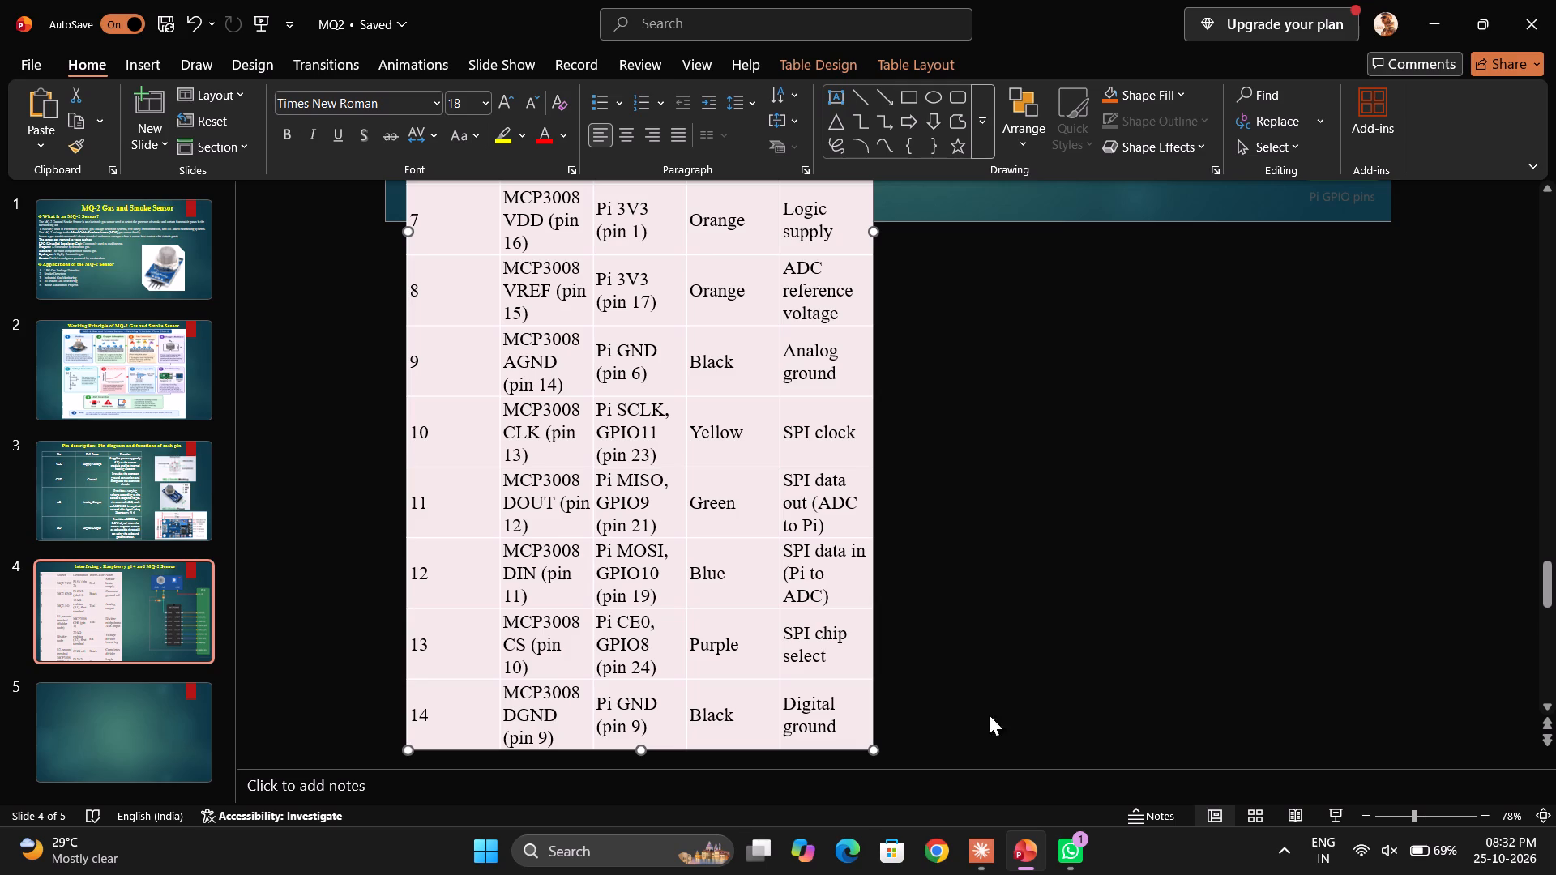
left_click_drag(877, 750, 884, 653)
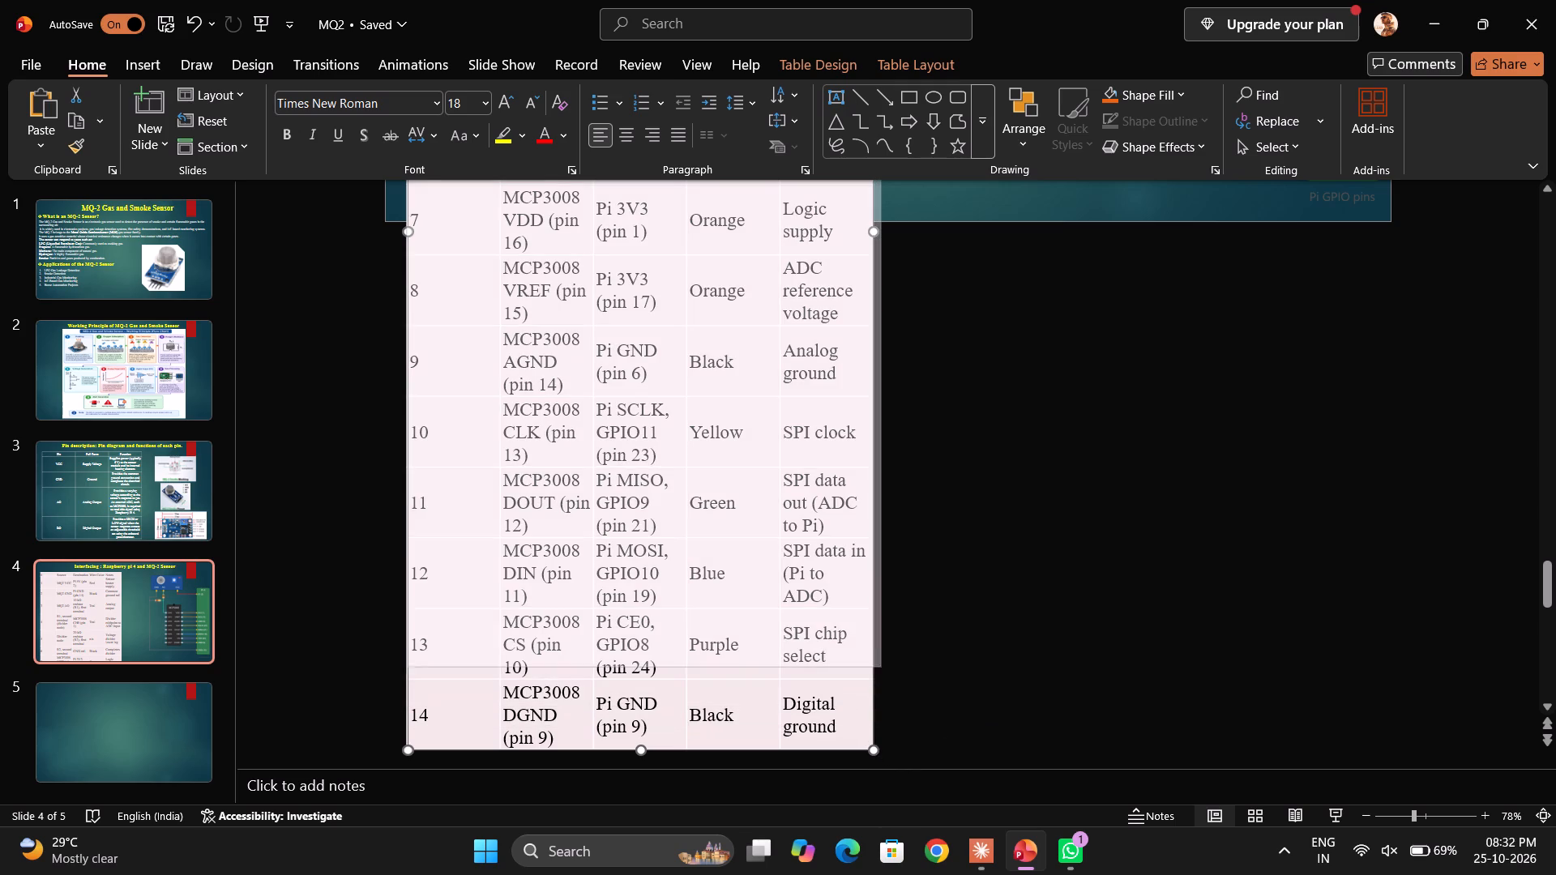
left_click_drag(884, 653, 948, 181)
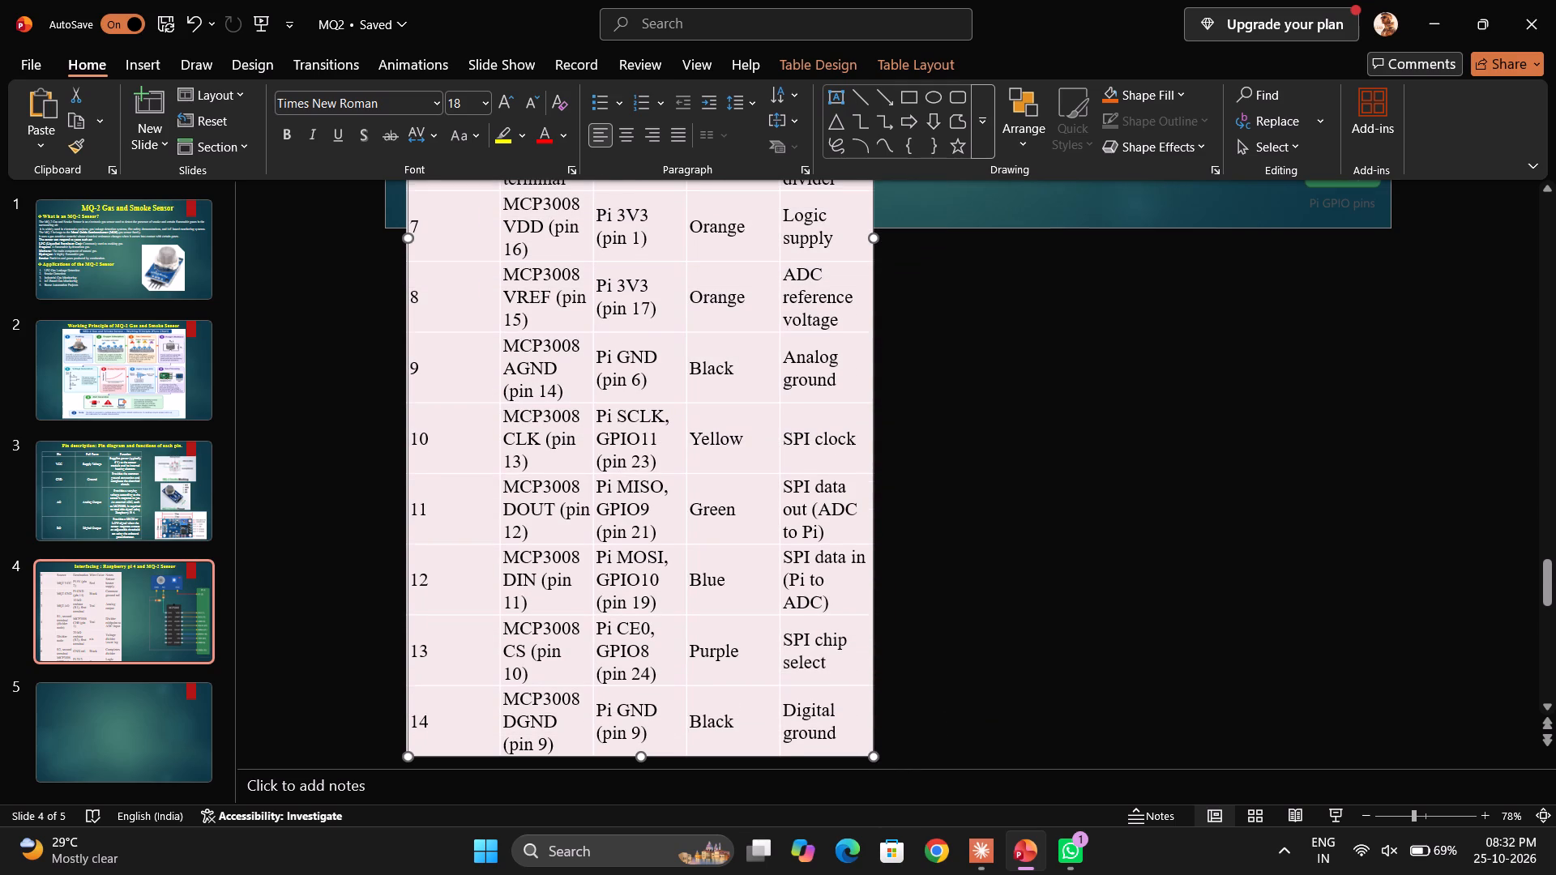
left_click_drag(948, 181, 951, 221)
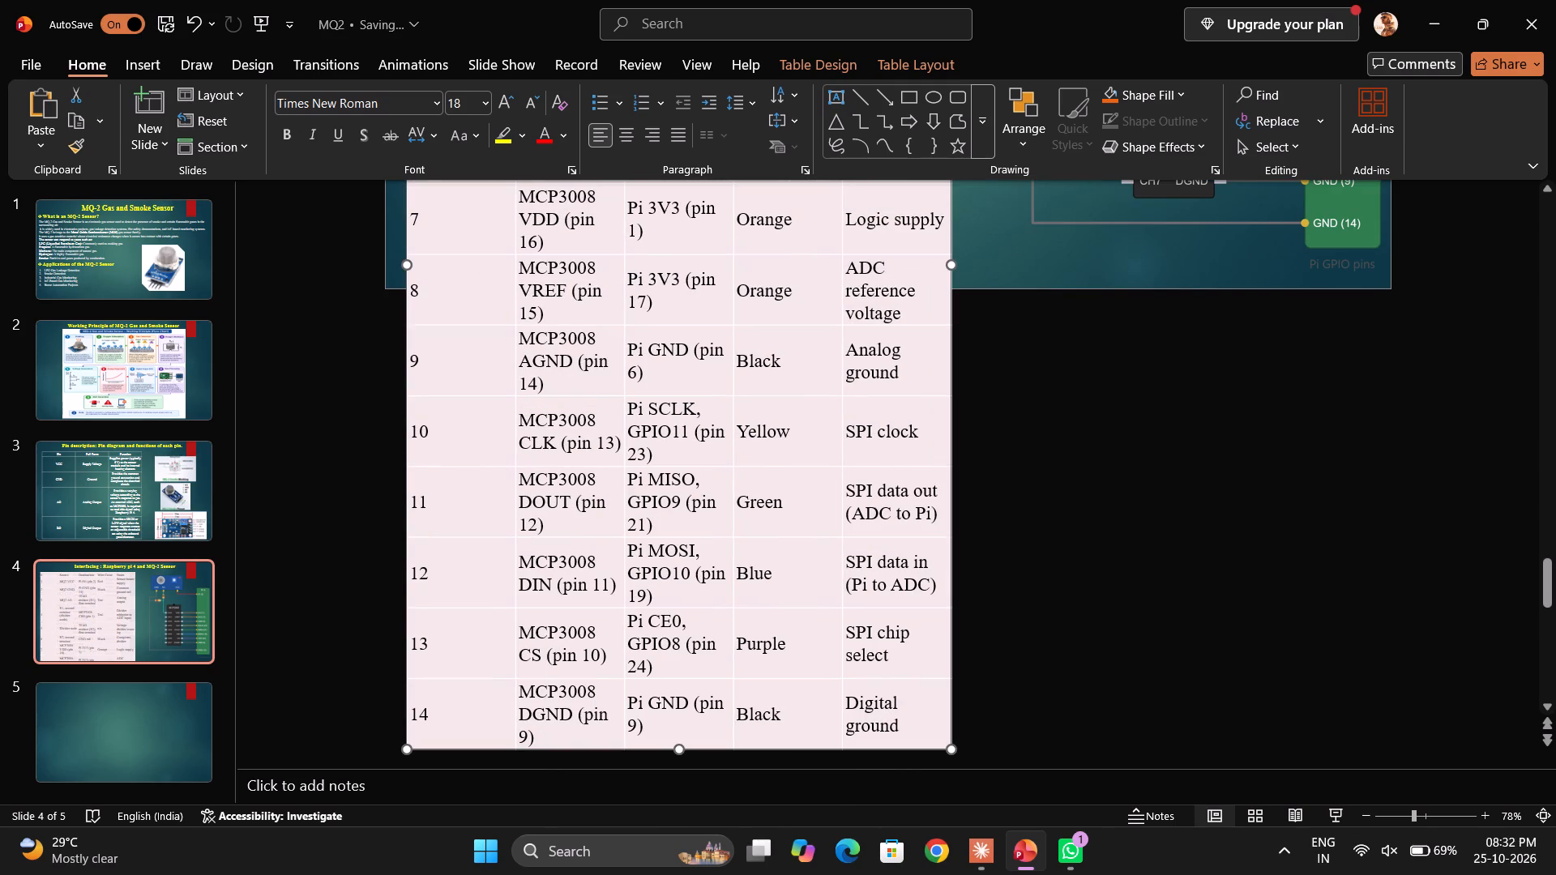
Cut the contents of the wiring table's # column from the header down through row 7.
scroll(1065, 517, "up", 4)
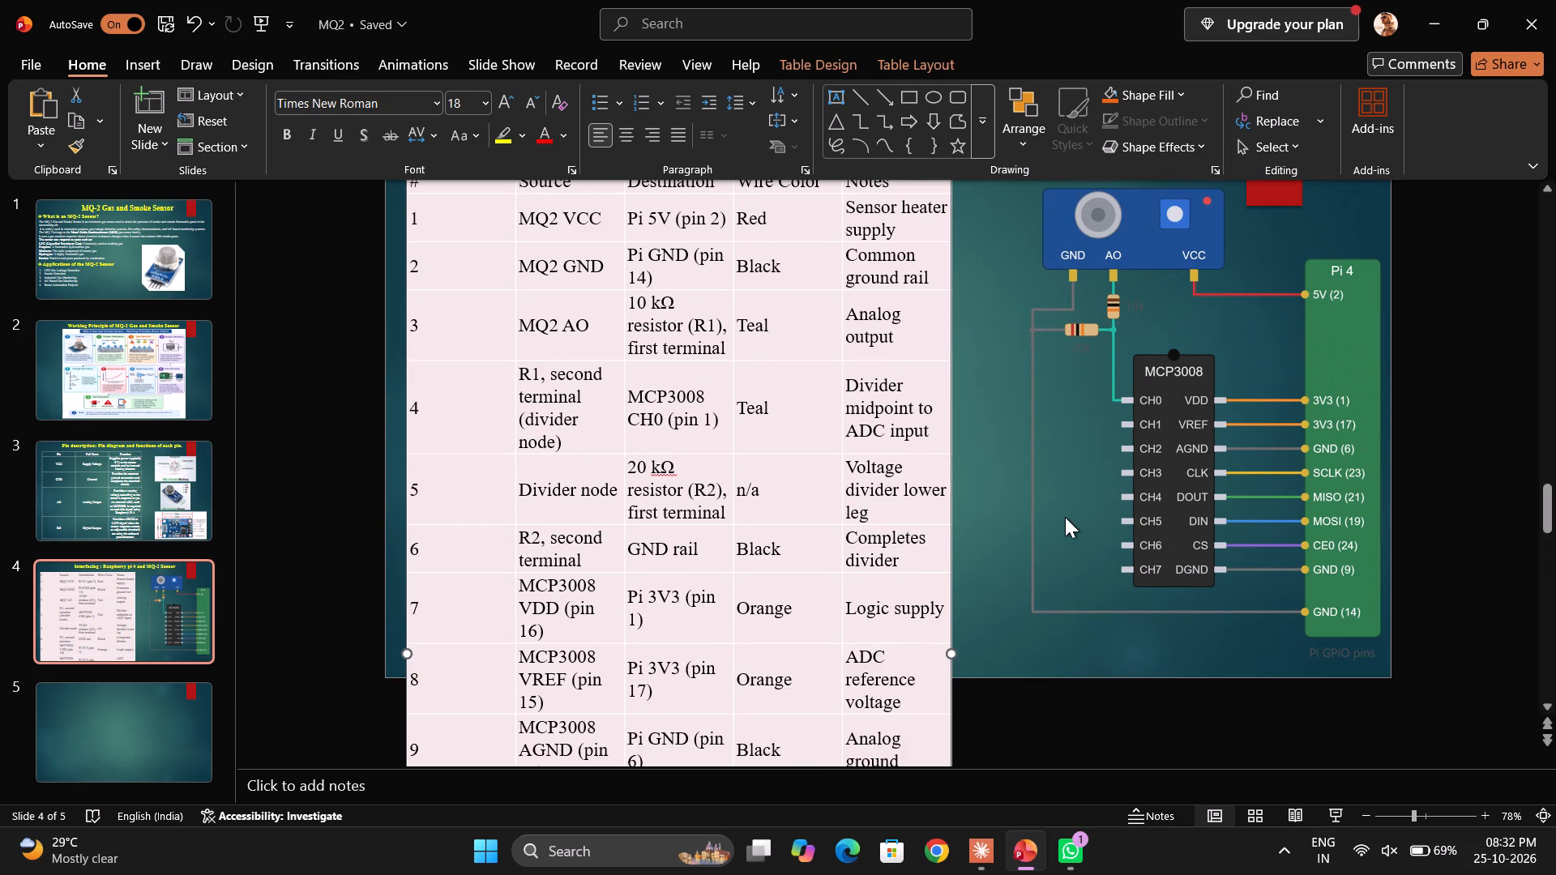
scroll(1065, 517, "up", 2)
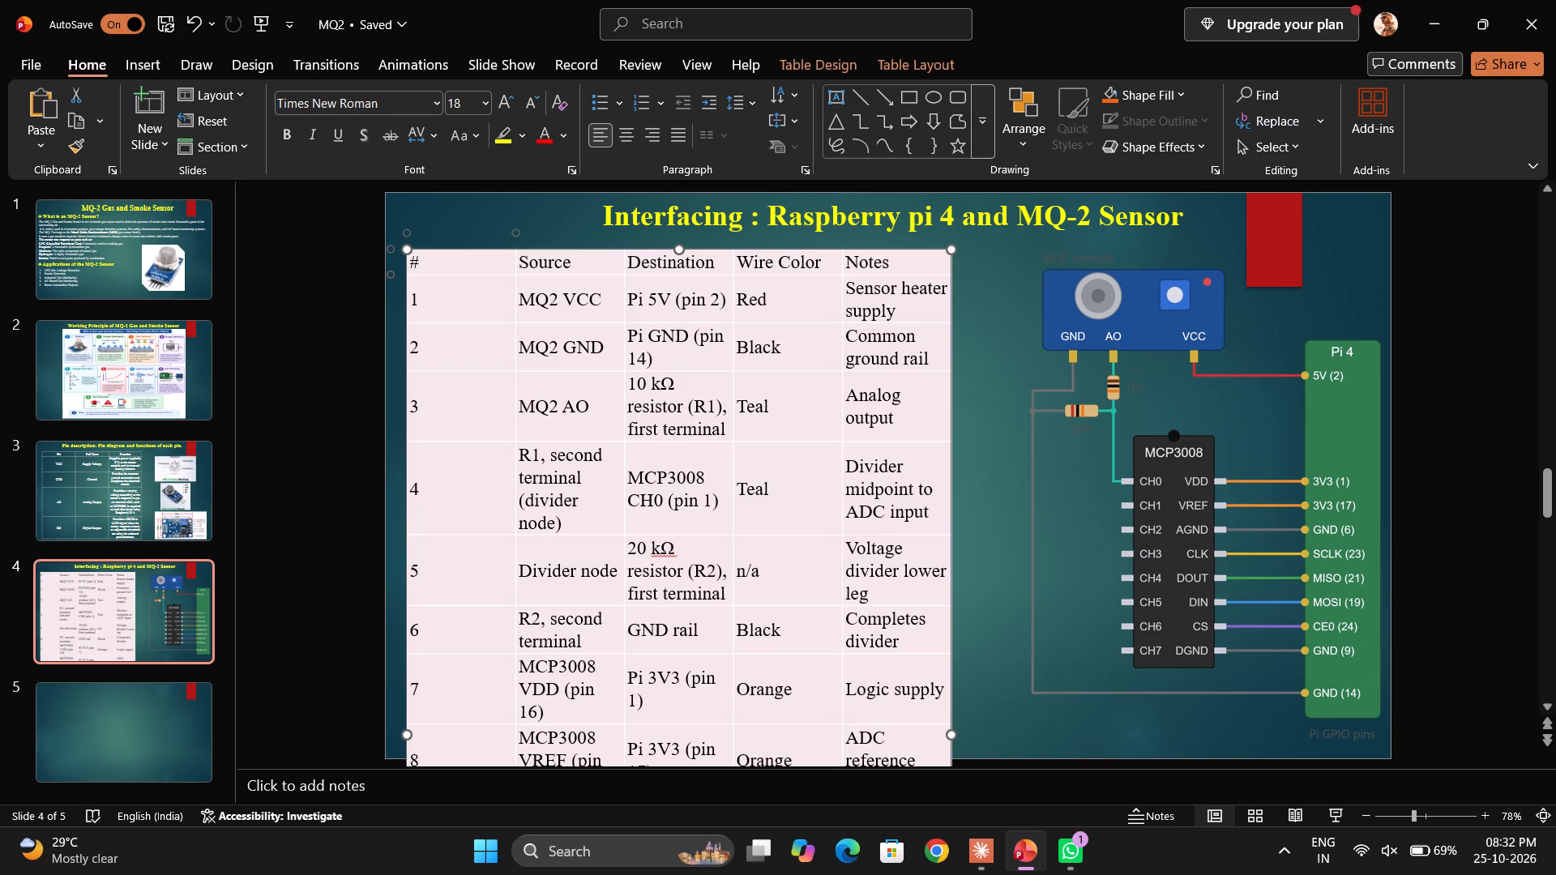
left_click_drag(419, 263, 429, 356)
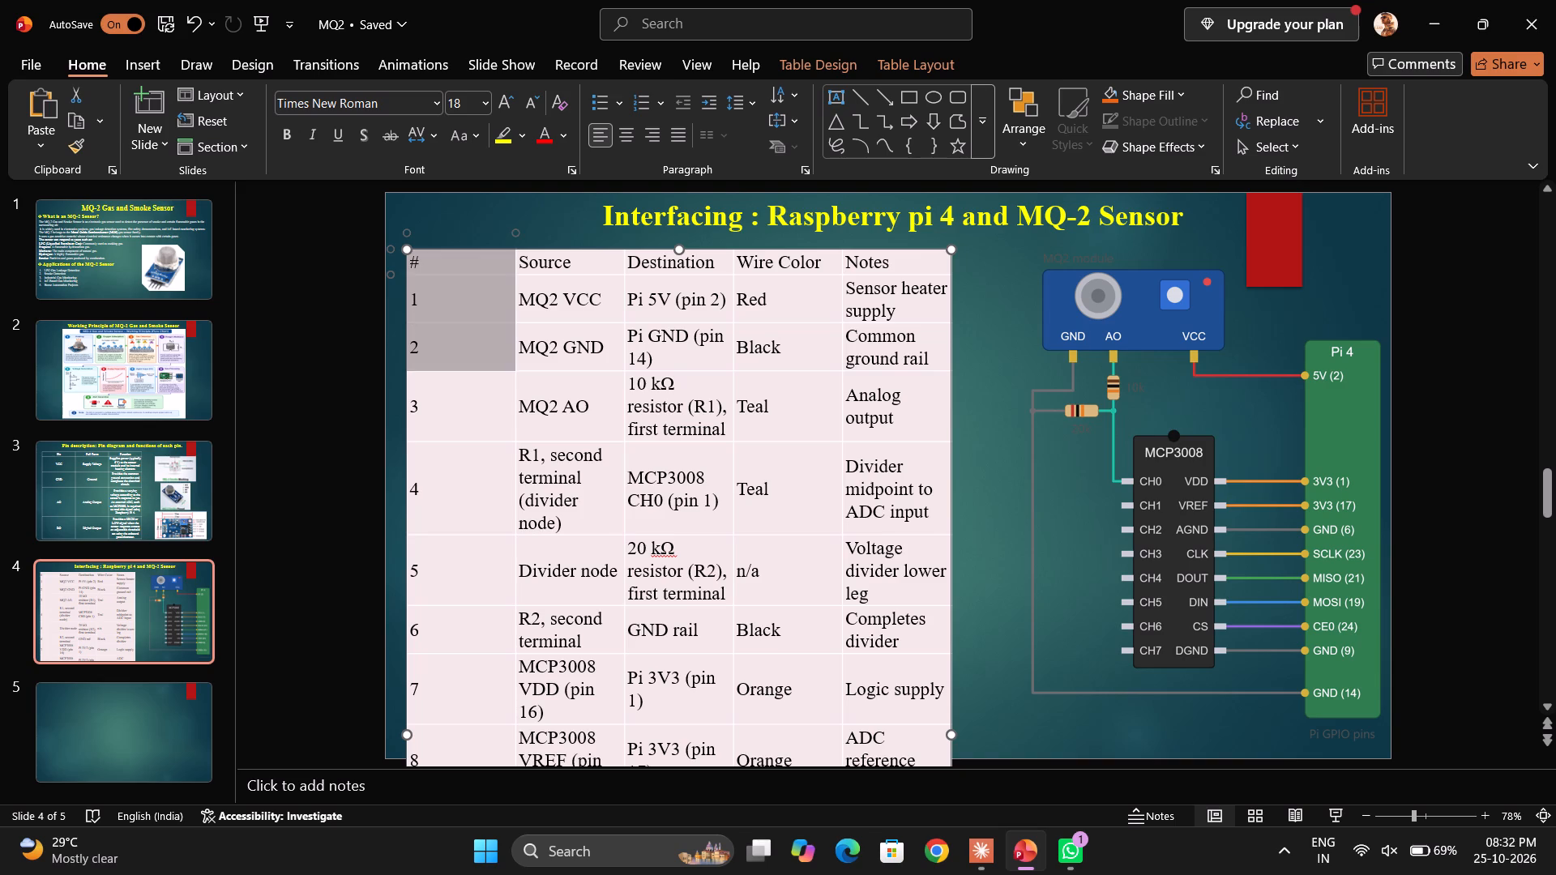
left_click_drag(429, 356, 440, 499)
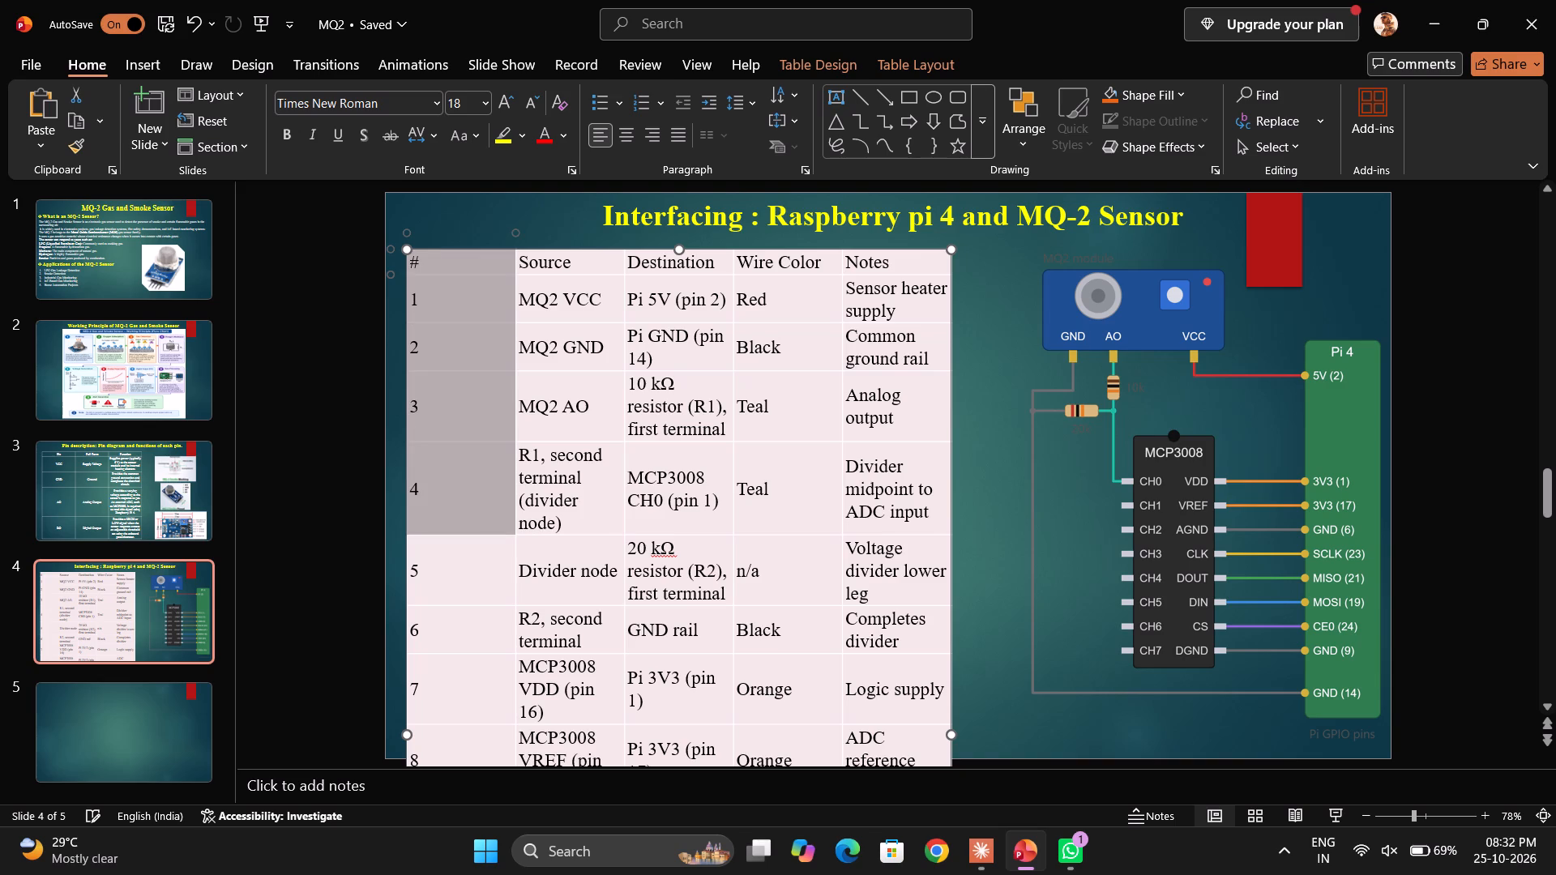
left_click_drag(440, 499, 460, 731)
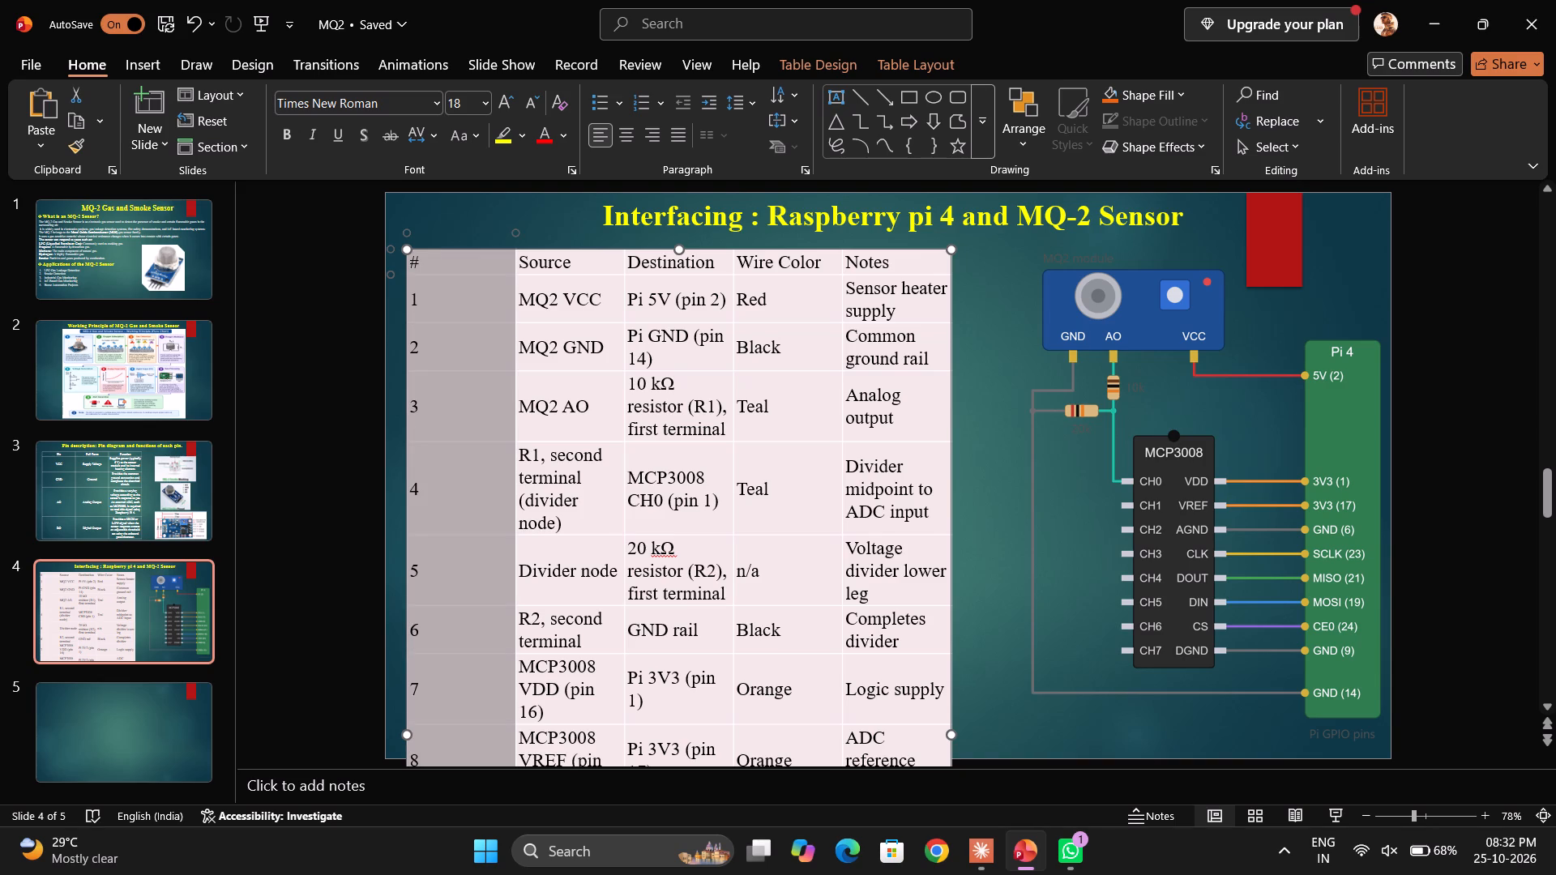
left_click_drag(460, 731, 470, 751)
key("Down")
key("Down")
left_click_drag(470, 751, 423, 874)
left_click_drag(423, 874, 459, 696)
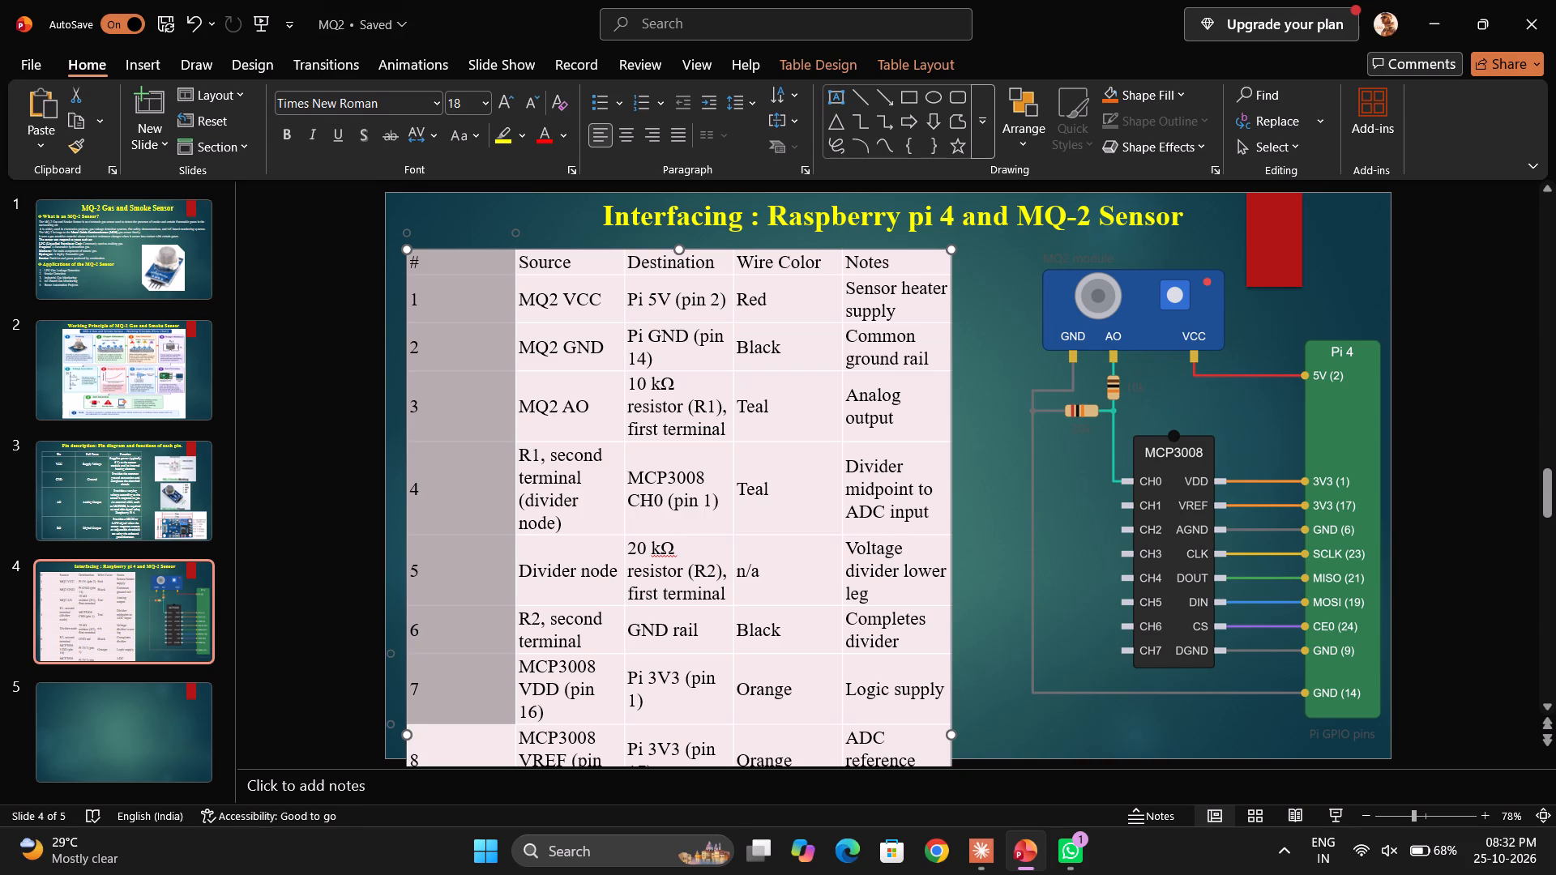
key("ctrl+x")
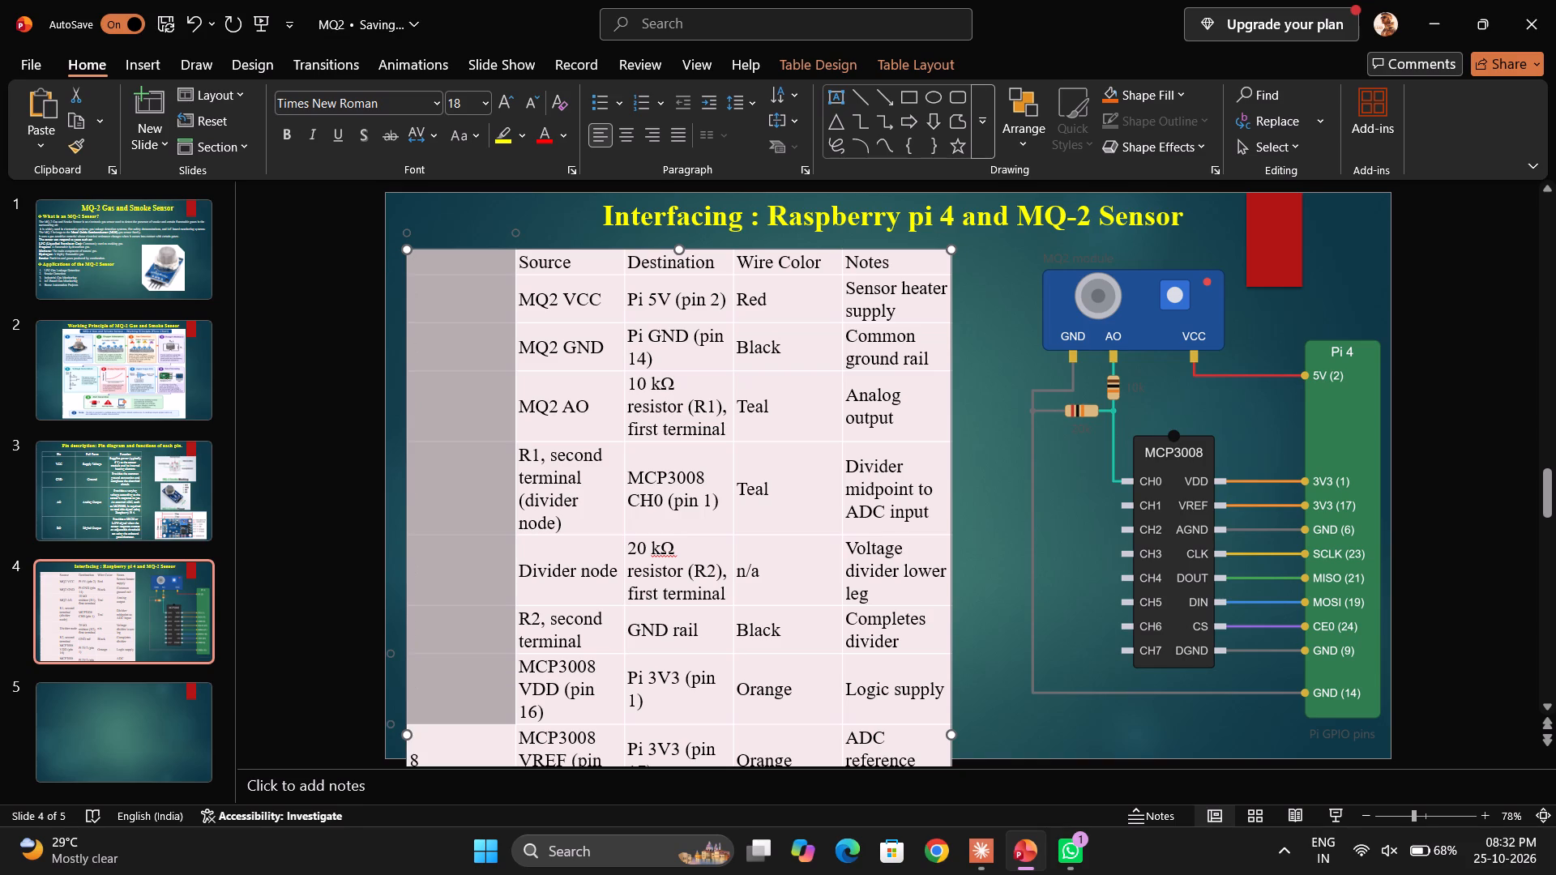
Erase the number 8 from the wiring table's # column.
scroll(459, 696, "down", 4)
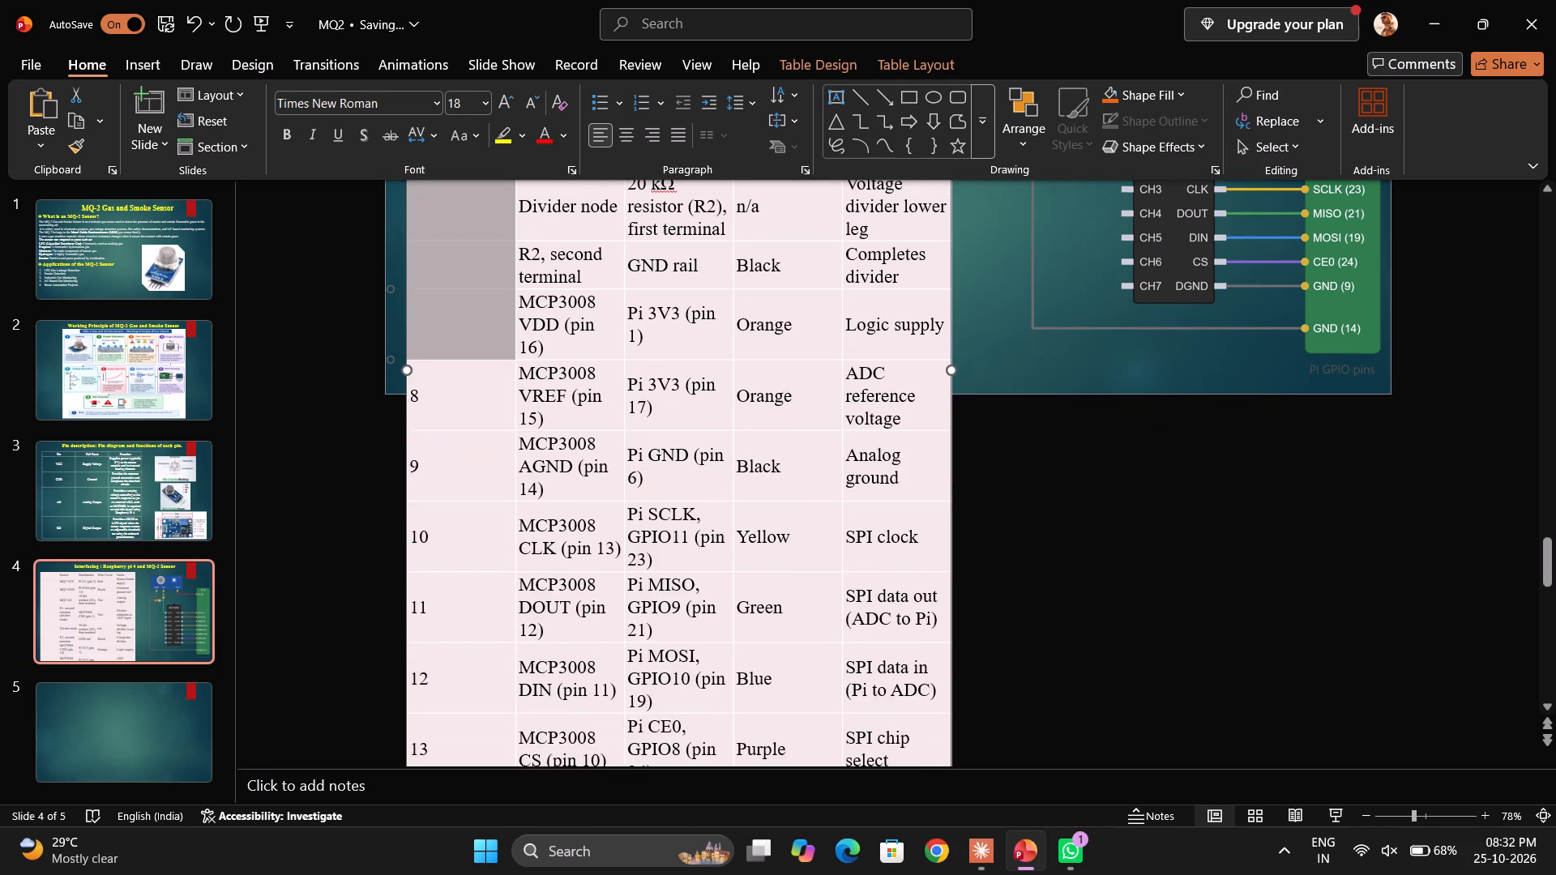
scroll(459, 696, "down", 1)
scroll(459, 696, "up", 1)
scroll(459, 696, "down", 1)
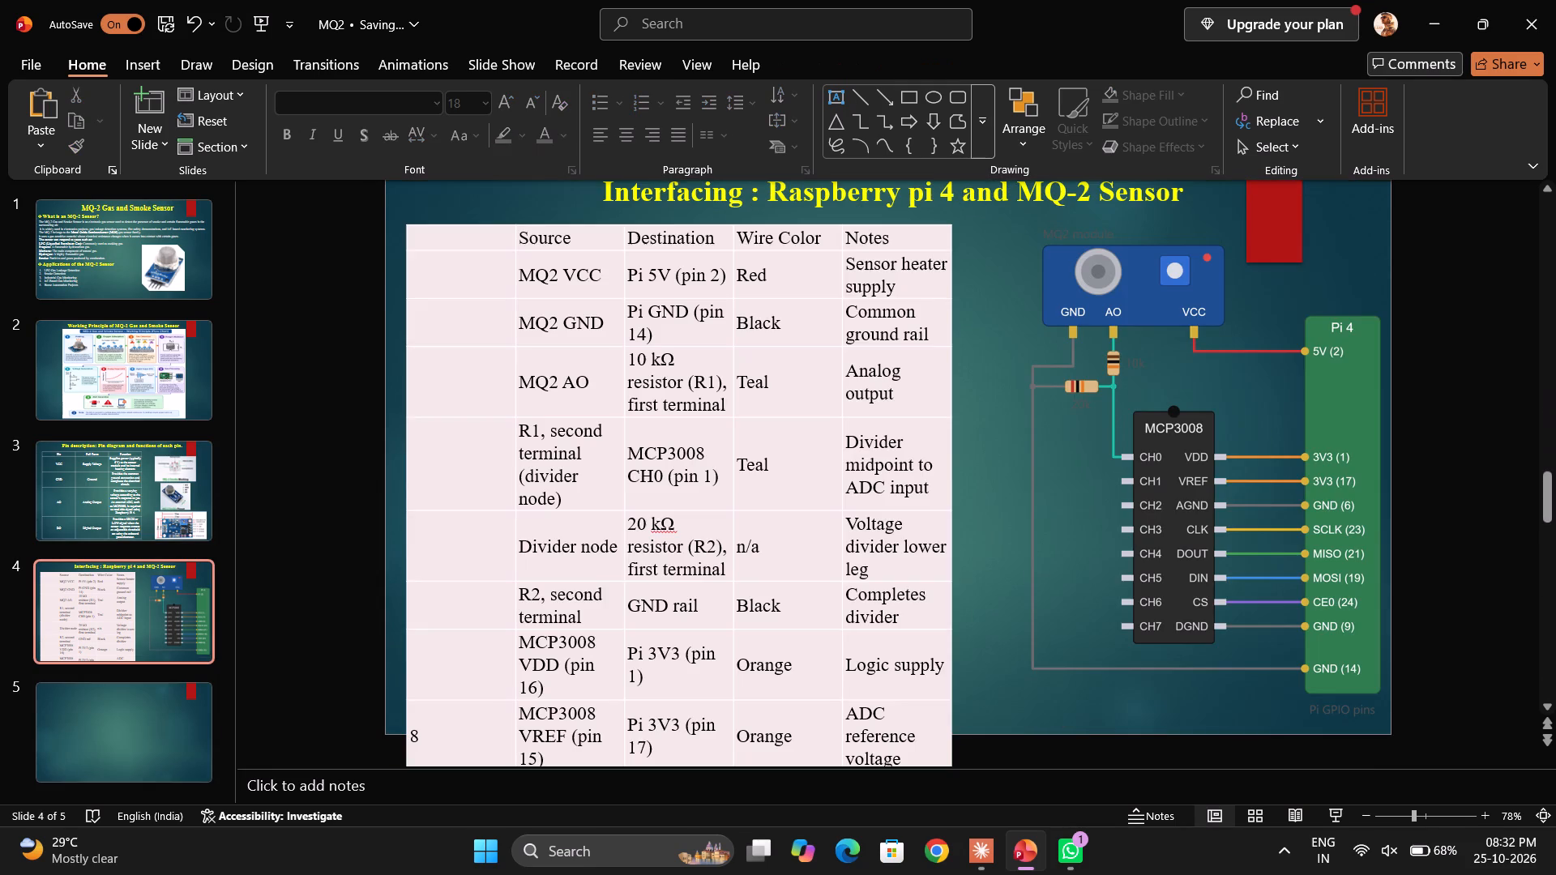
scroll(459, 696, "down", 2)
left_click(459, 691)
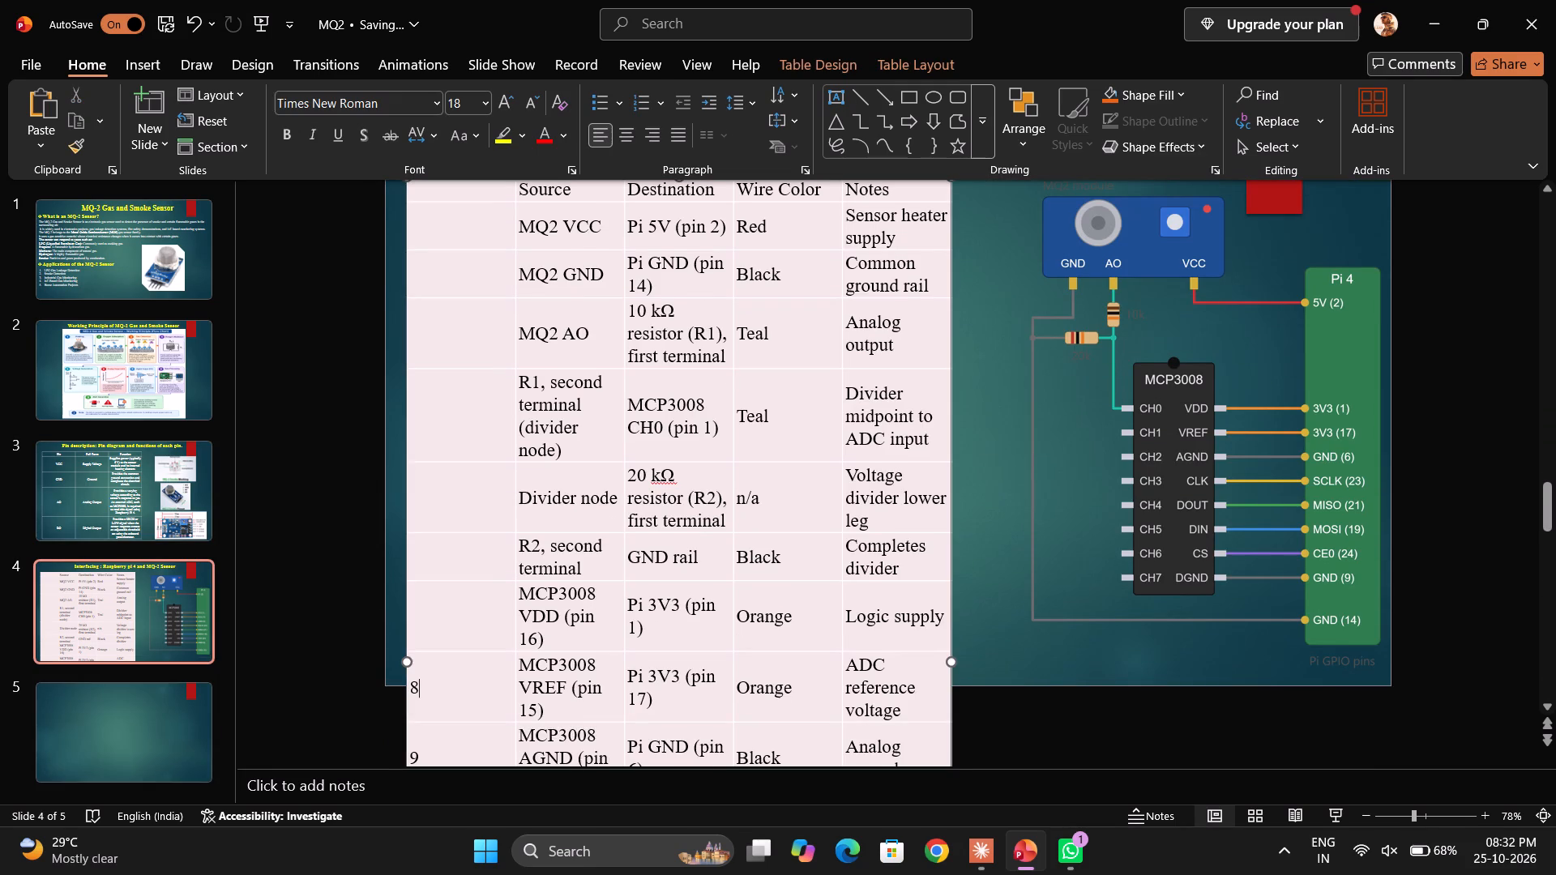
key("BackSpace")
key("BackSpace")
Delete the numbering column at the start of the wiring table.
left_click_drag(447, 228, 459, 373)
right_click(459, 373)
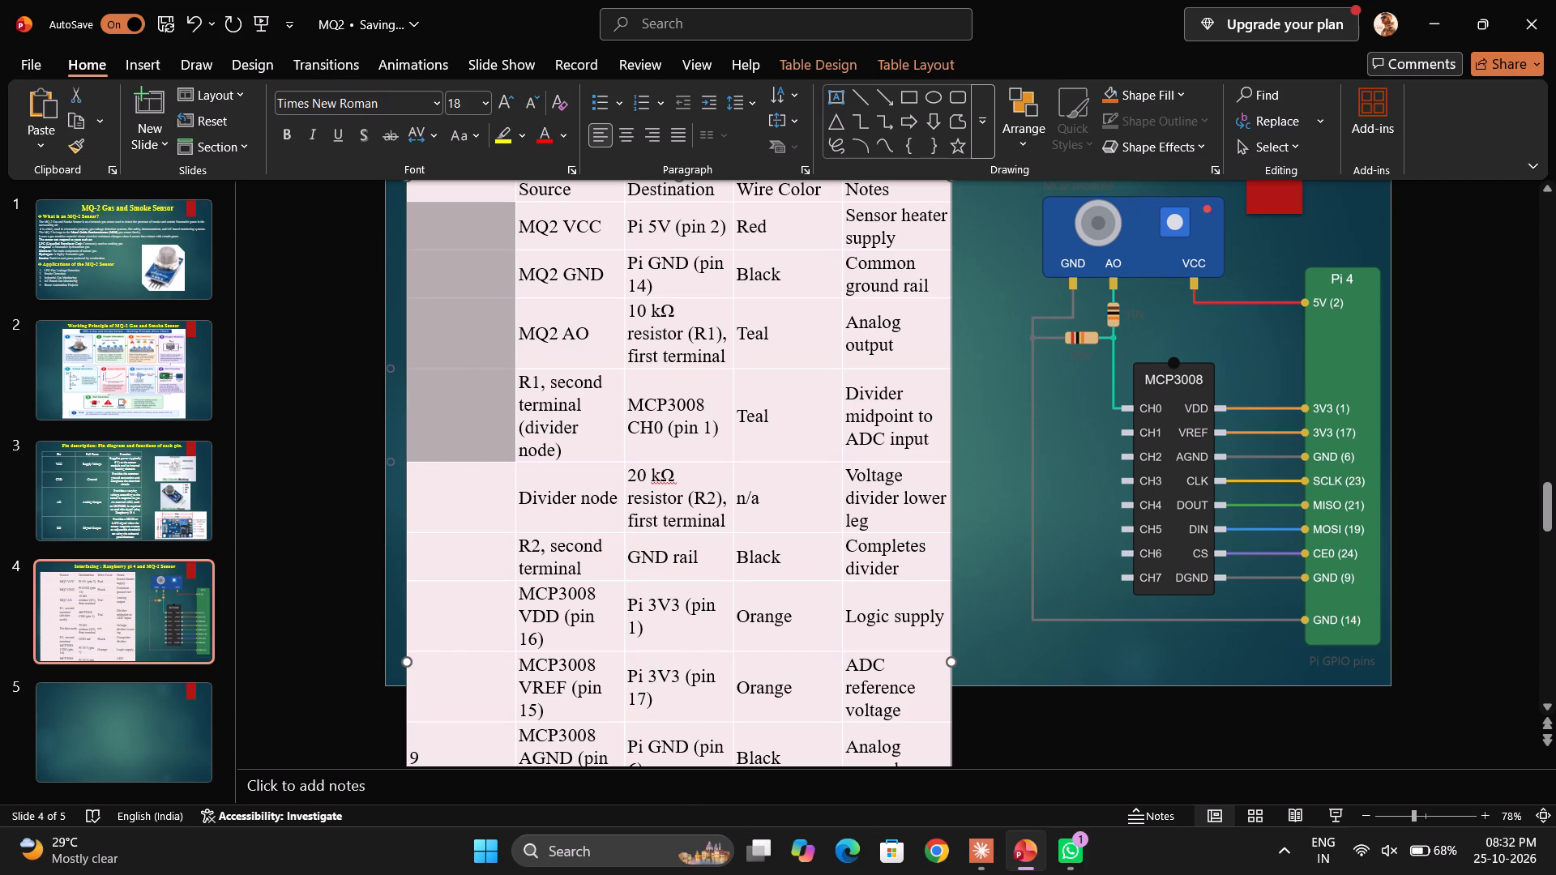
left_click(489, 378)
right_click(471, 358)
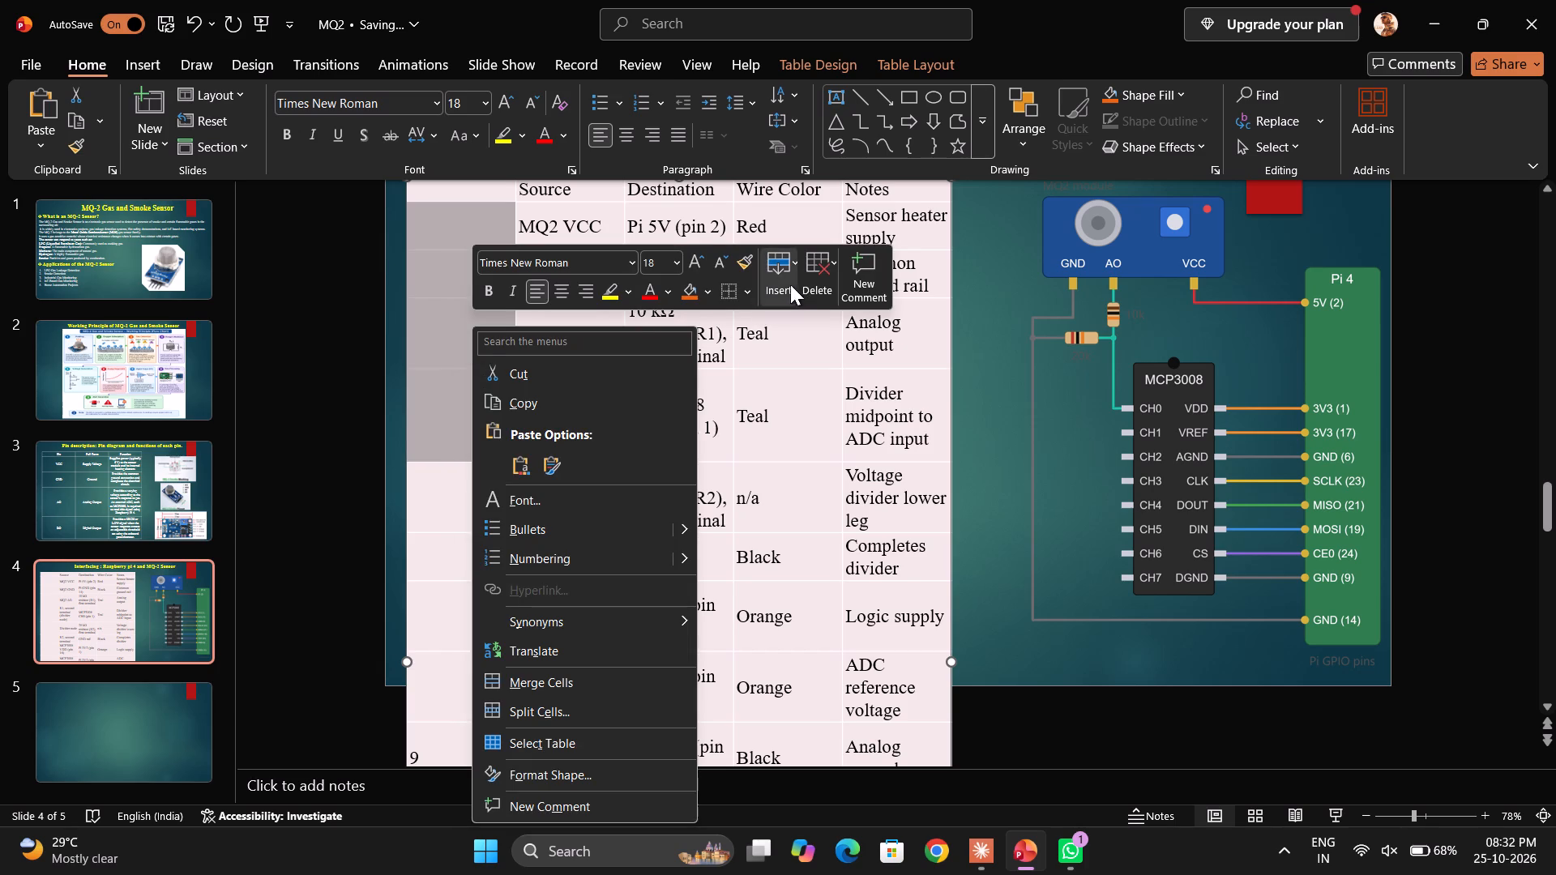
left_click(831, 261)
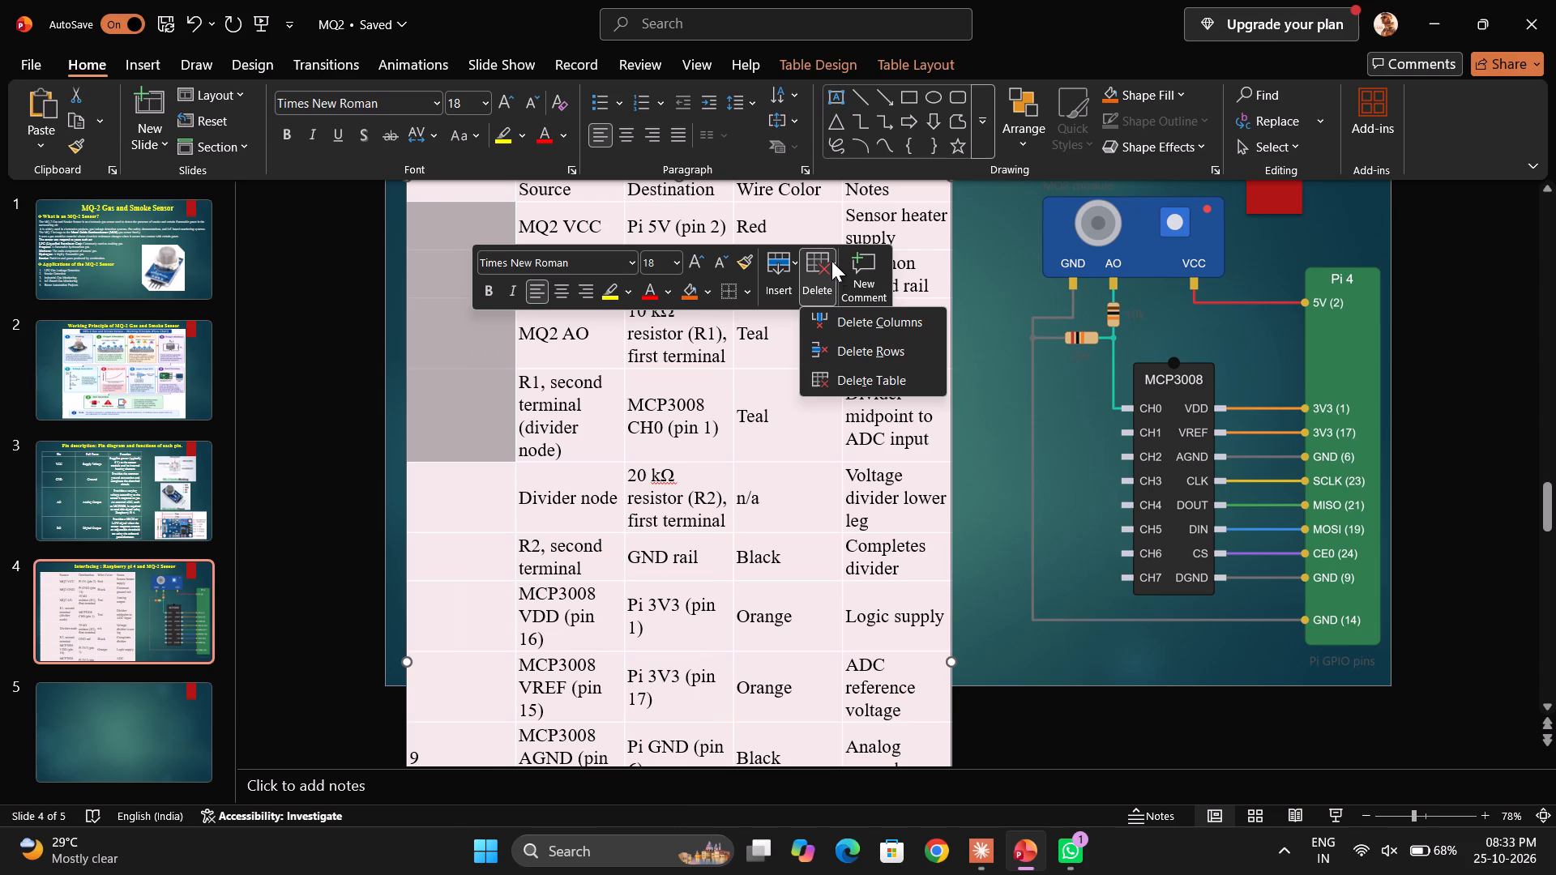
left_click(836, 317)
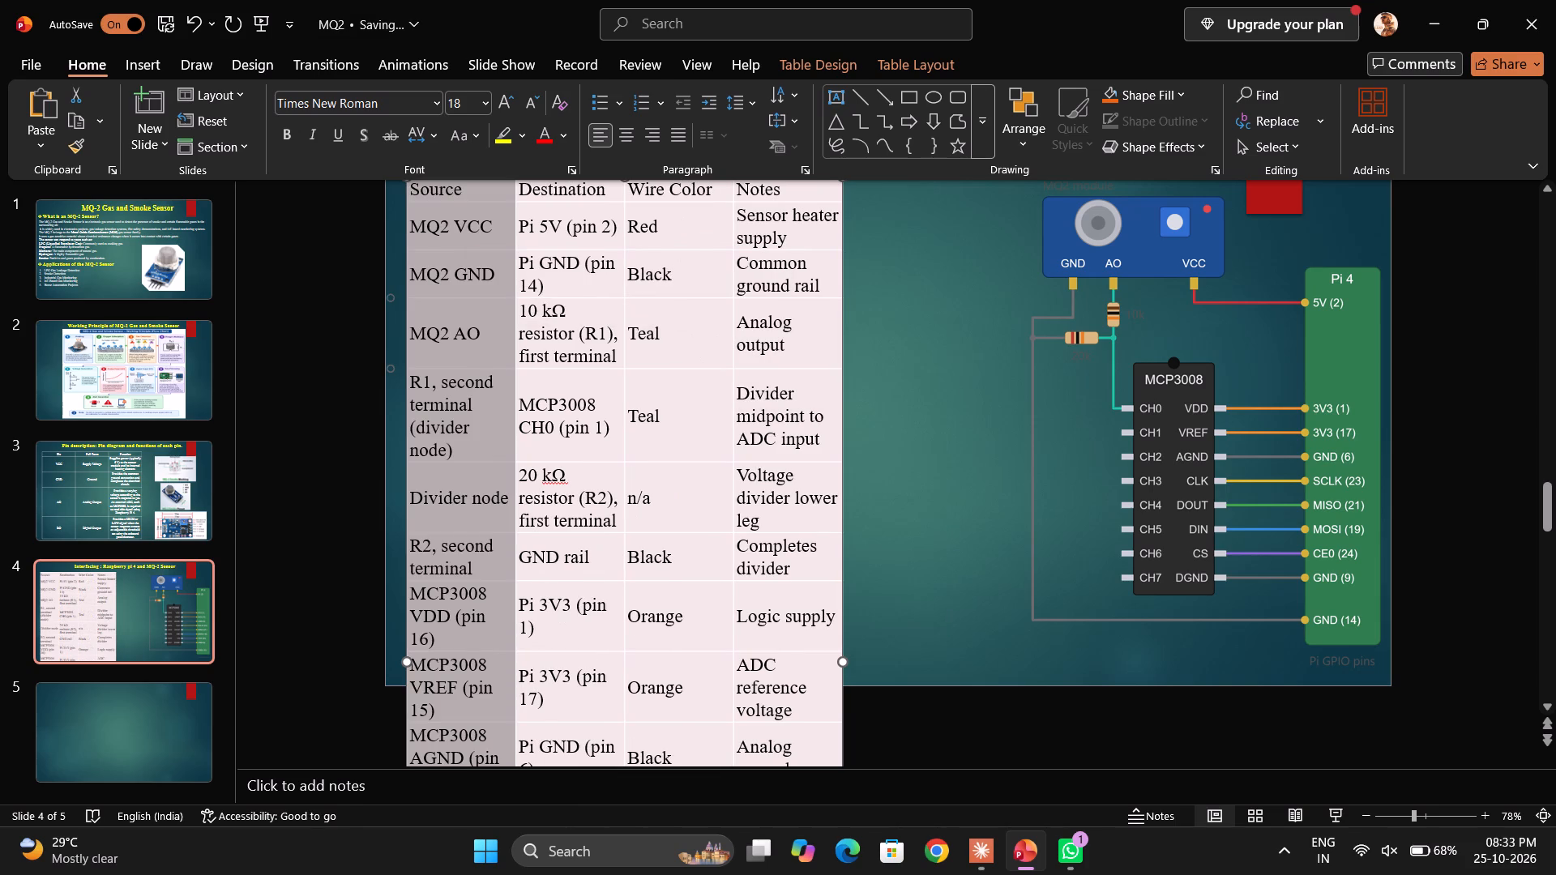
Delete the Wire Color column from the interfacing slide's wiring table.
scroll(685, 459, "down", 5)
scroll(685, 459, "up", 1)
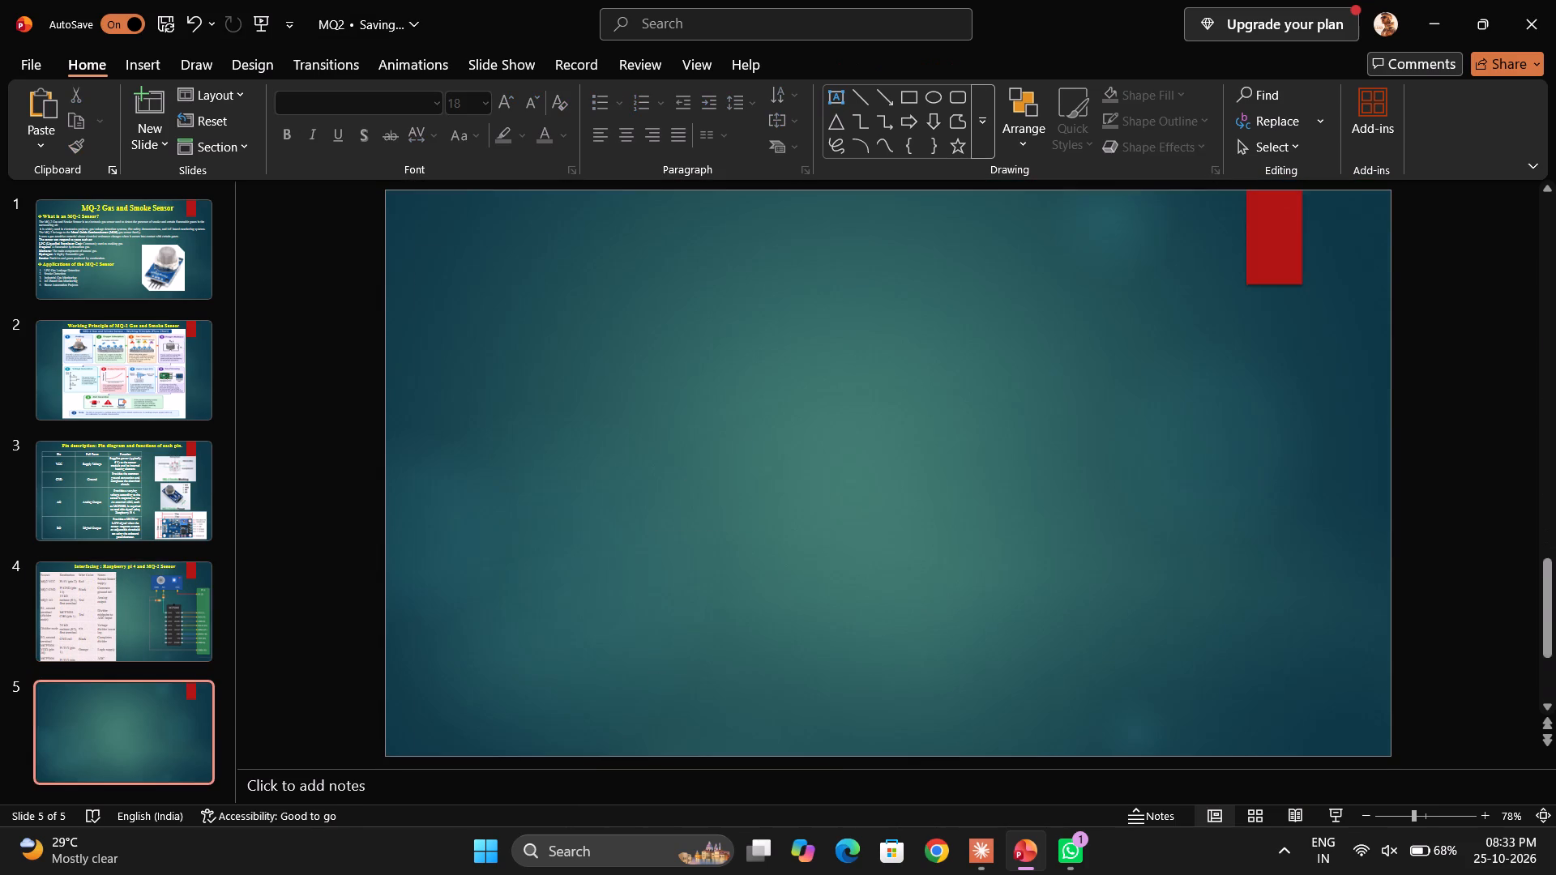
scroll(685, 459, "up", 1)
scroll(685, 459, "down", 1)
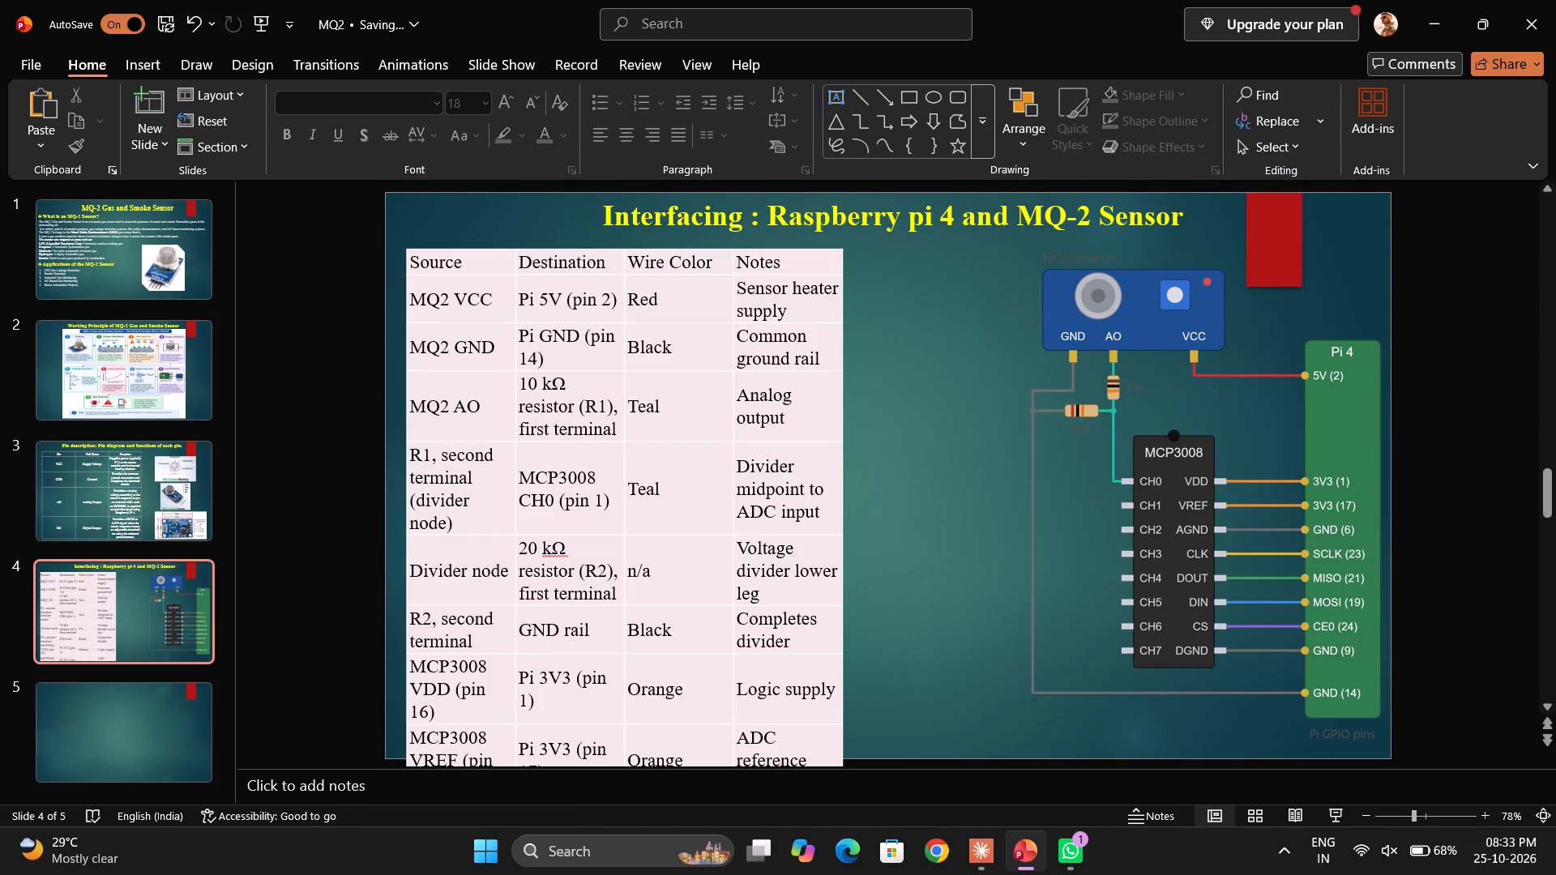
left_click(685, 395)
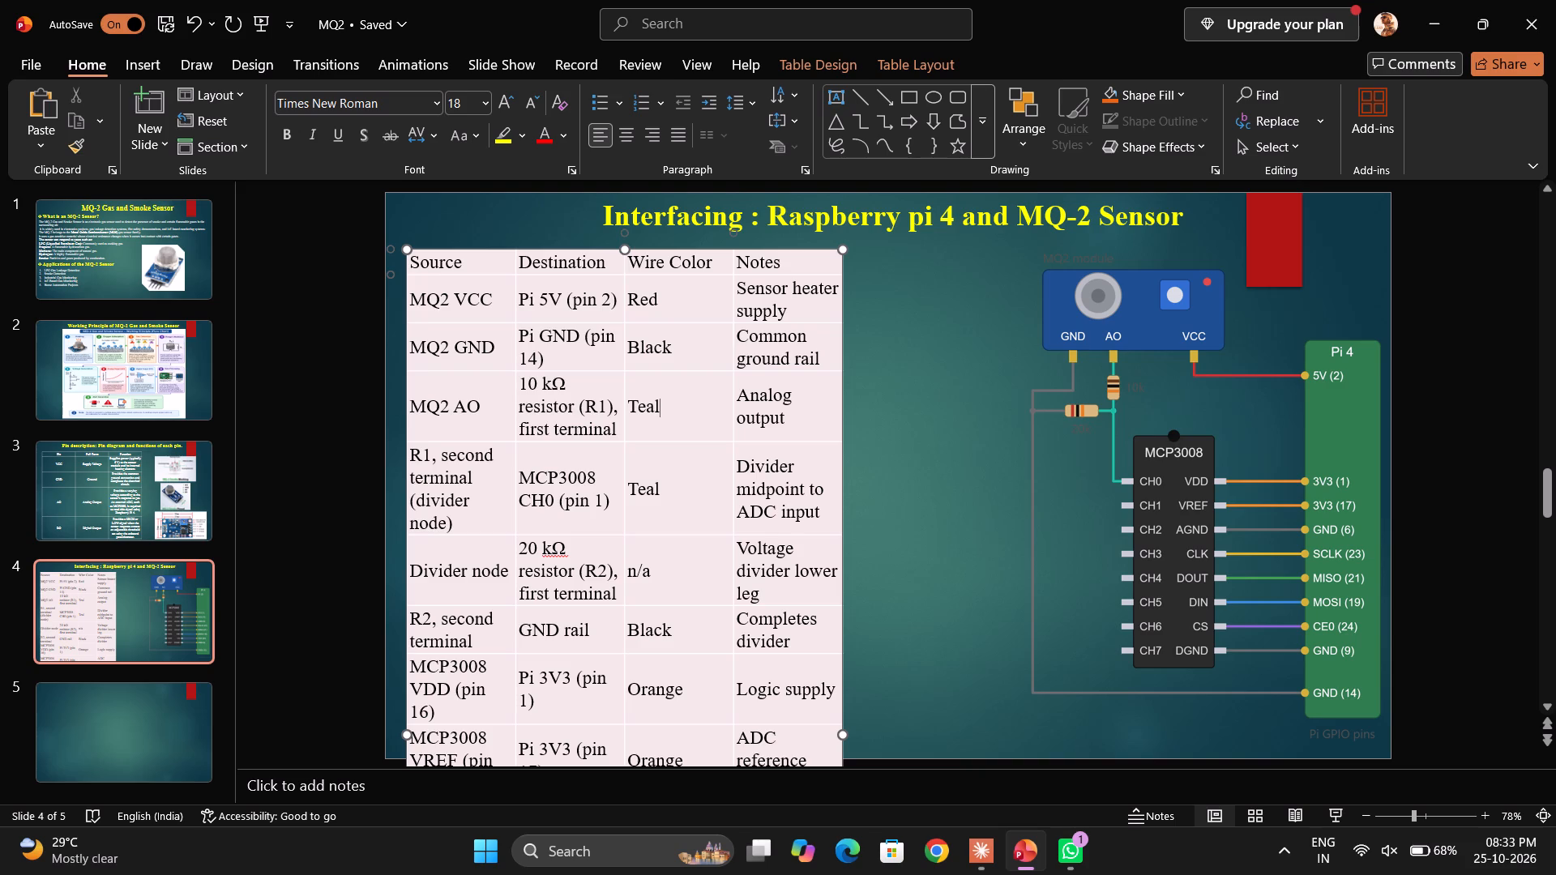
left_click_drag(633, 264, 681, 718)
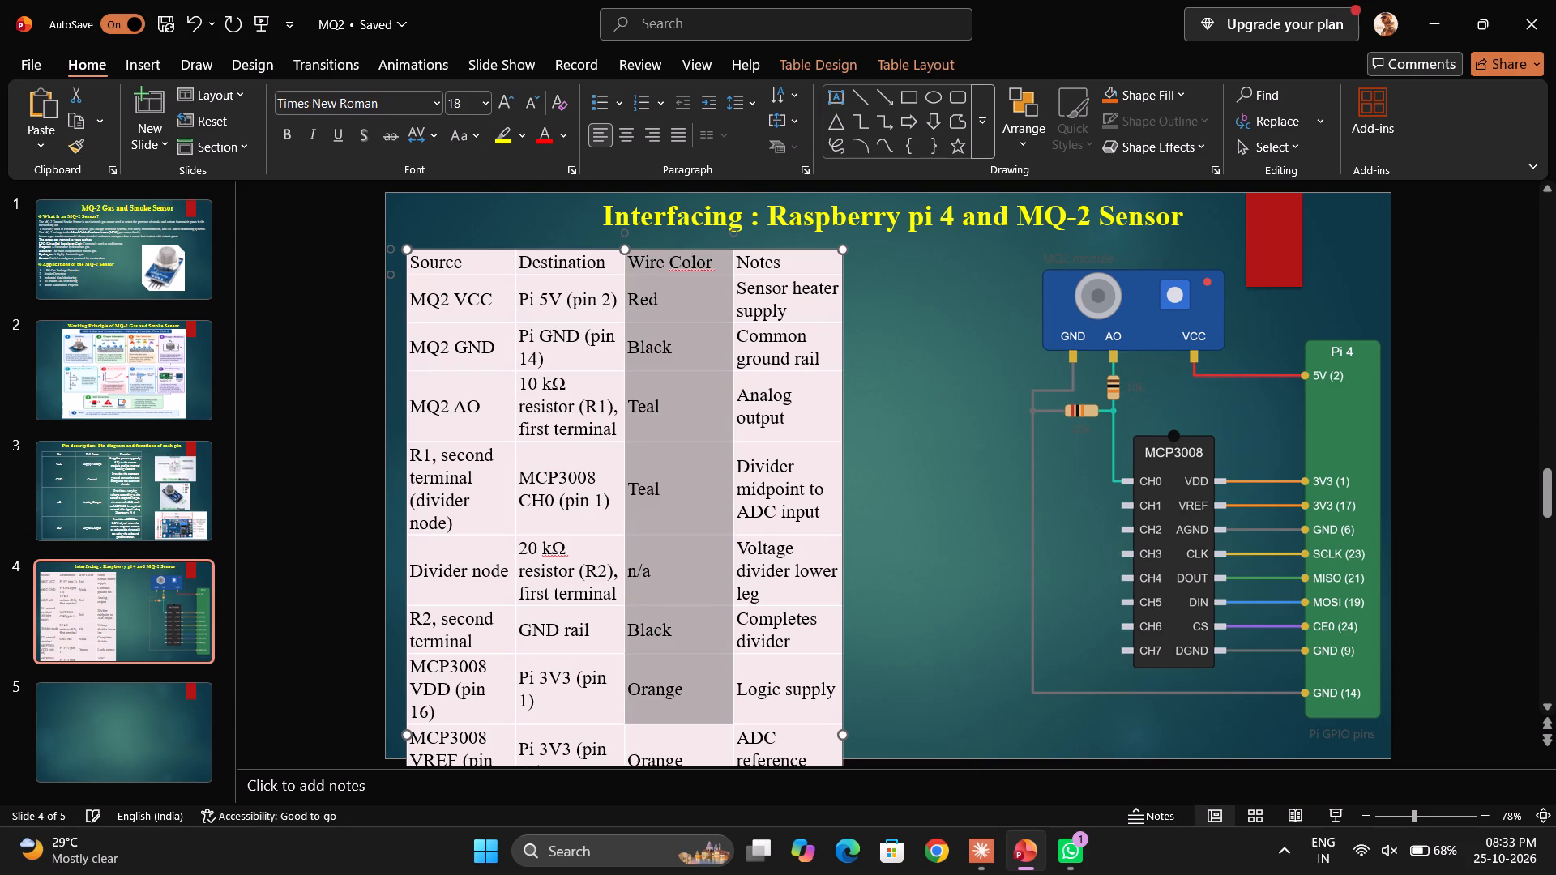
left_click_drag(681, 718, 681, 835)
right_click(670, 611)
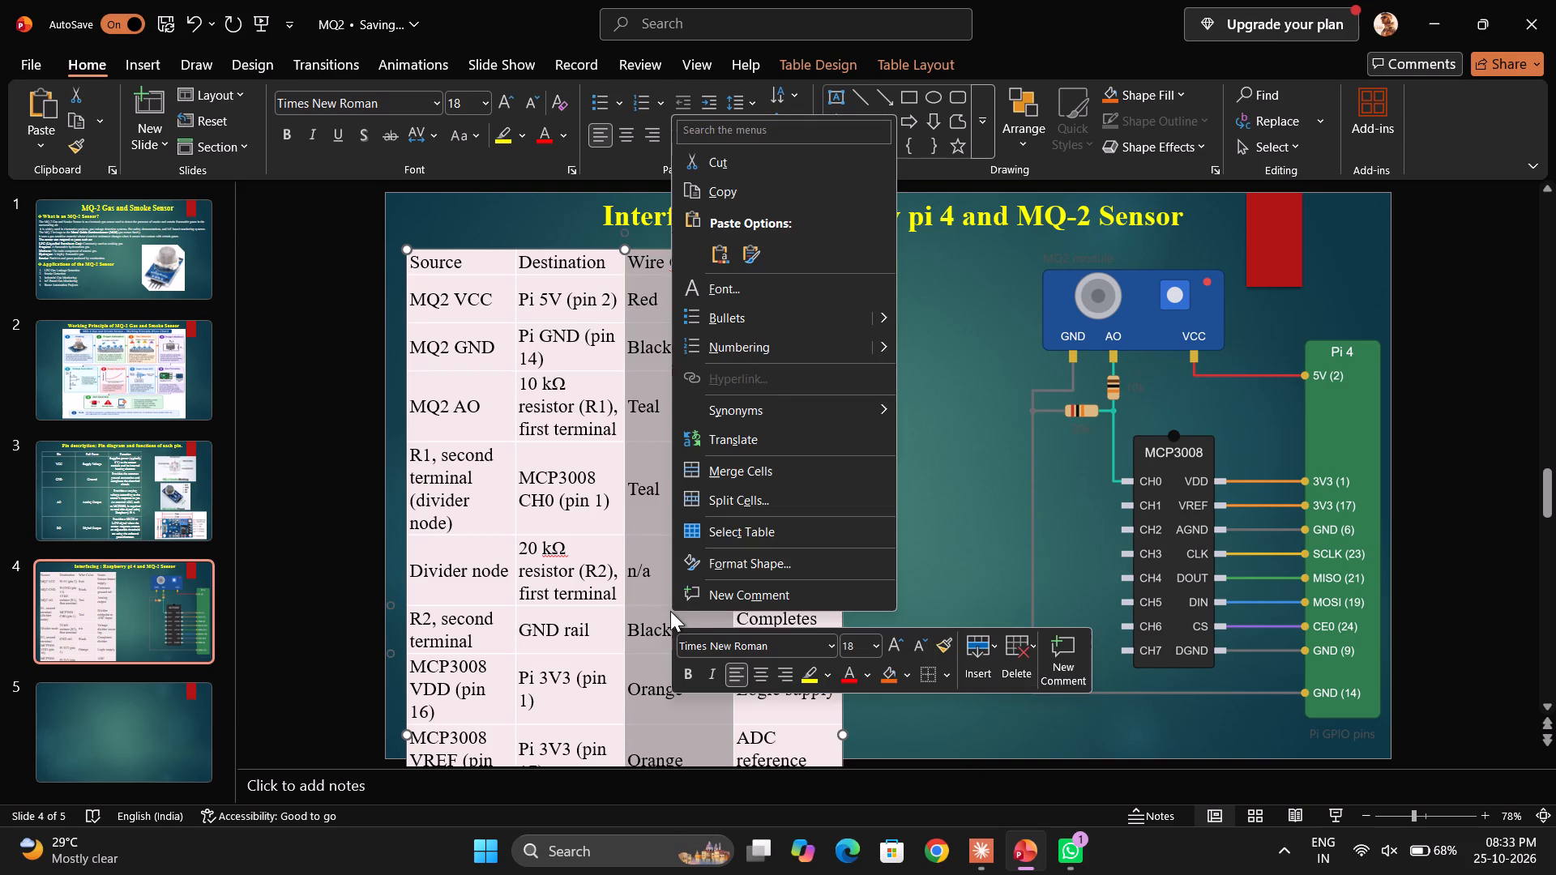
left_click(1034, 642)
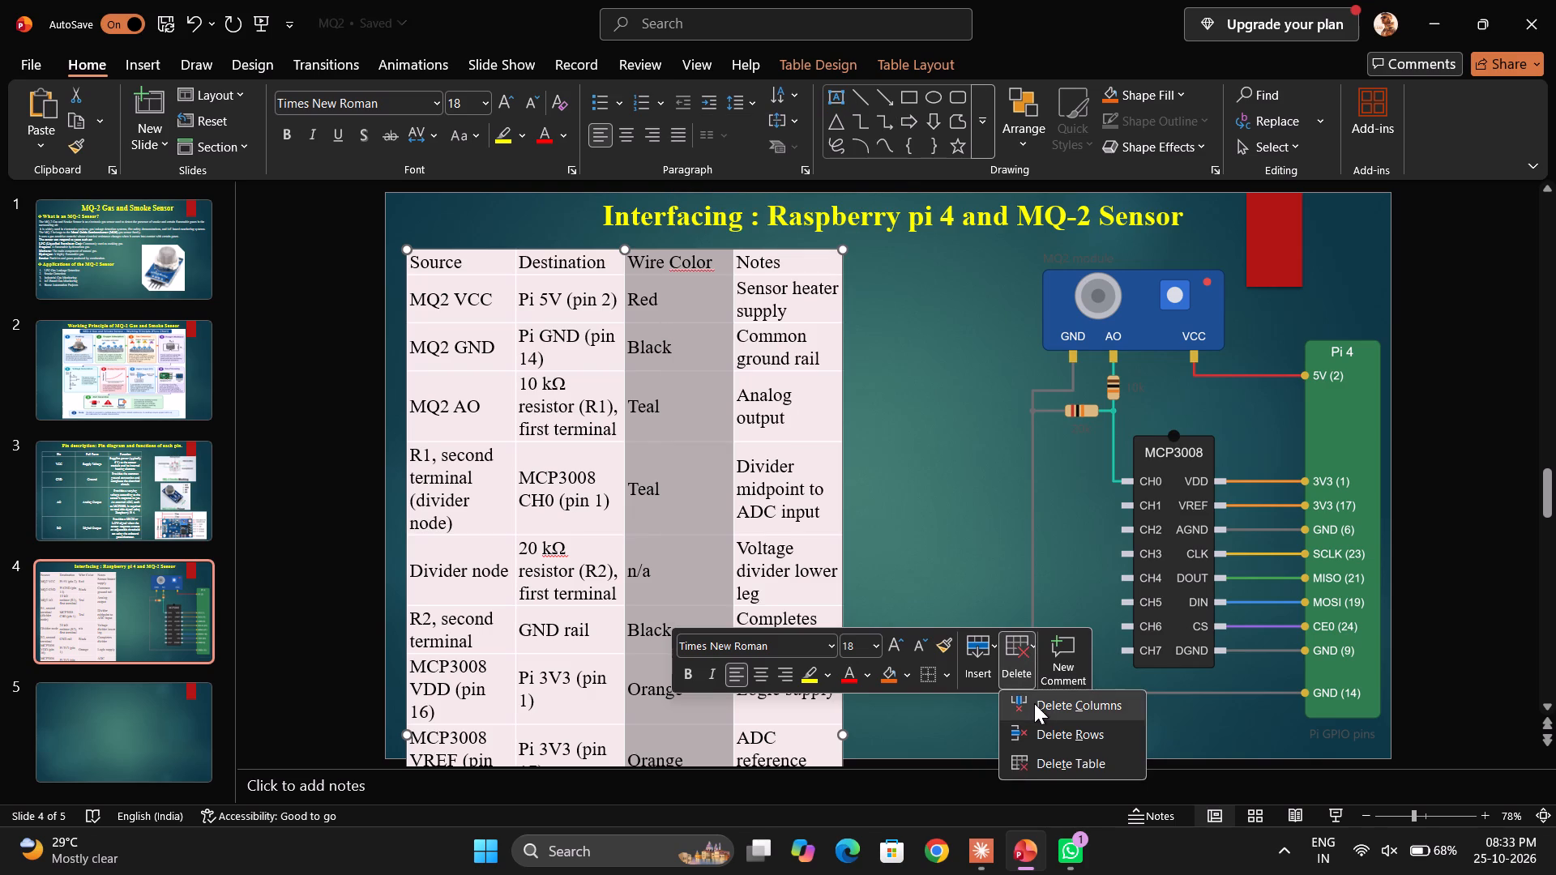
left_click(1034, 703)
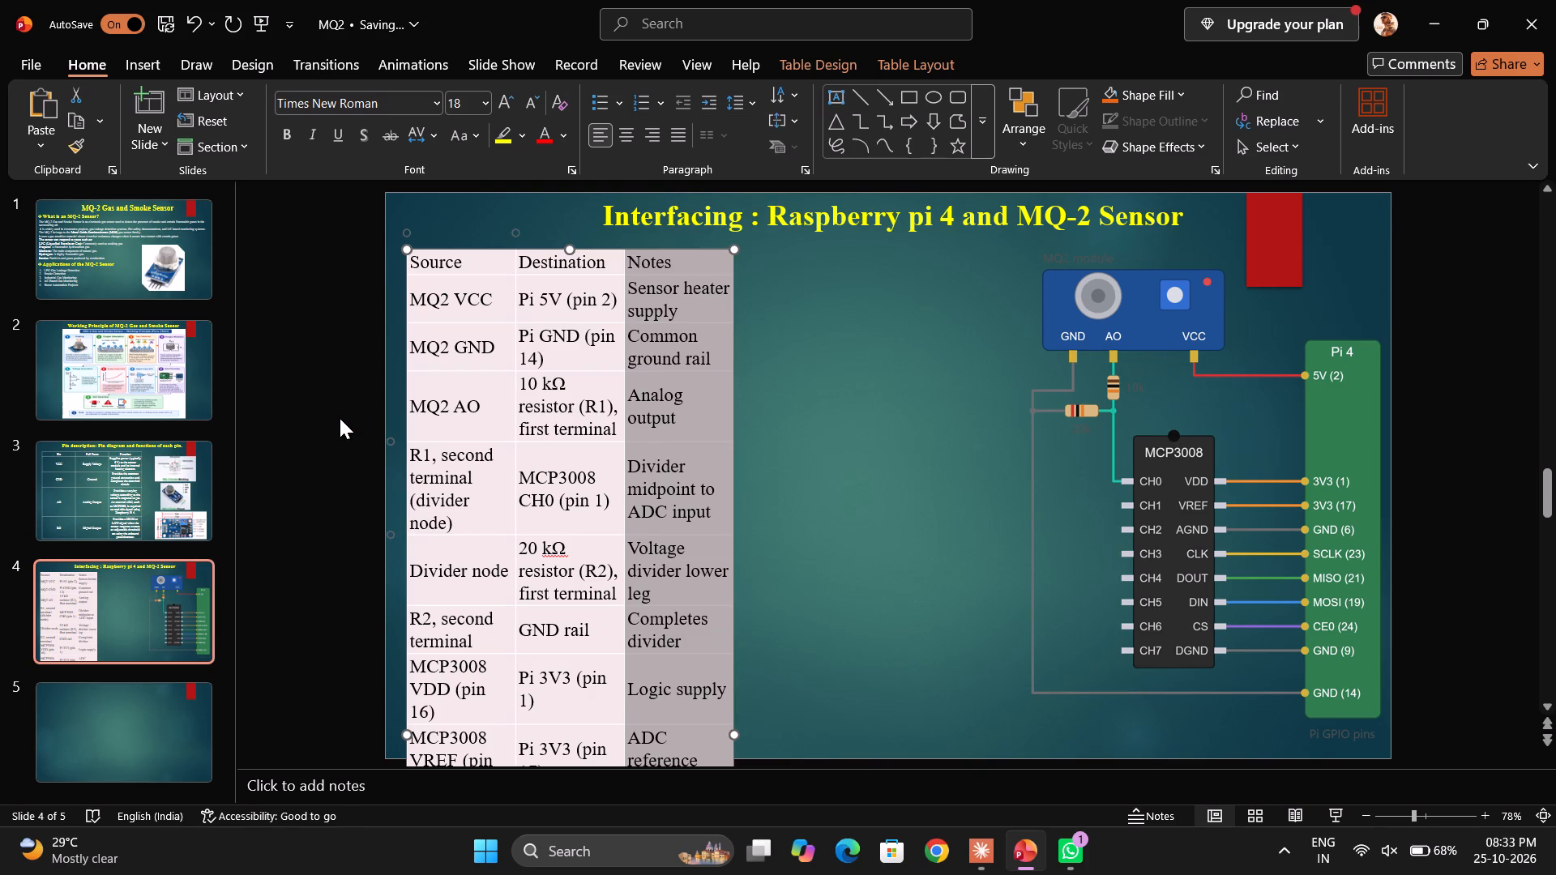
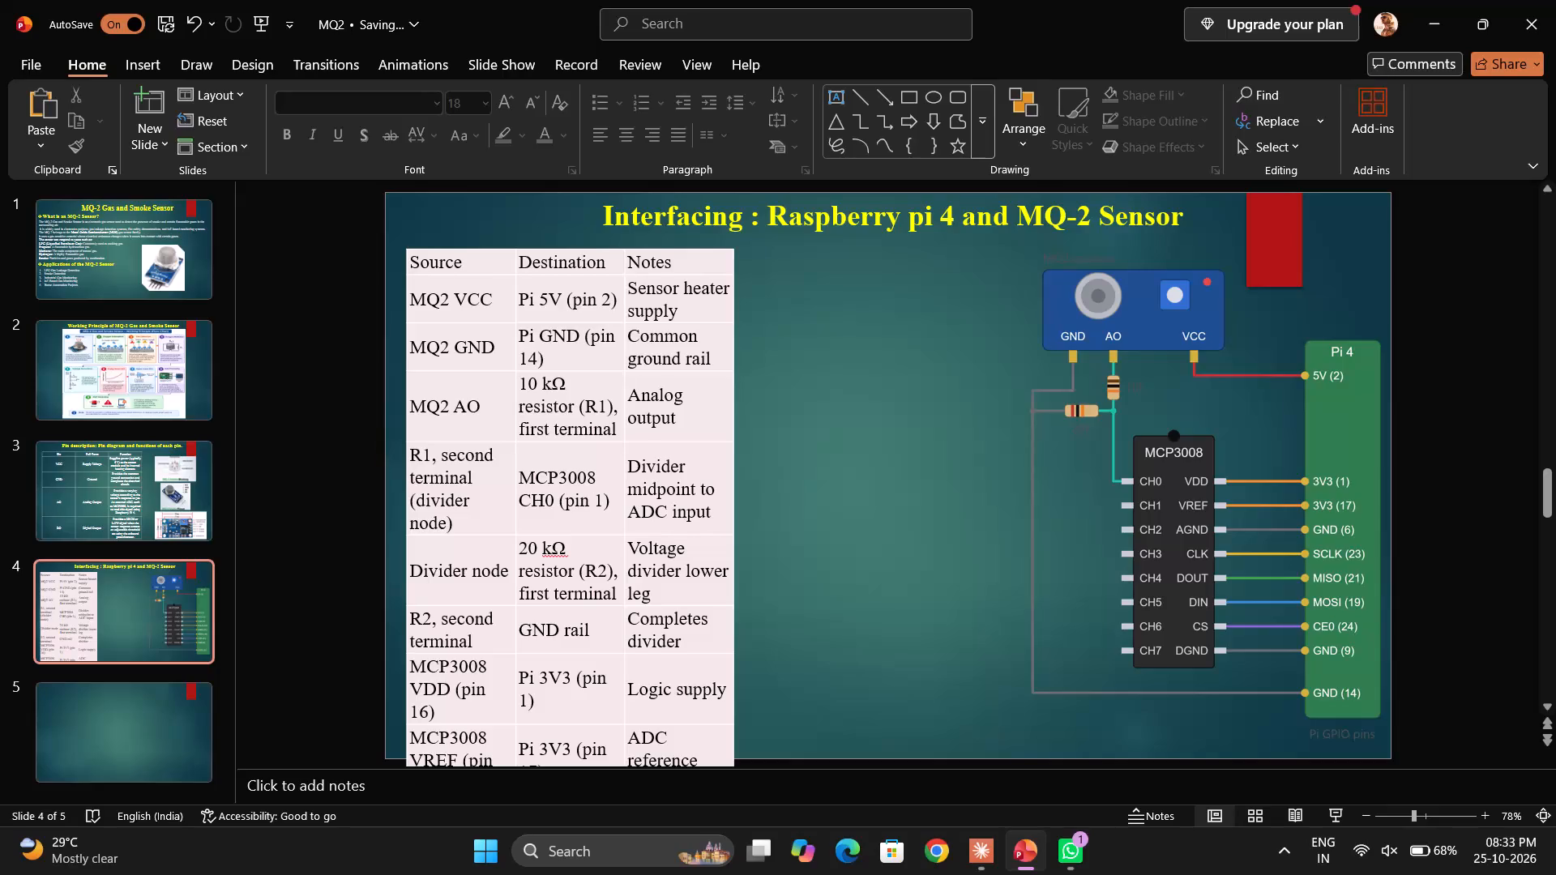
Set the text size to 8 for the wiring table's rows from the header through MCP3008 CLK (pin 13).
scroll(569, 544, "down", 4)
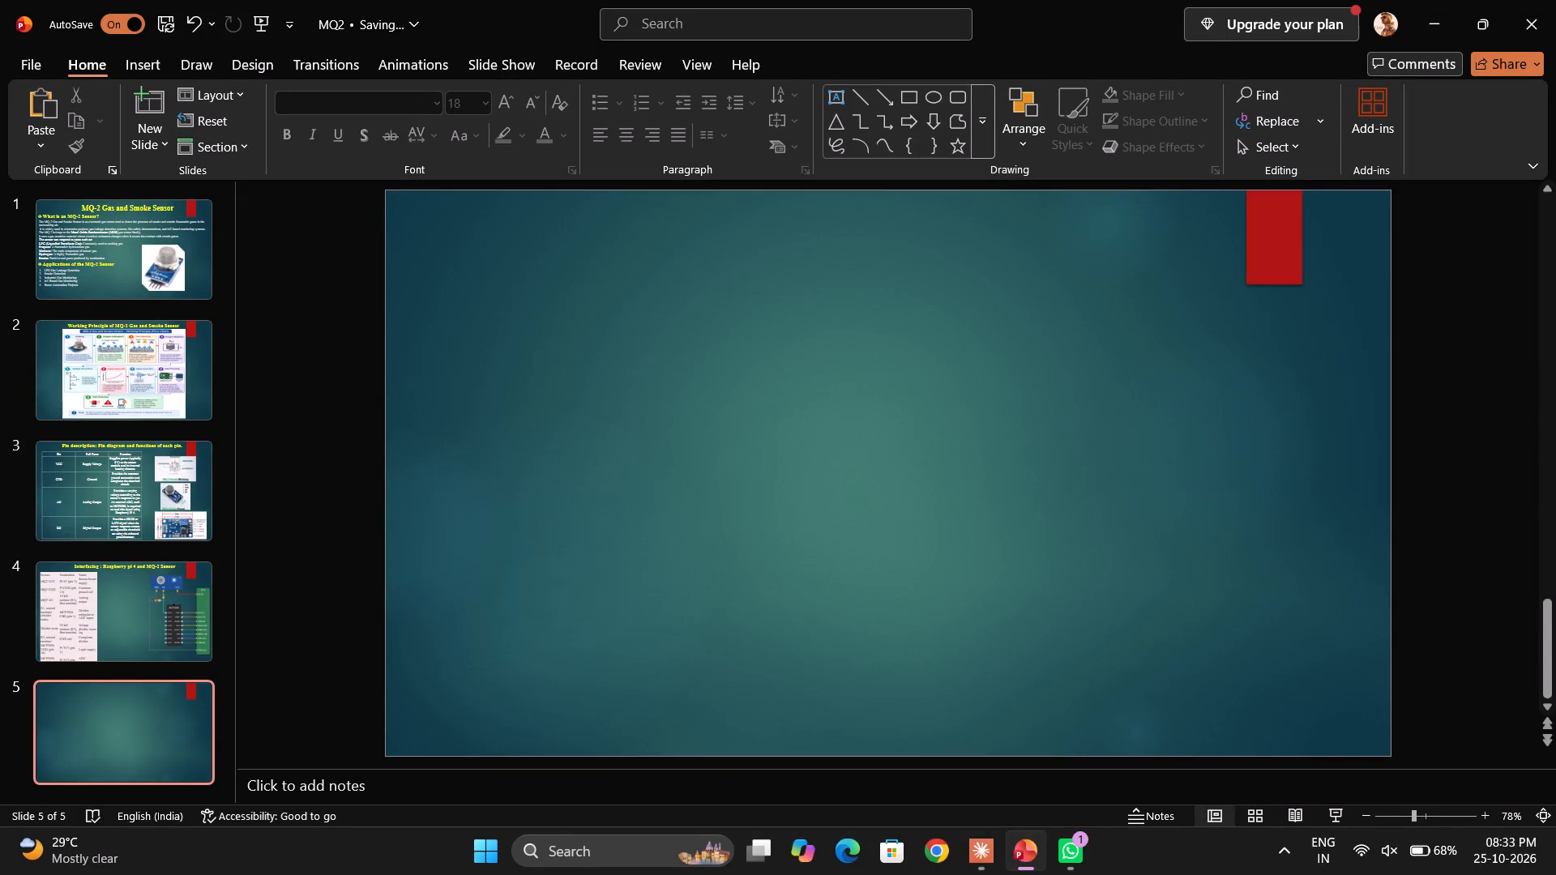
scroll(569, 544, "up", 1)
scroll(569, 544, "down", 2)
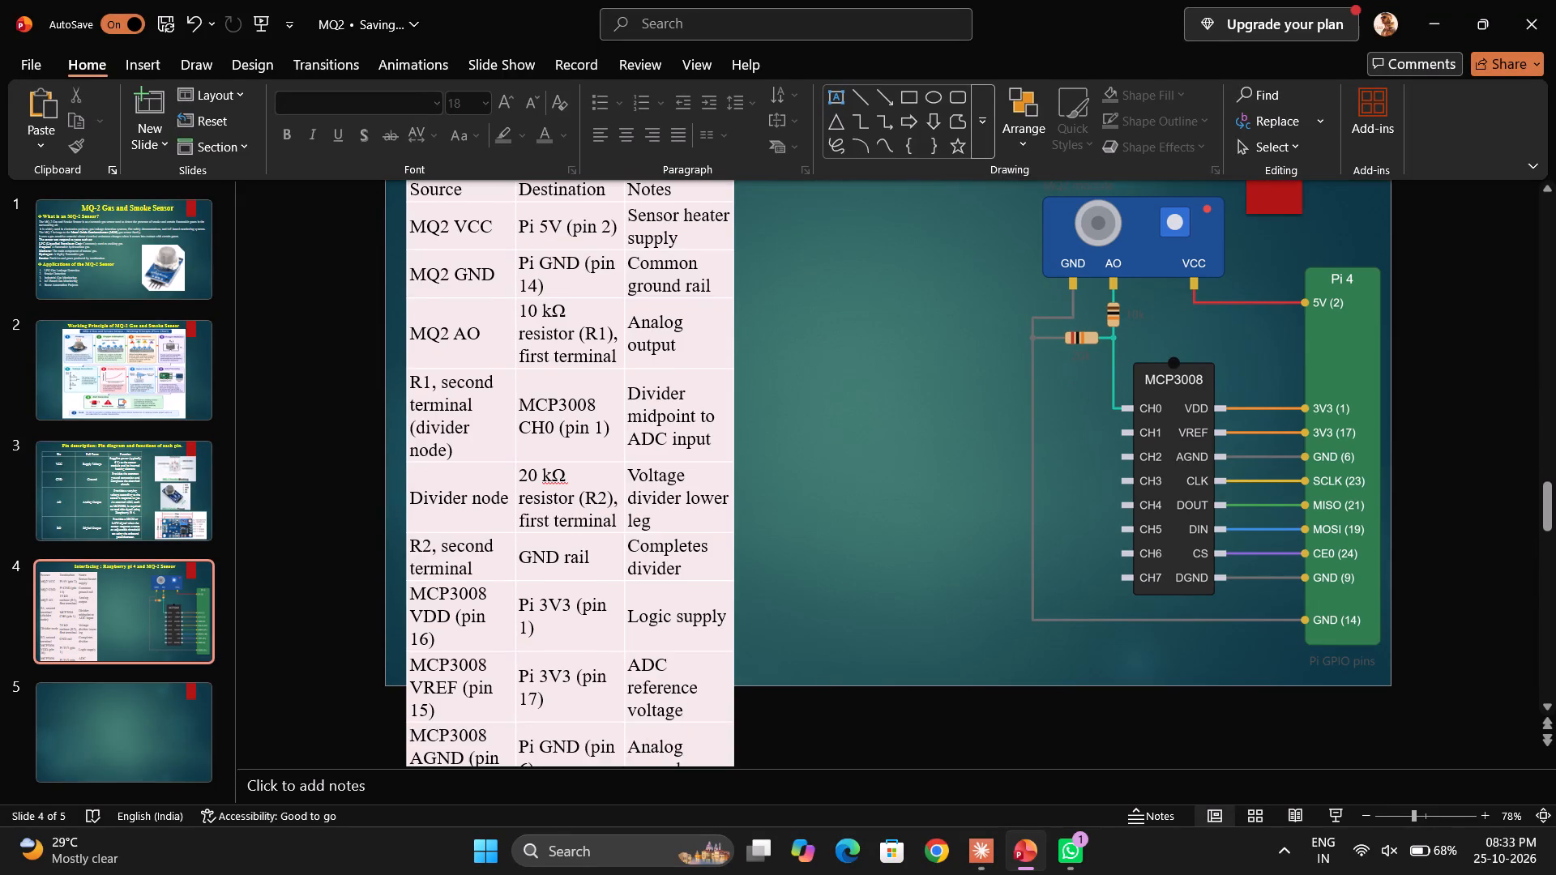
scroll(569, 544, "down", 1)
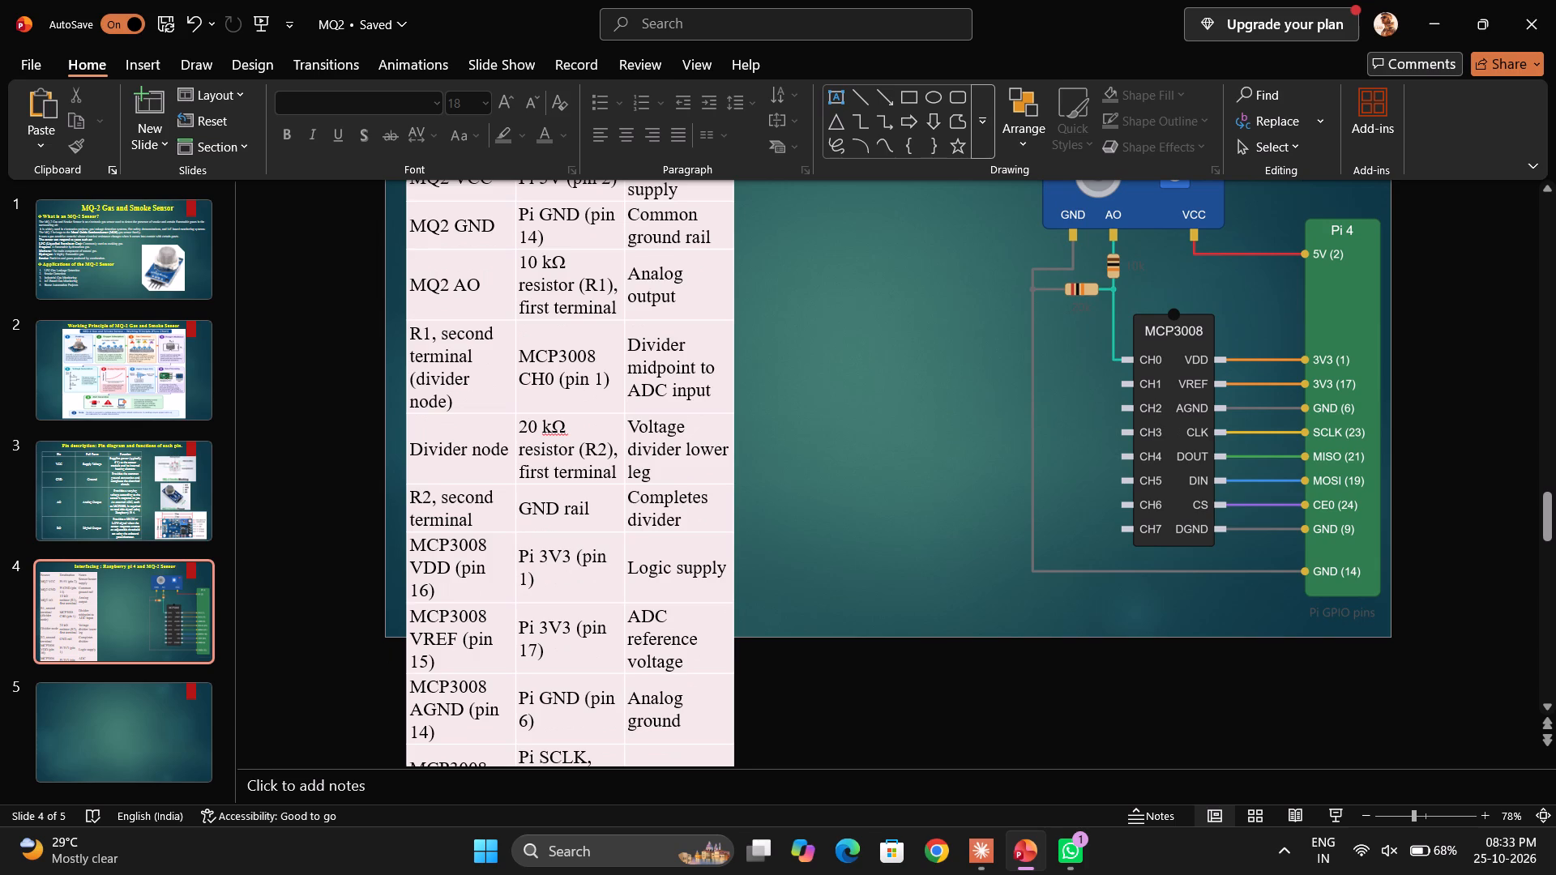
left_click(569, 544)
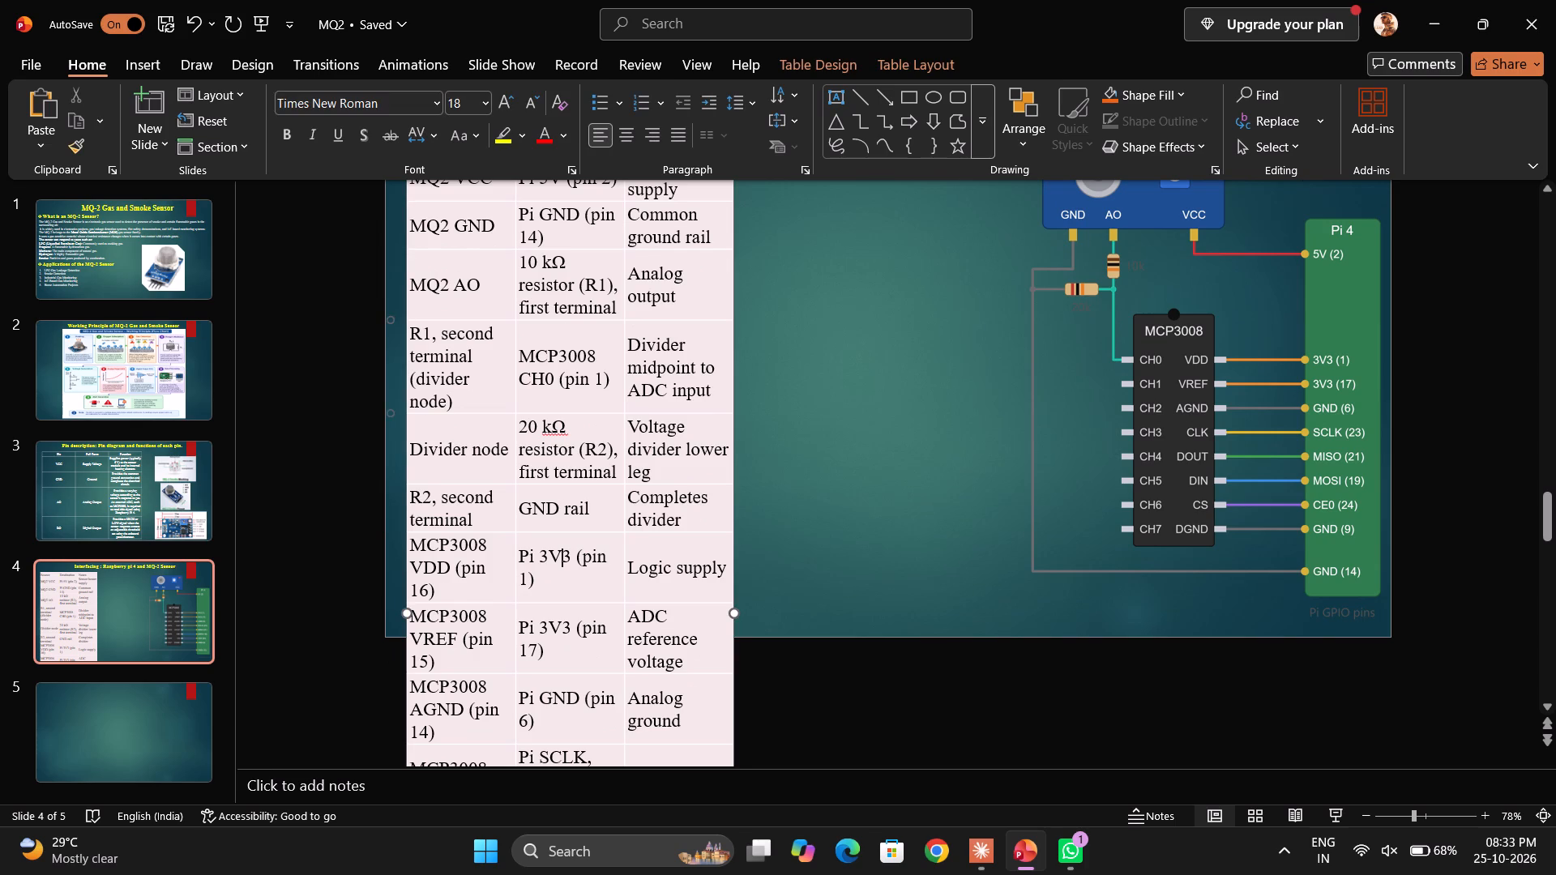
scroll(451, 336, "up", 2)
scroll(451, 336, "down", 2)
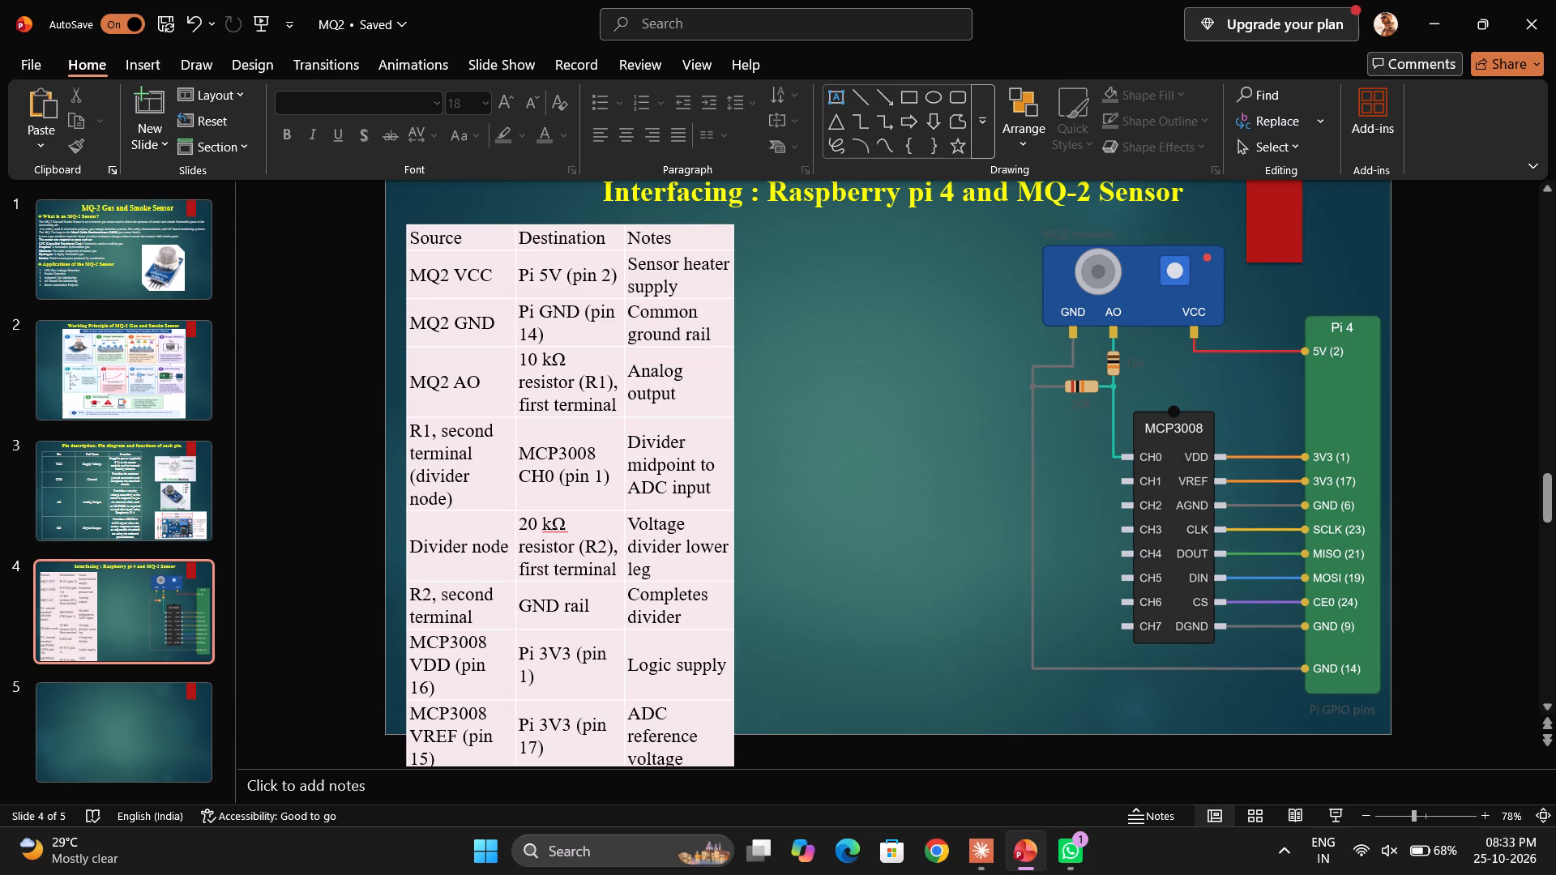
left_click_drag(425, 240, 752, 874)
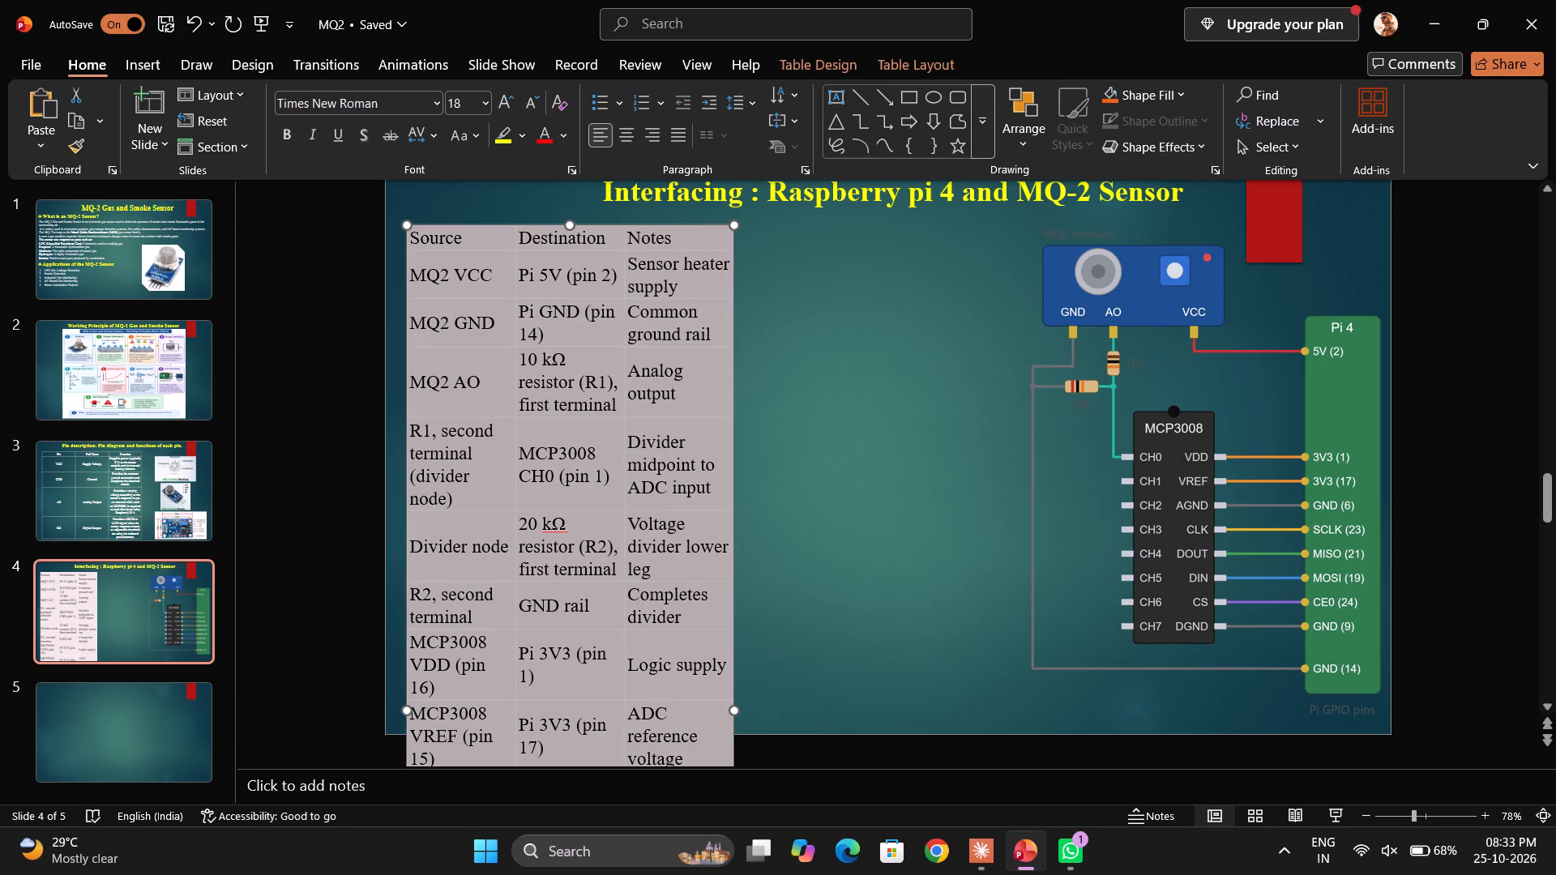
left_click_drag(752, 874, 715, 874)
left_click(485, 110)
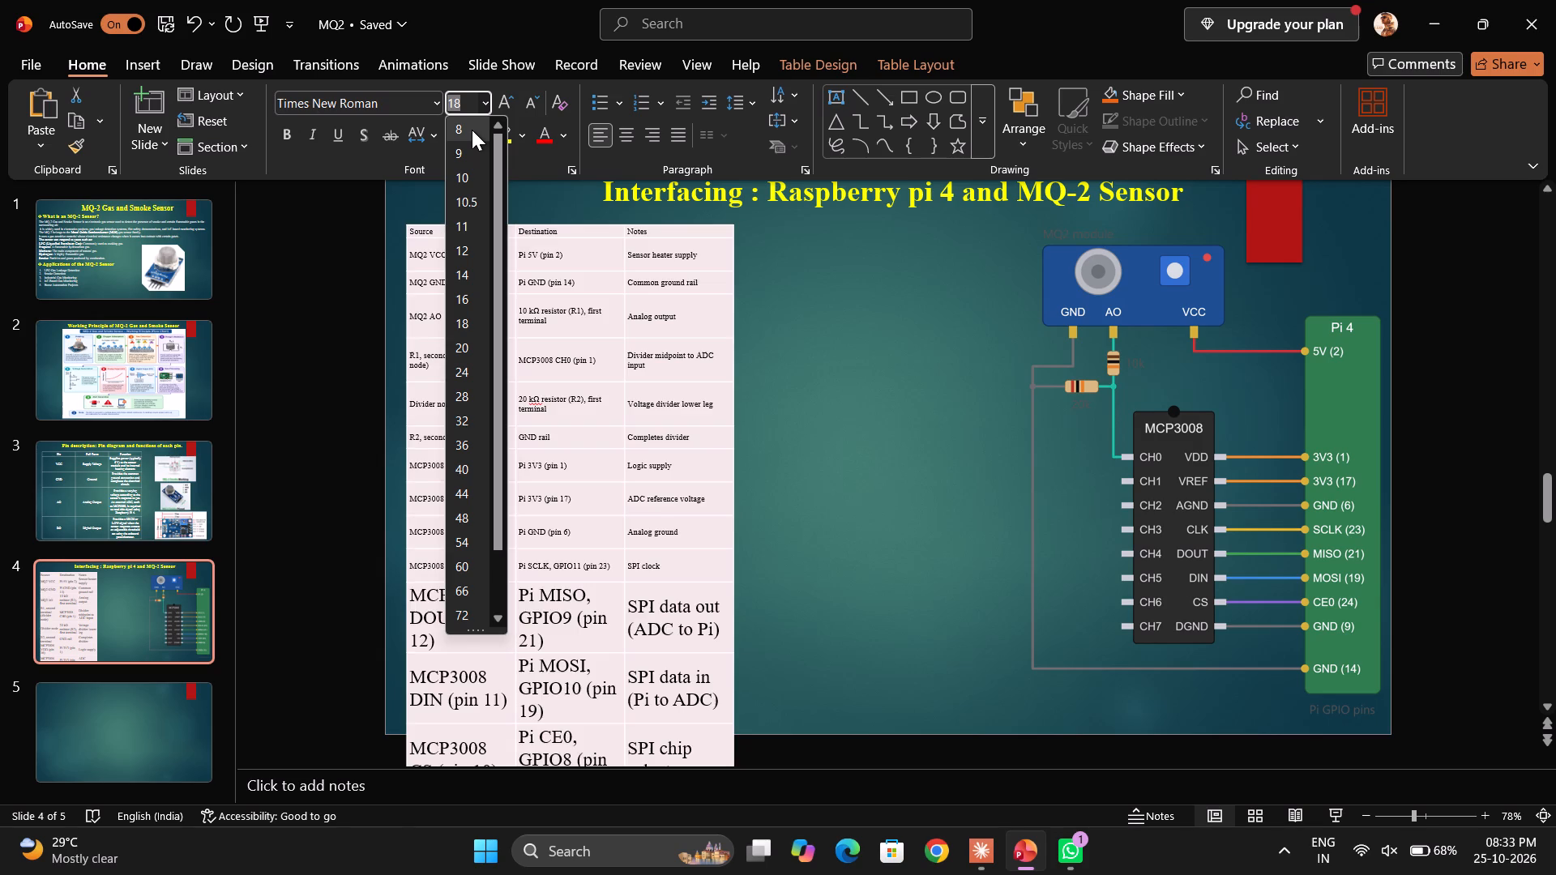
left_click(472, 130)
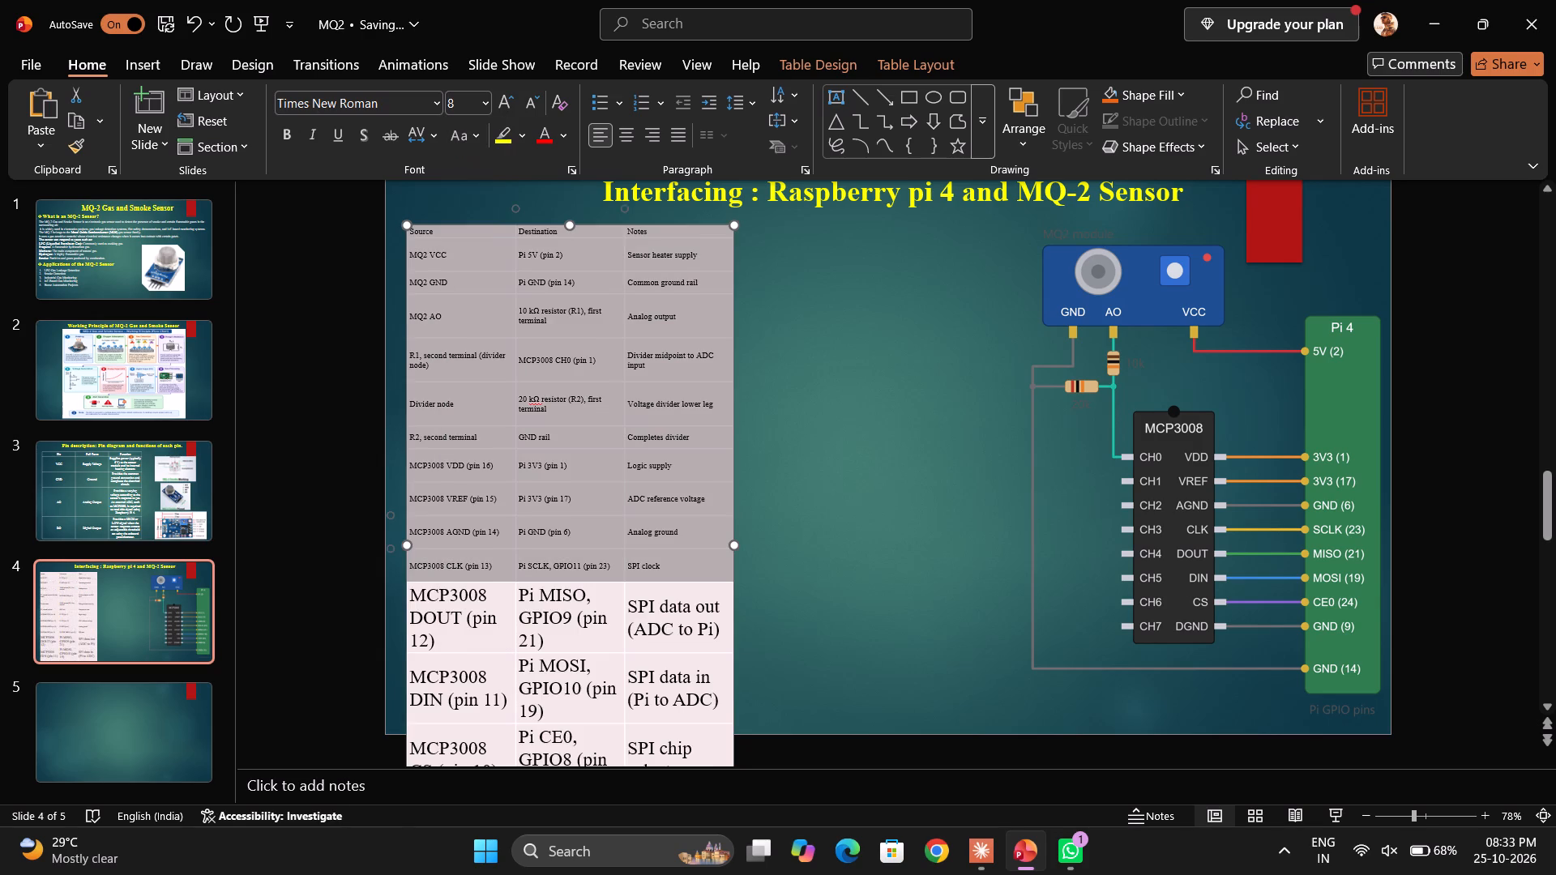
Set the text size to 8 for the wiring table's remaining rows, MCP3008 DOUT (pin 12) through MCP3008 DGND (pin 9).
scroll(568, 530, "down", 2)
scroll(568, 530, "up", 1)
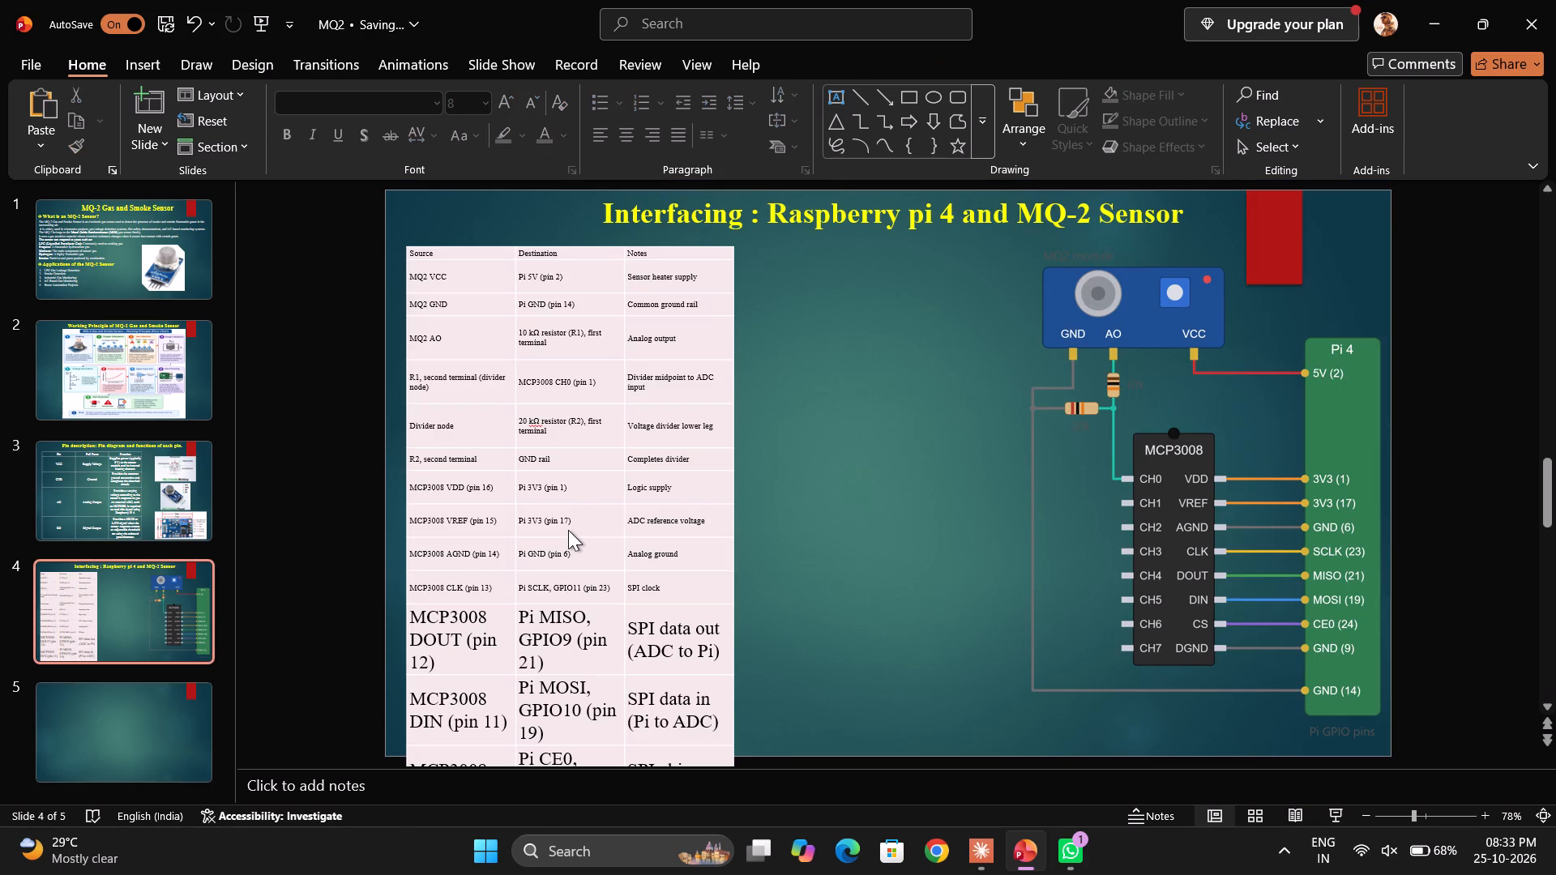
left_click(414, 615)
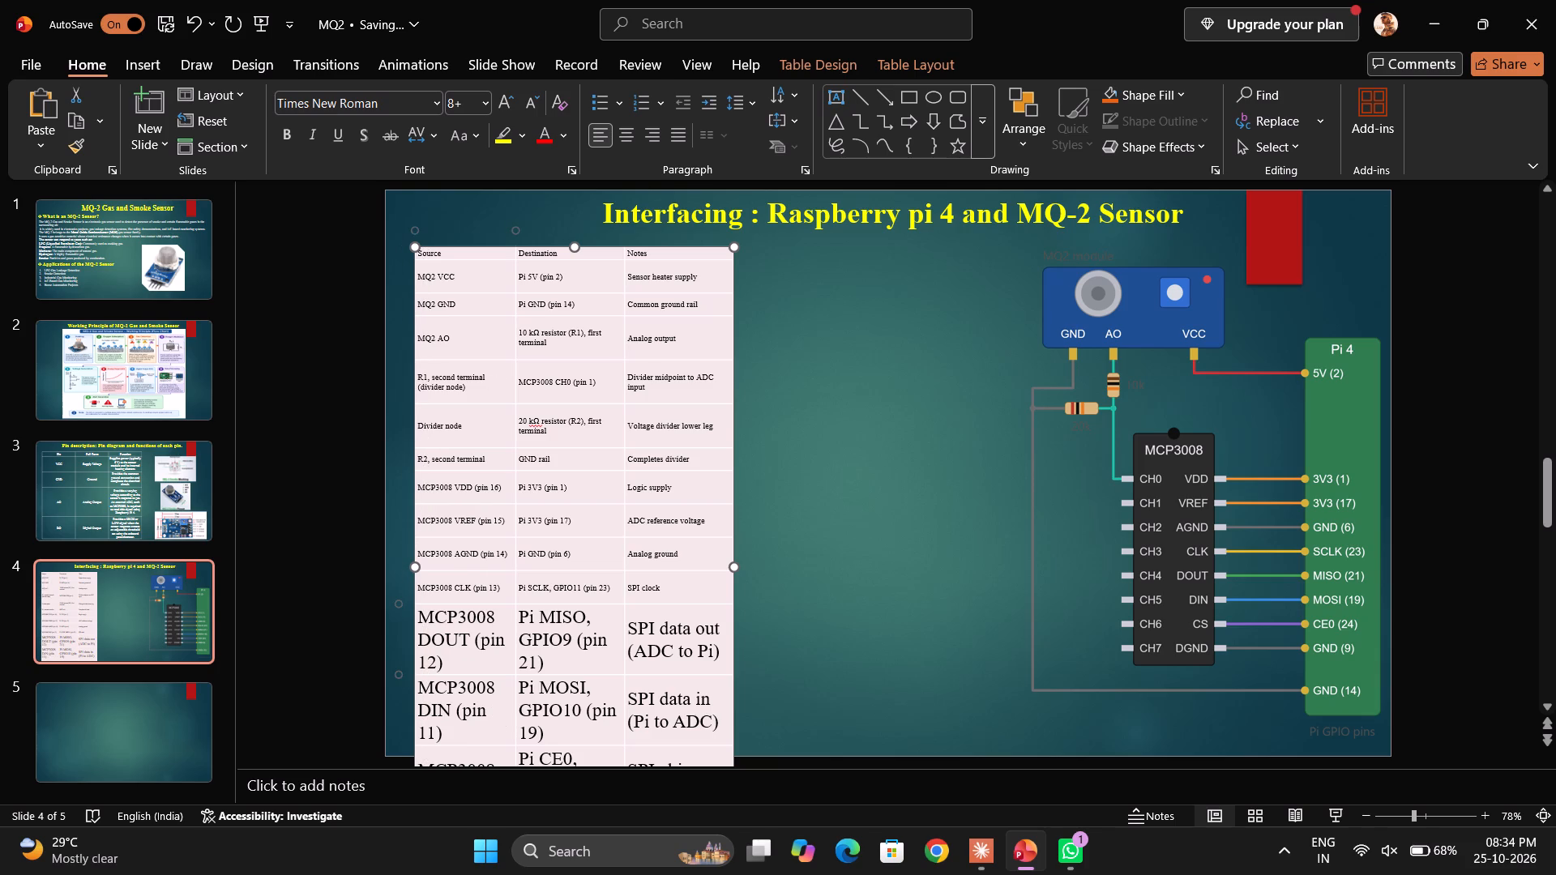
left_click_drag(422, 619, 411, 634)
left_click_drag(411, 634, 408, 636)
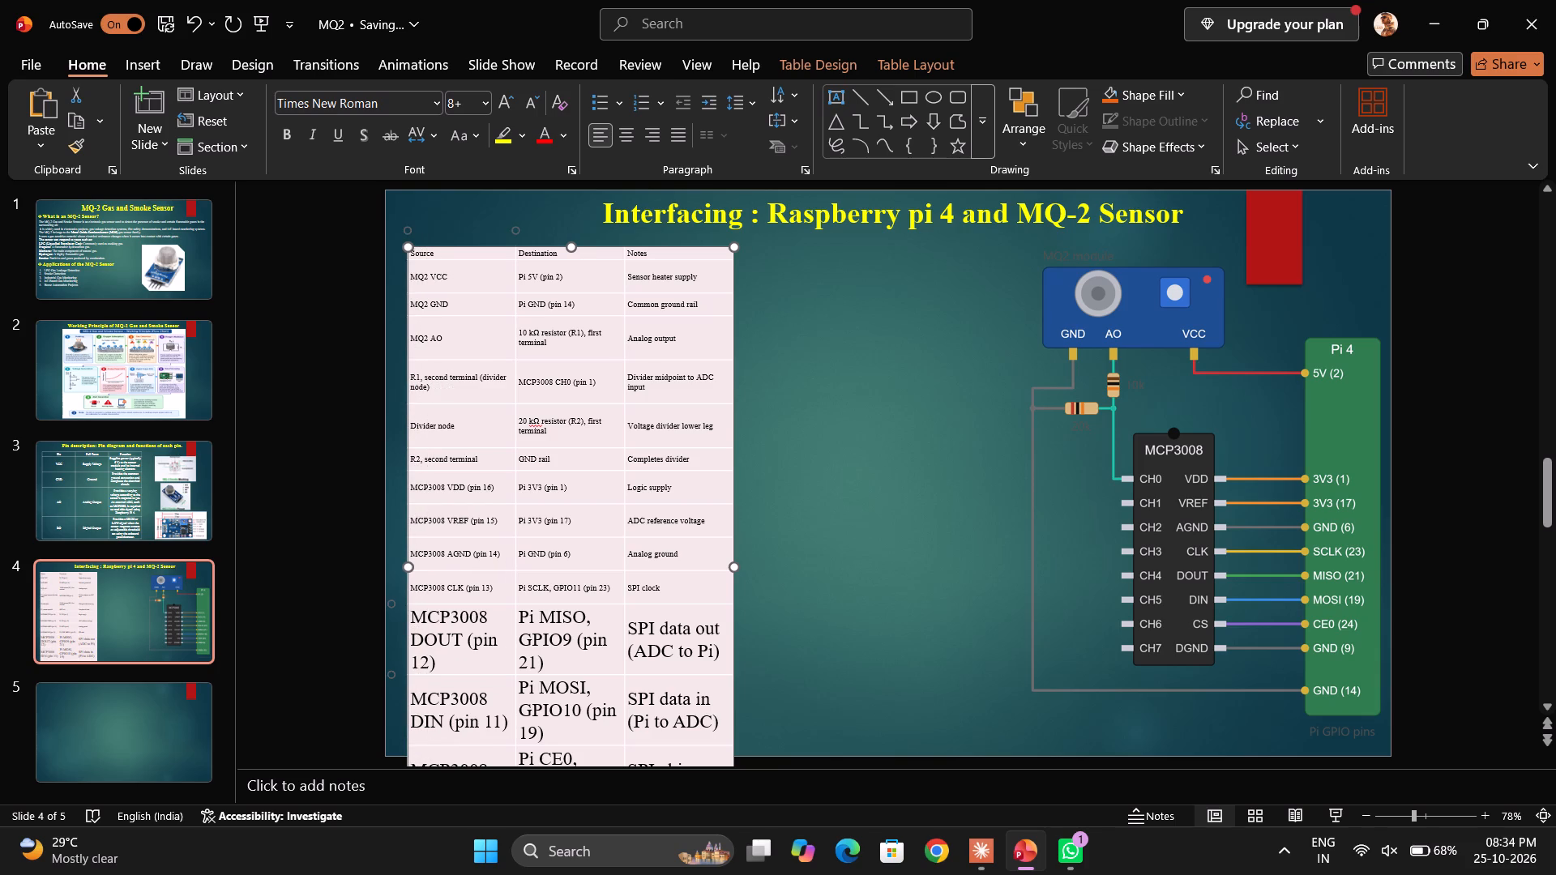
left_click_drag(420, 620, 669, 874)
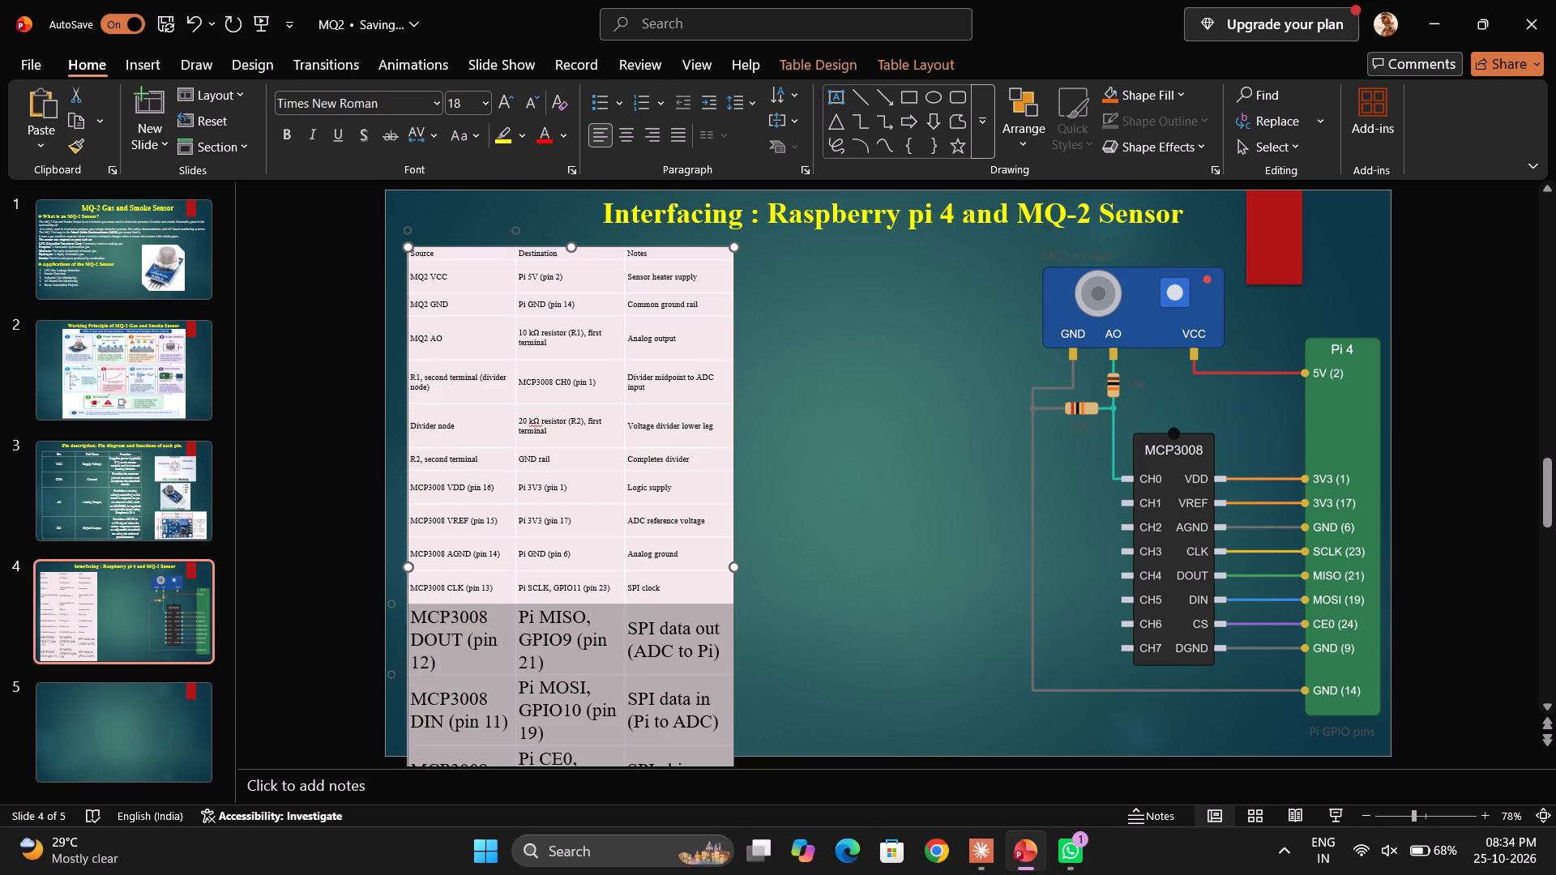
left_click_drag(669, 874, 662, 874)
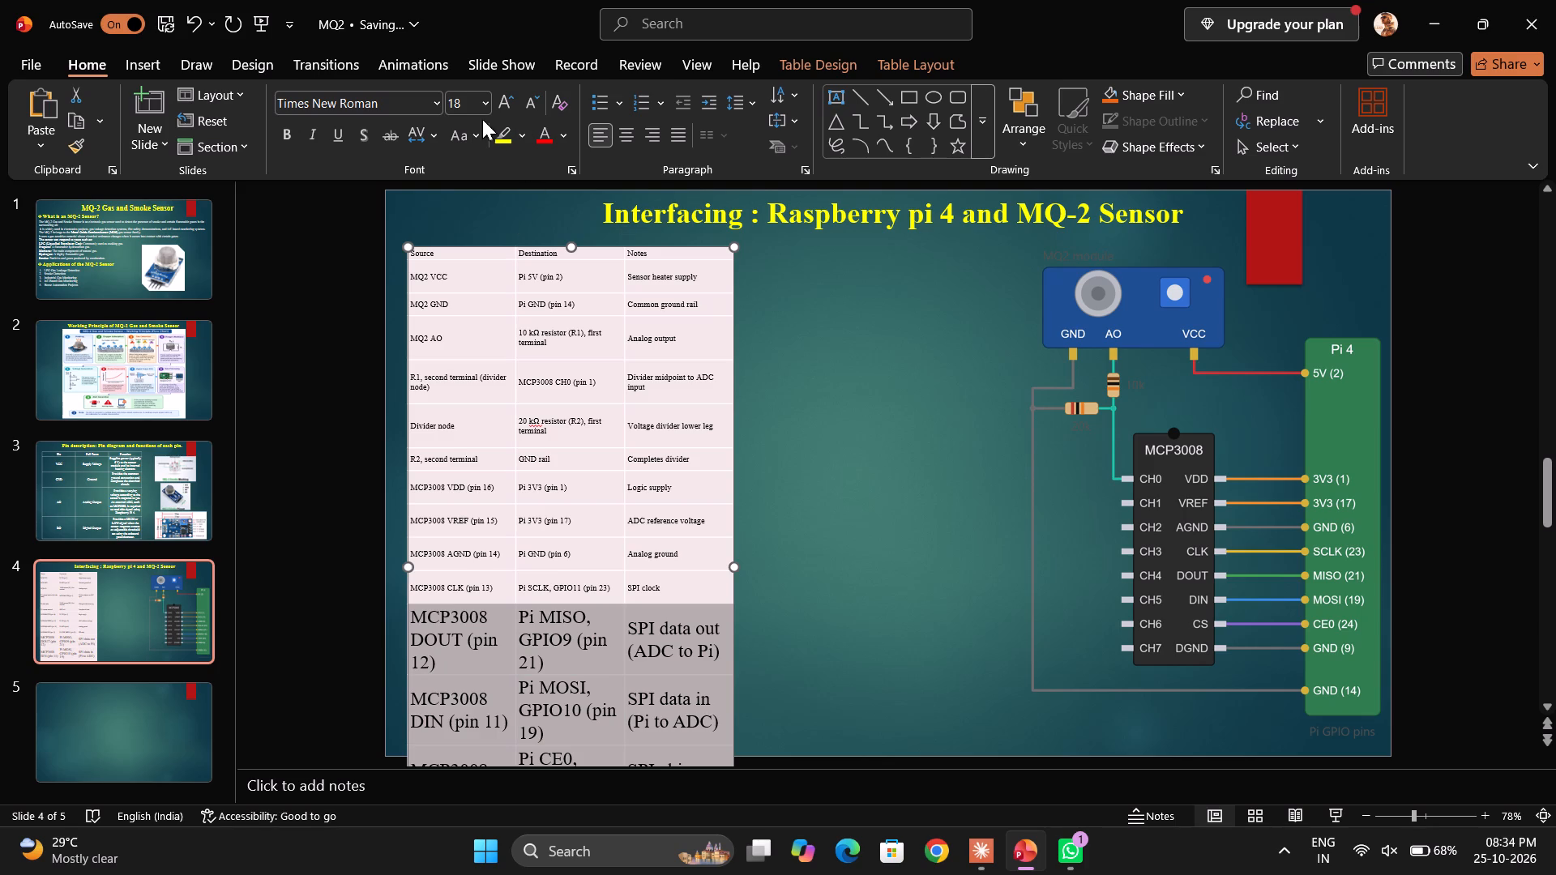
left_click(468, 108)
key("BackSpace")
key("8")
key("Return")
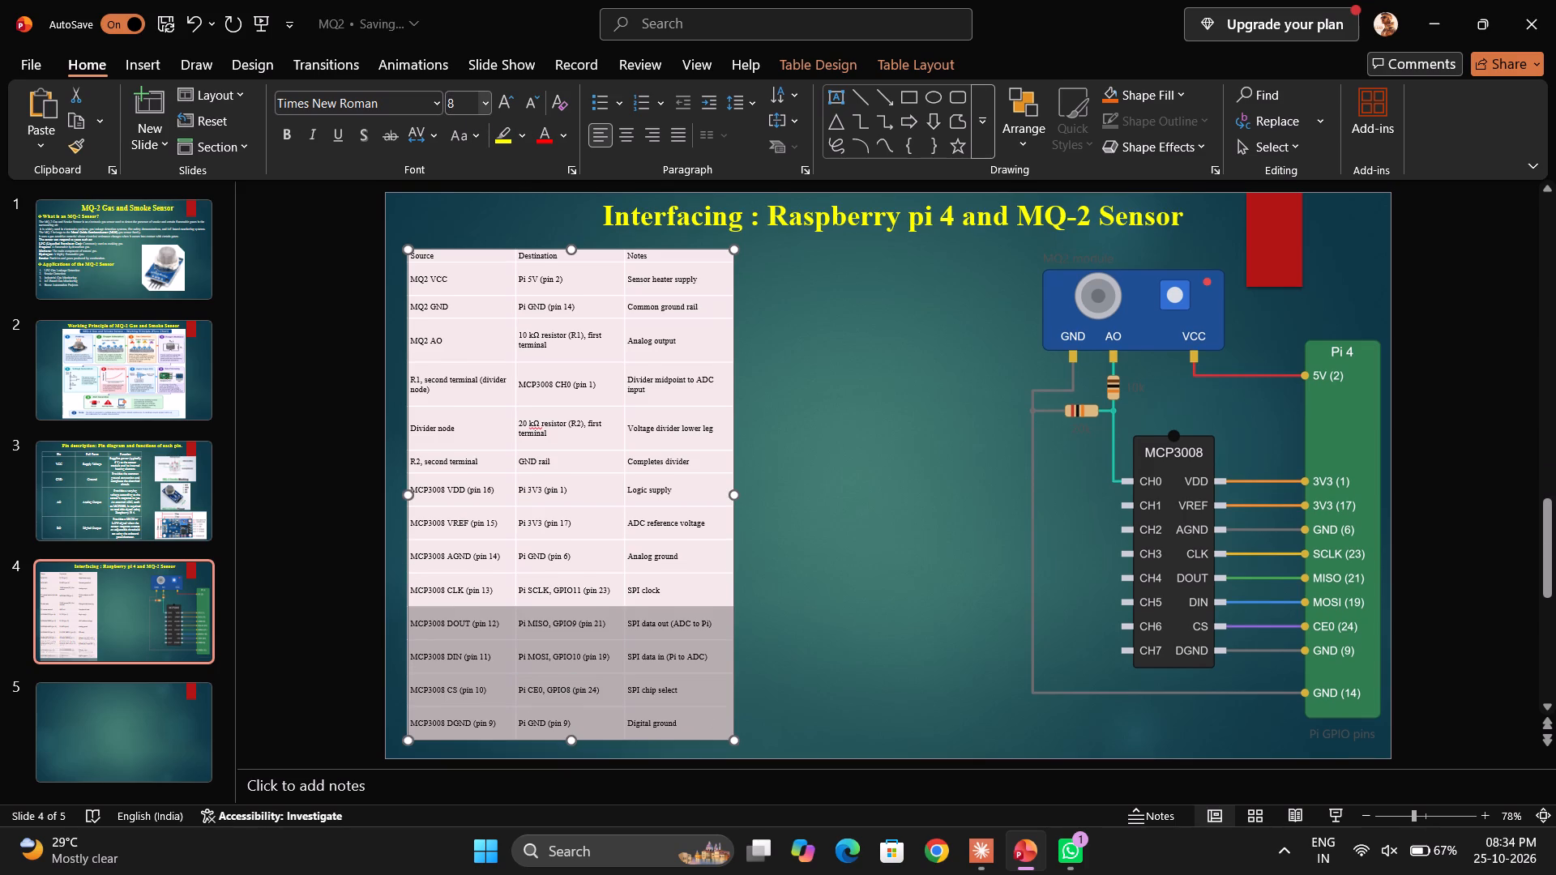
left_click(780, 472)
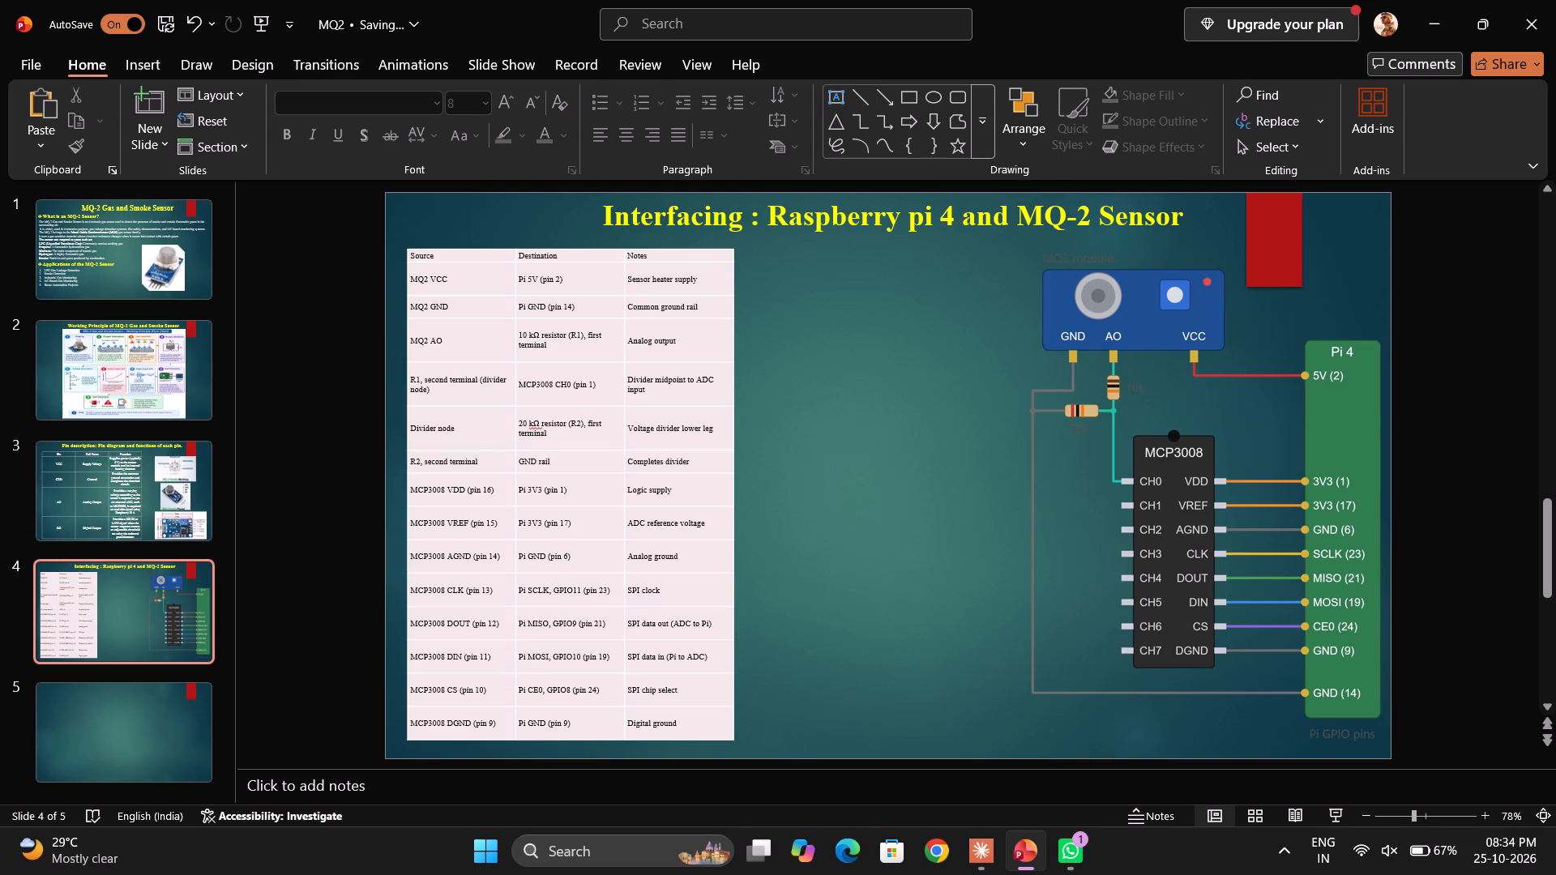
Widen the wiring table to just short of the circuit diagram and spread its three columns to roughly similar widths.
left_click_drag(731, 455, 977, 465)
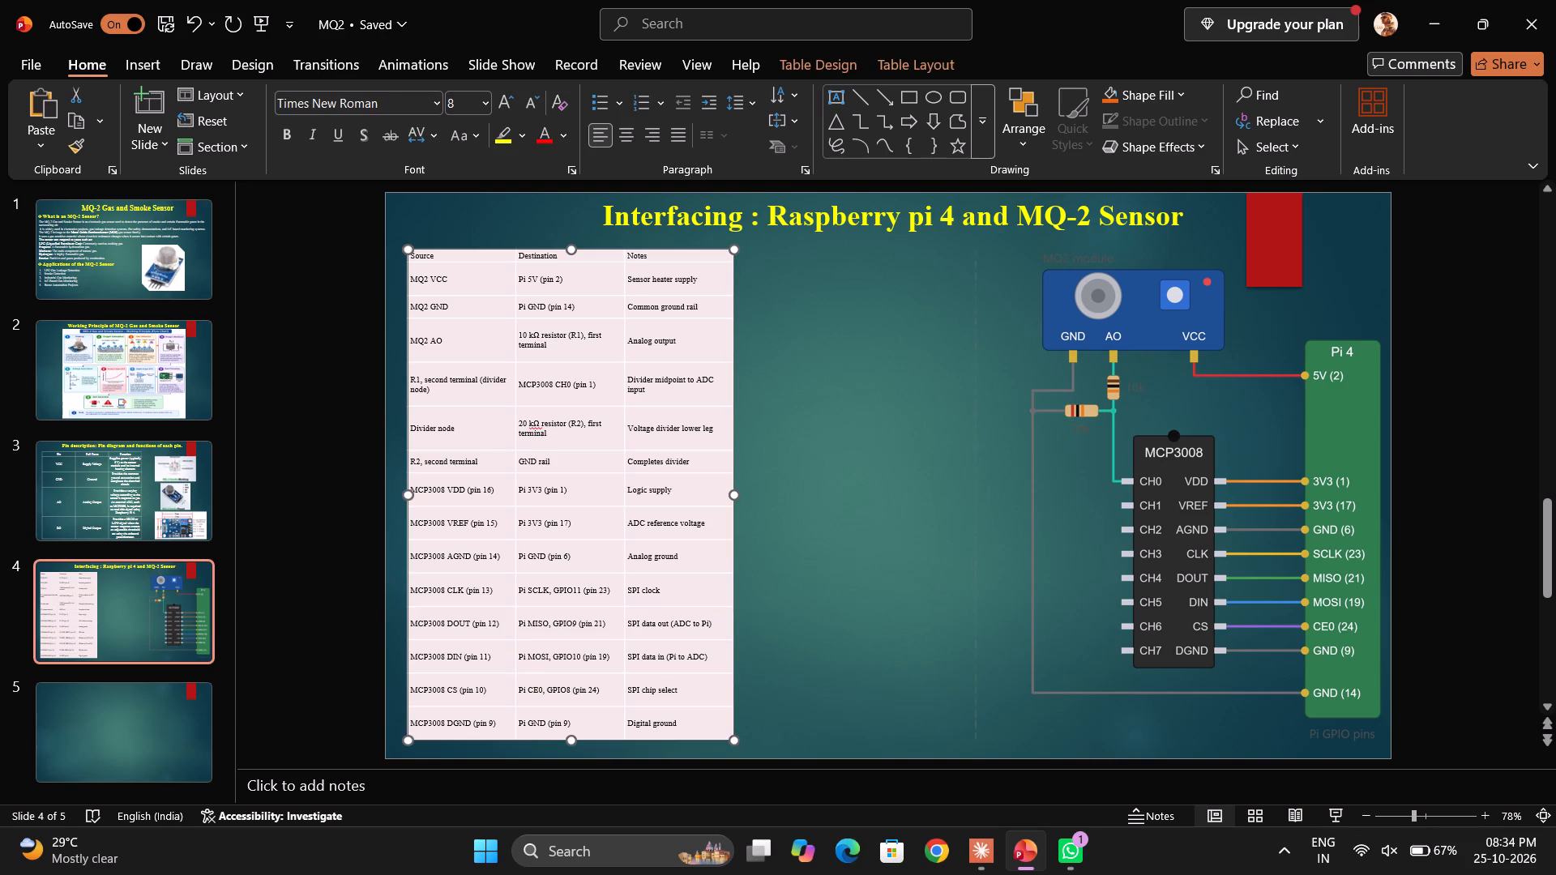
left_click_drag(977, 465, 996, 469)
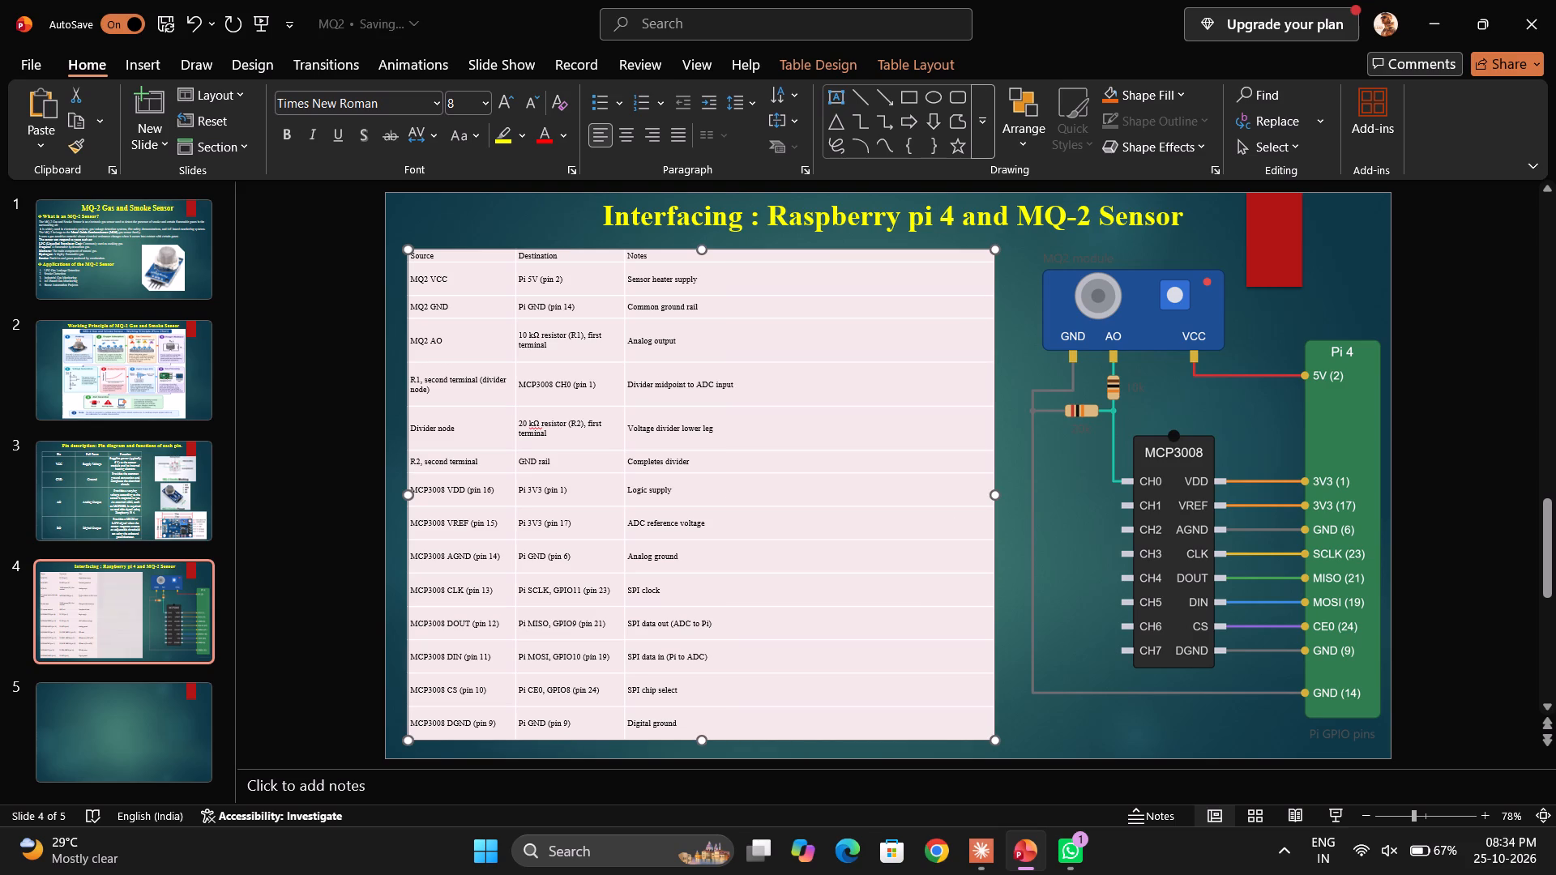
left_click_drag(622, 455, 624, 457)
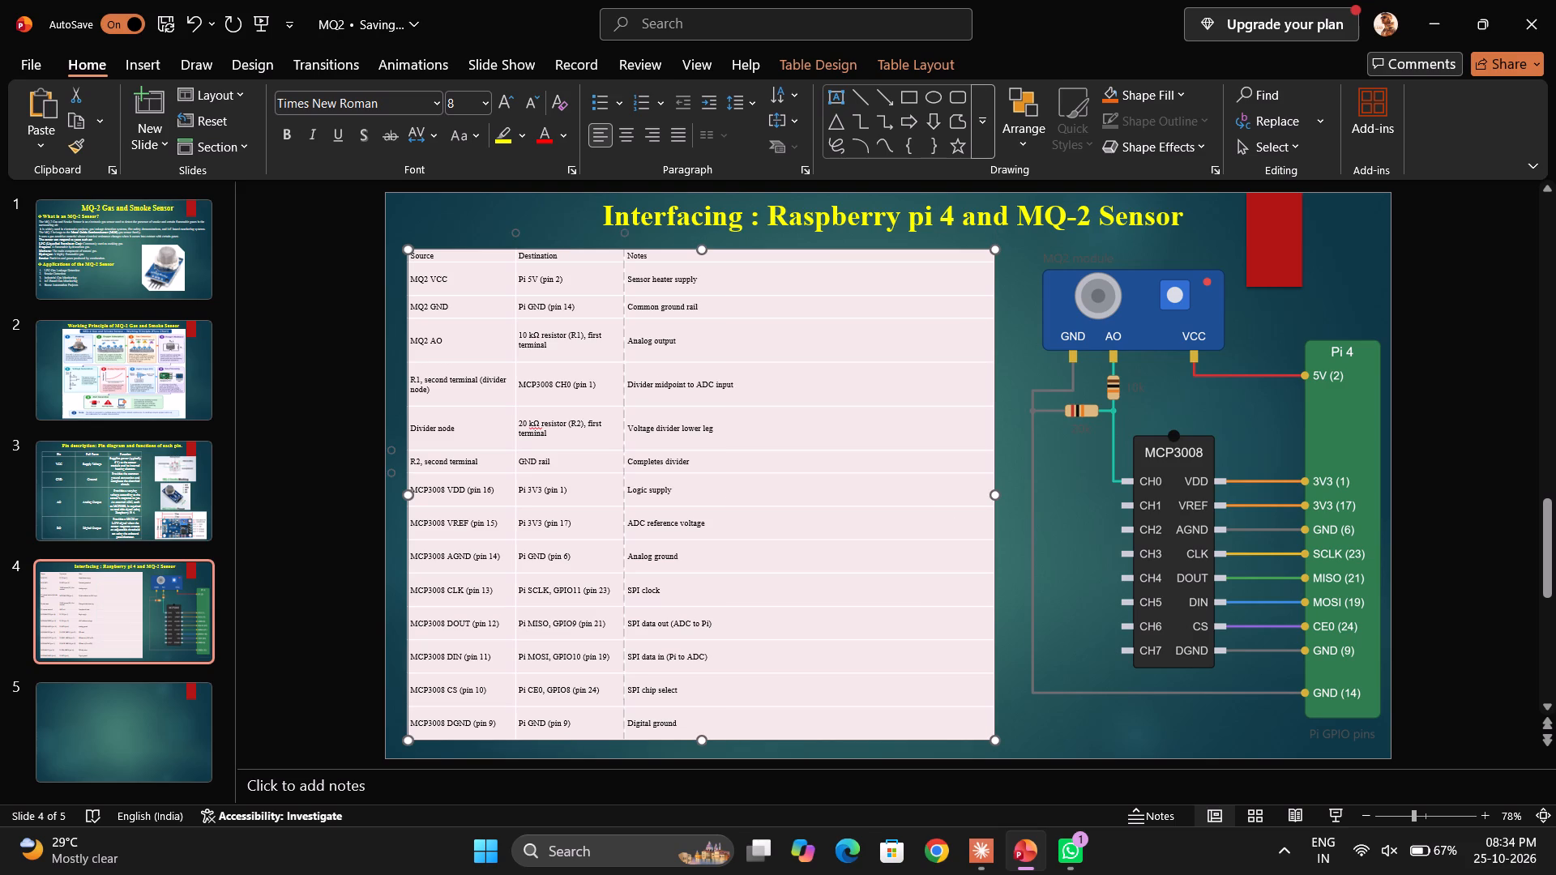
left_click_drag(624, 457, 780, 487)
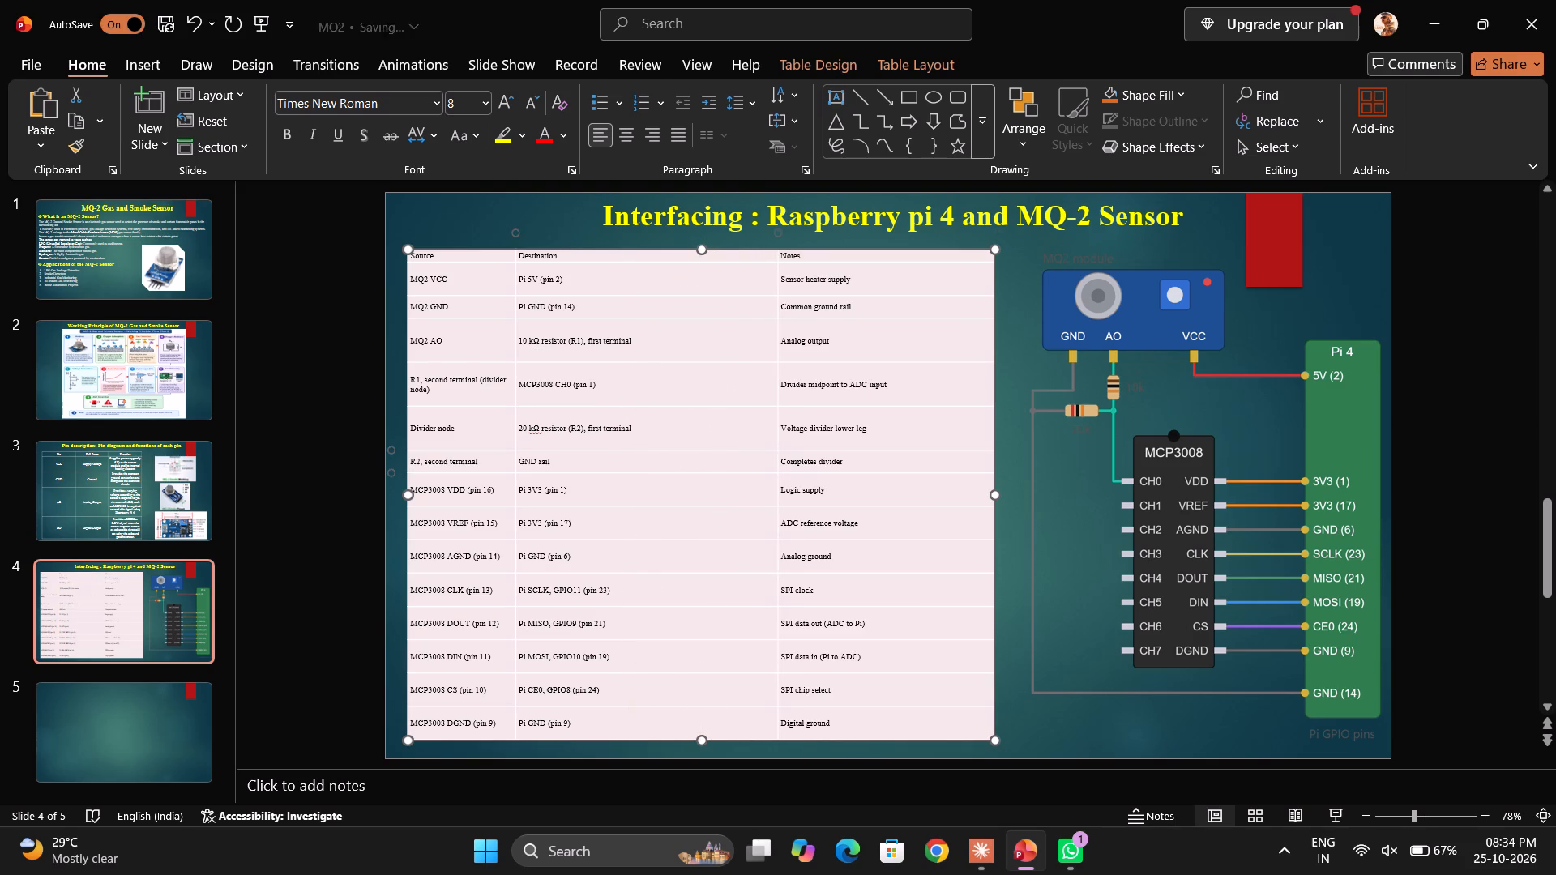
left_click_drag(513, 463, 583, 481)
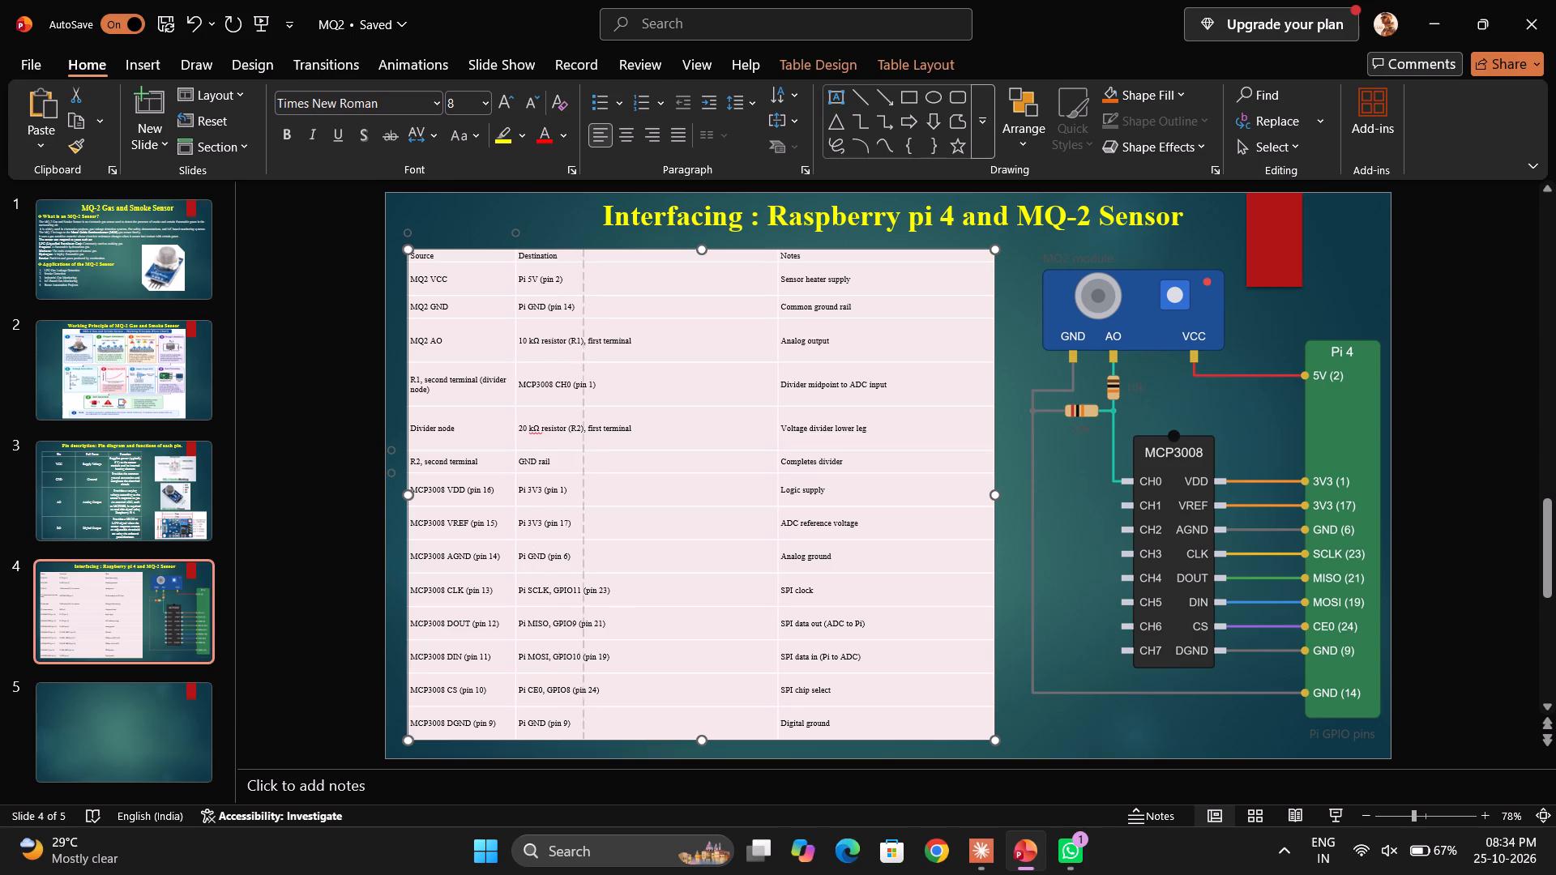
left_click_drag(583, 481, 588, 482)
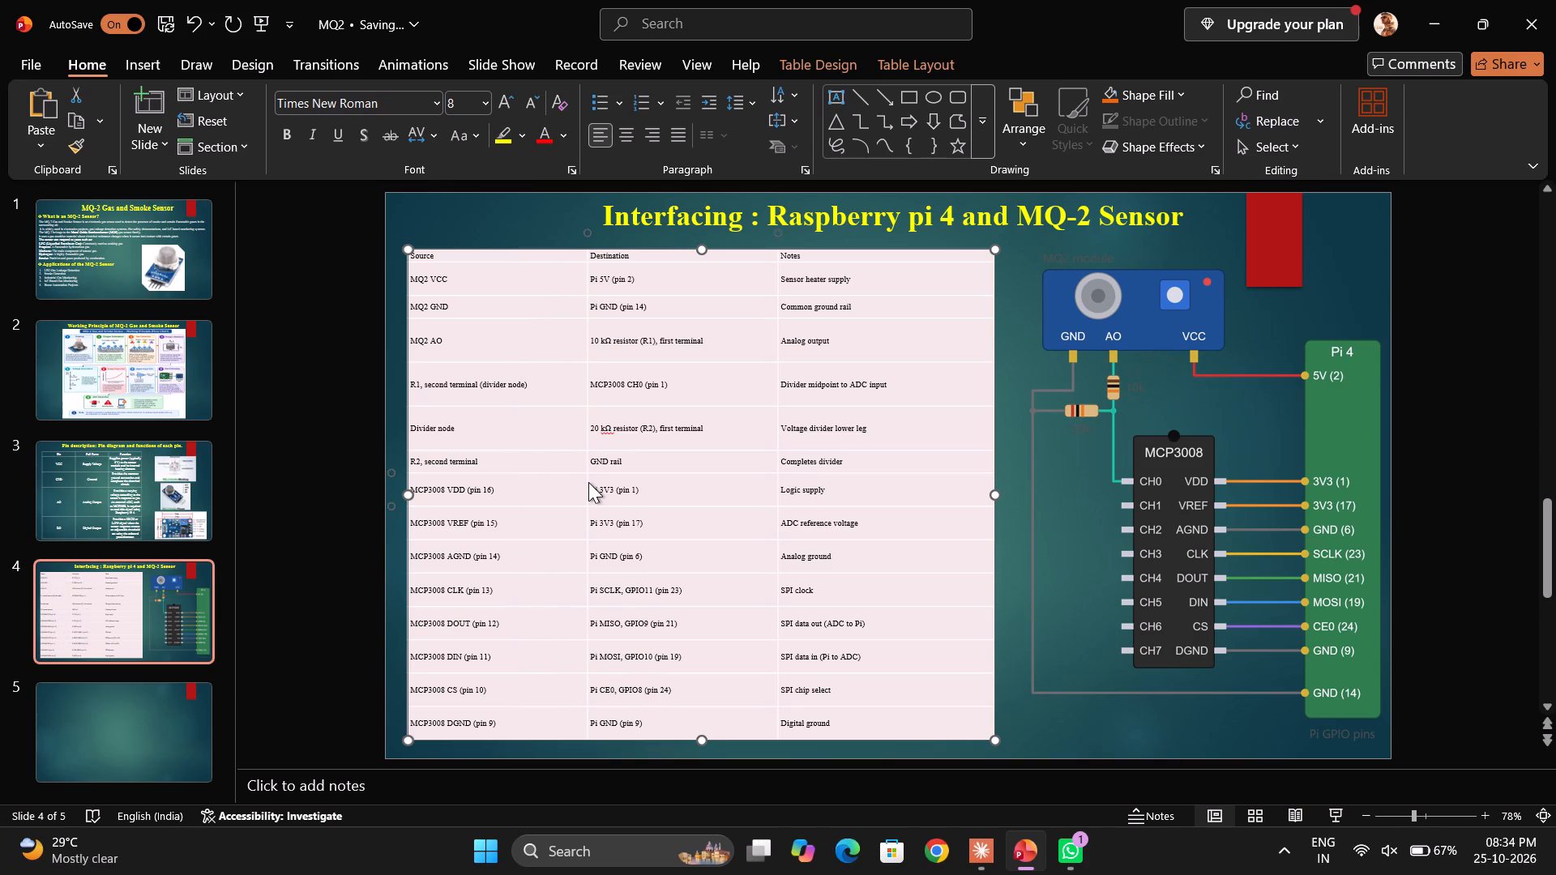
Enlarge the whole wiring table slightly so it fills the space between the slide's edges and the circuit diagram.
left_click(410, 248)
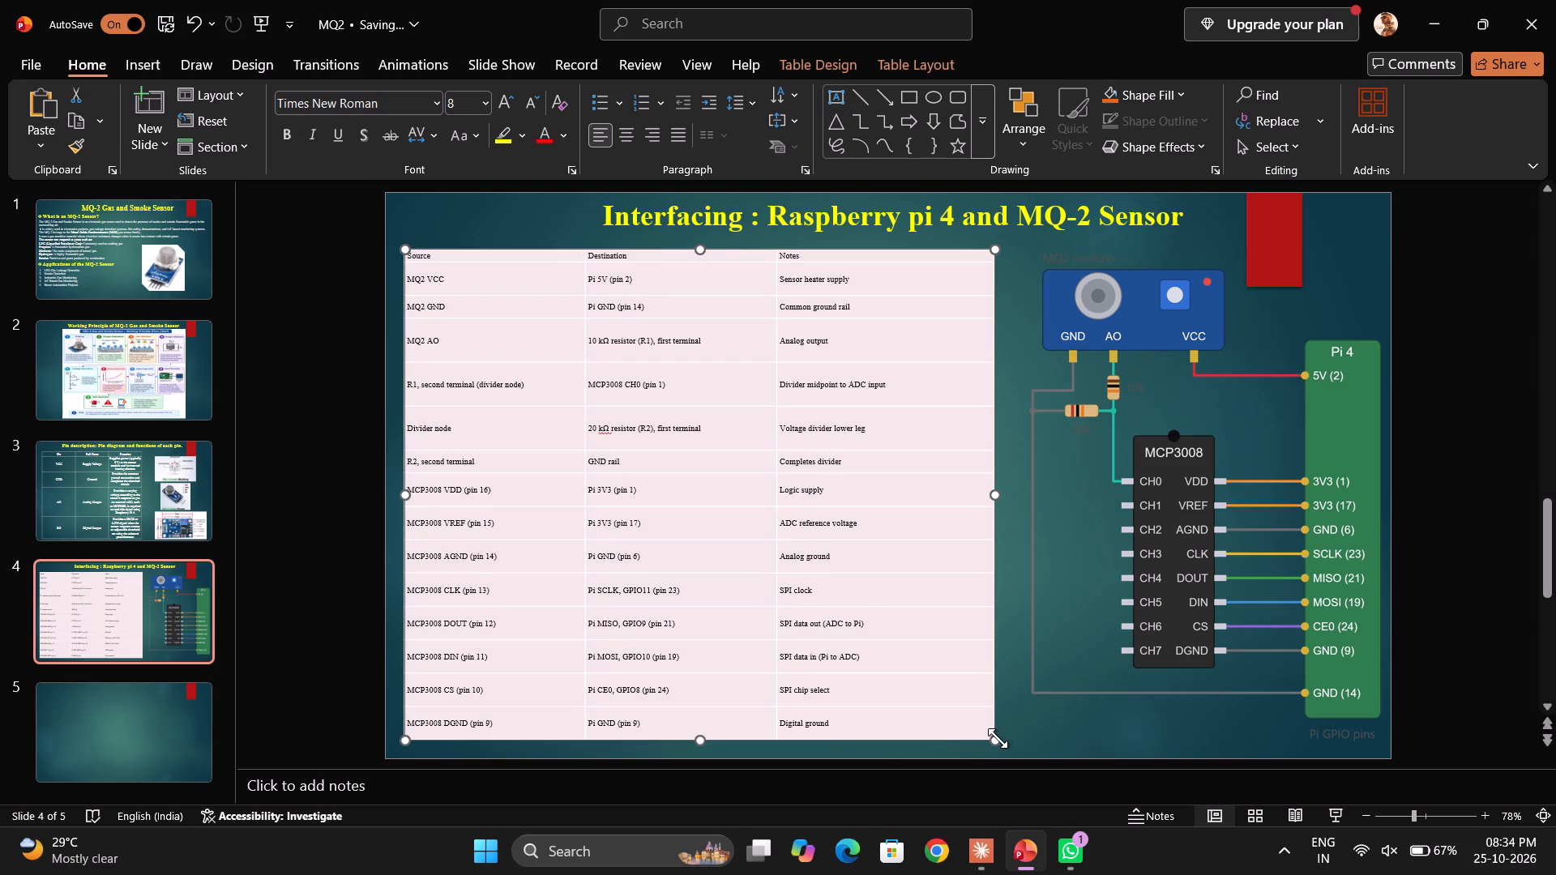
left_click_drag(998, 738, 1015, 749)
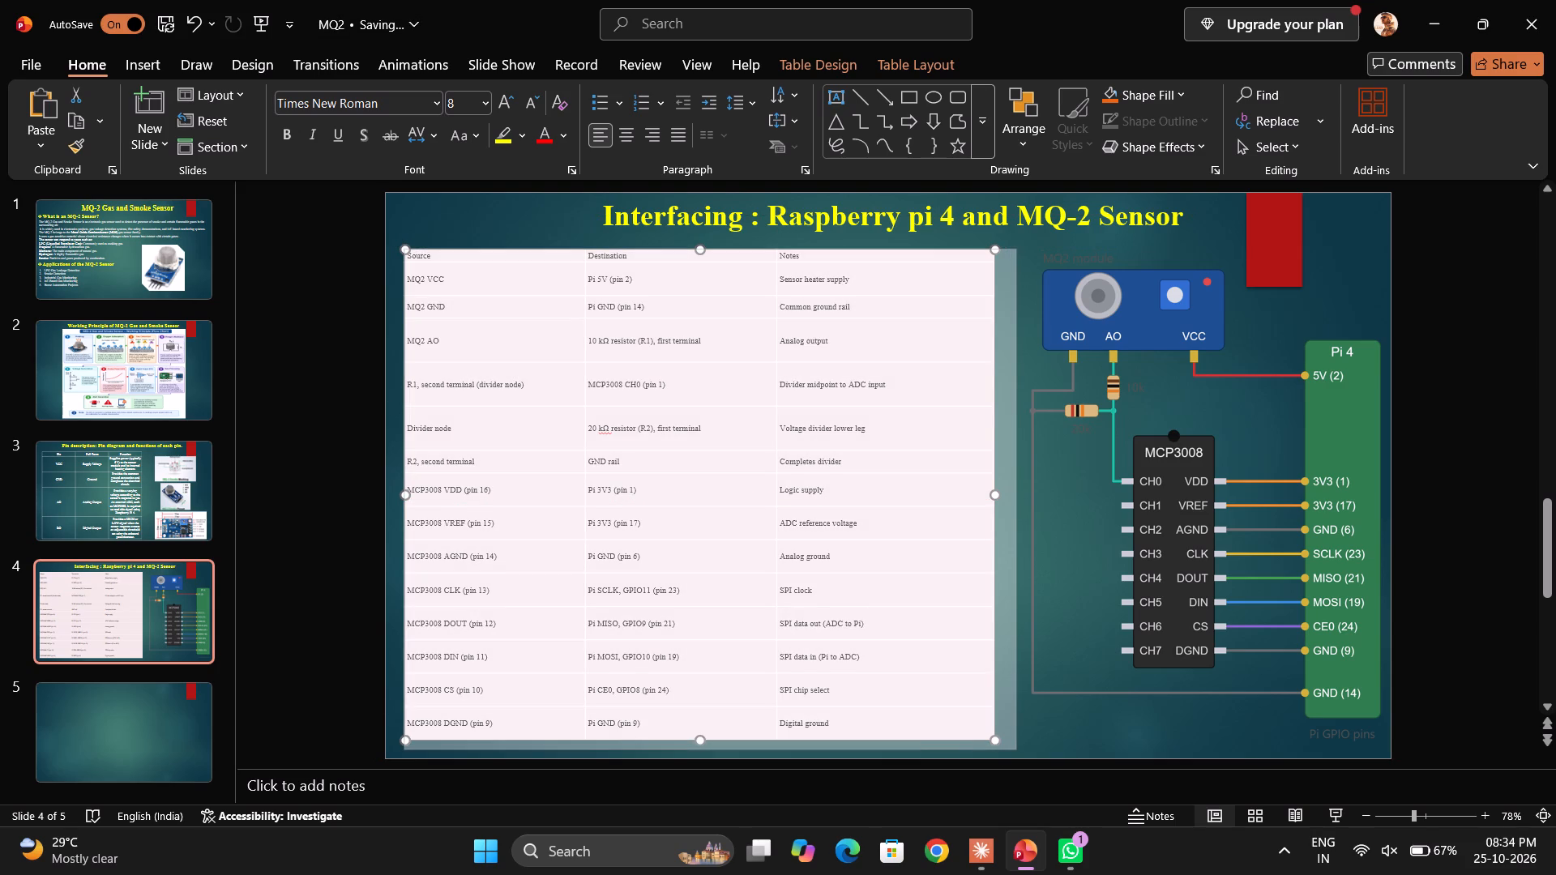
left_click_drag(1015, 749, 1014, 749)
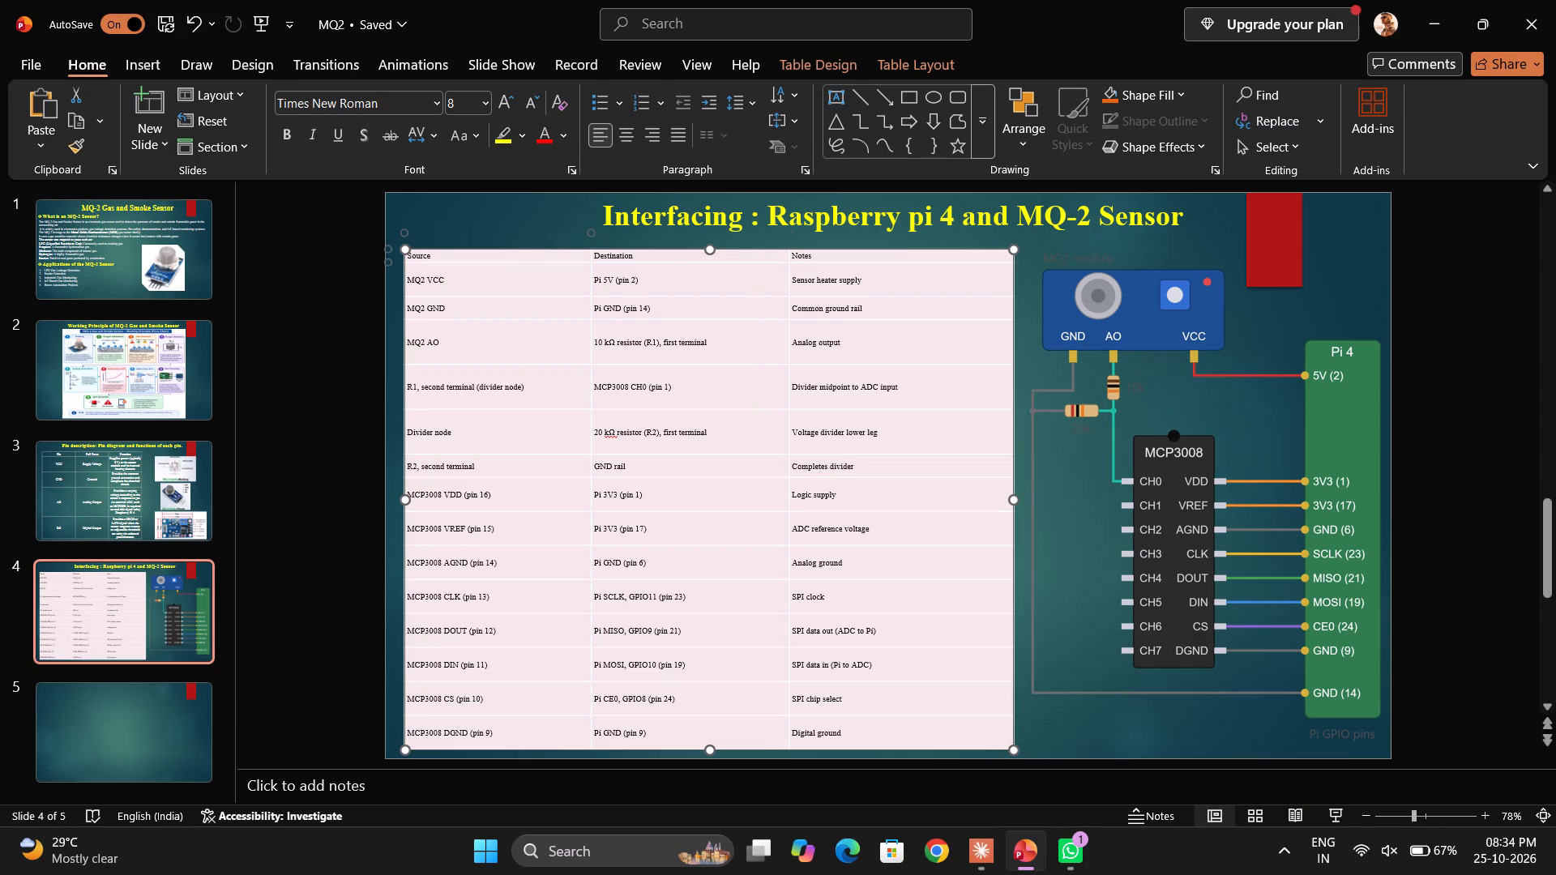
Centre the text horizontally in all cells of the wiring table.
left_click_drag(420, 258, 1007, 756)
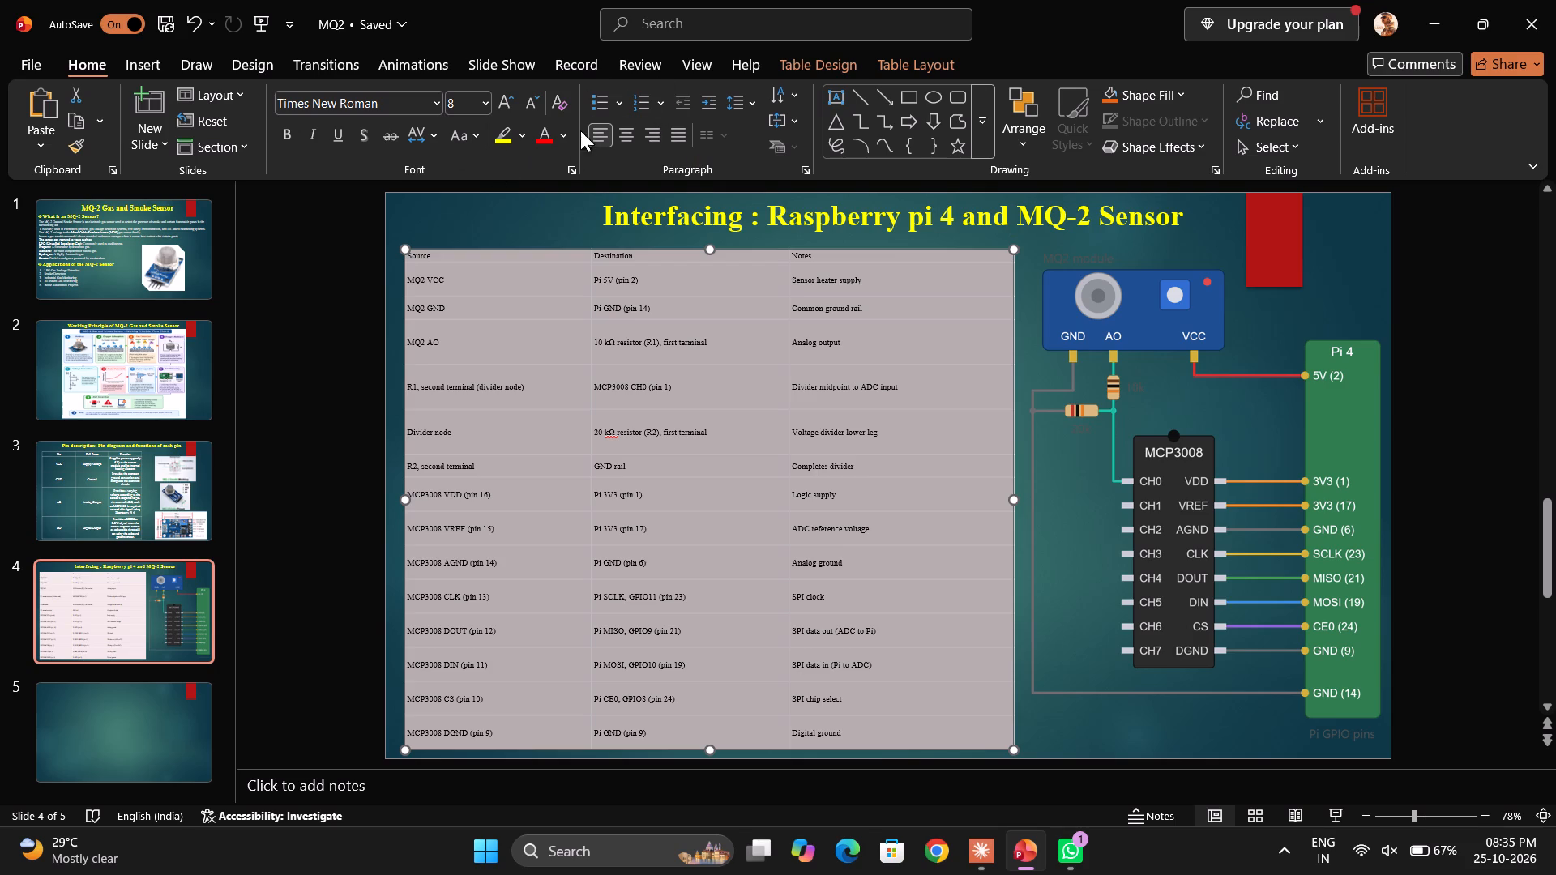
left_click(623, 132)
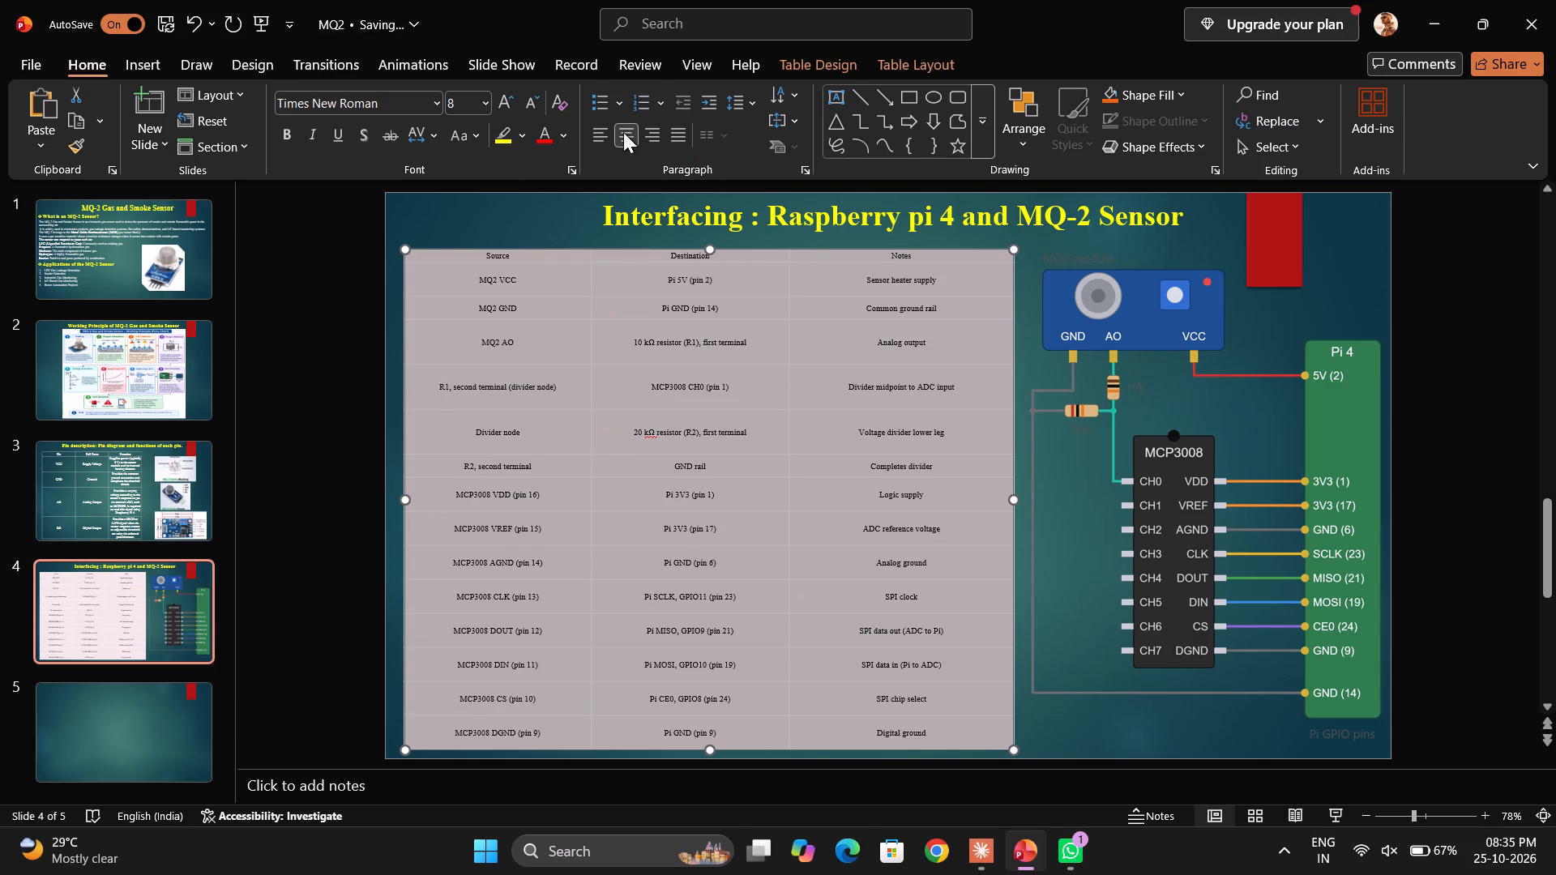
Set the text size of the entire wiring table to 10.
left_click(464, 108)
key("BackSpace")
type("10")
left_click(280, 396)
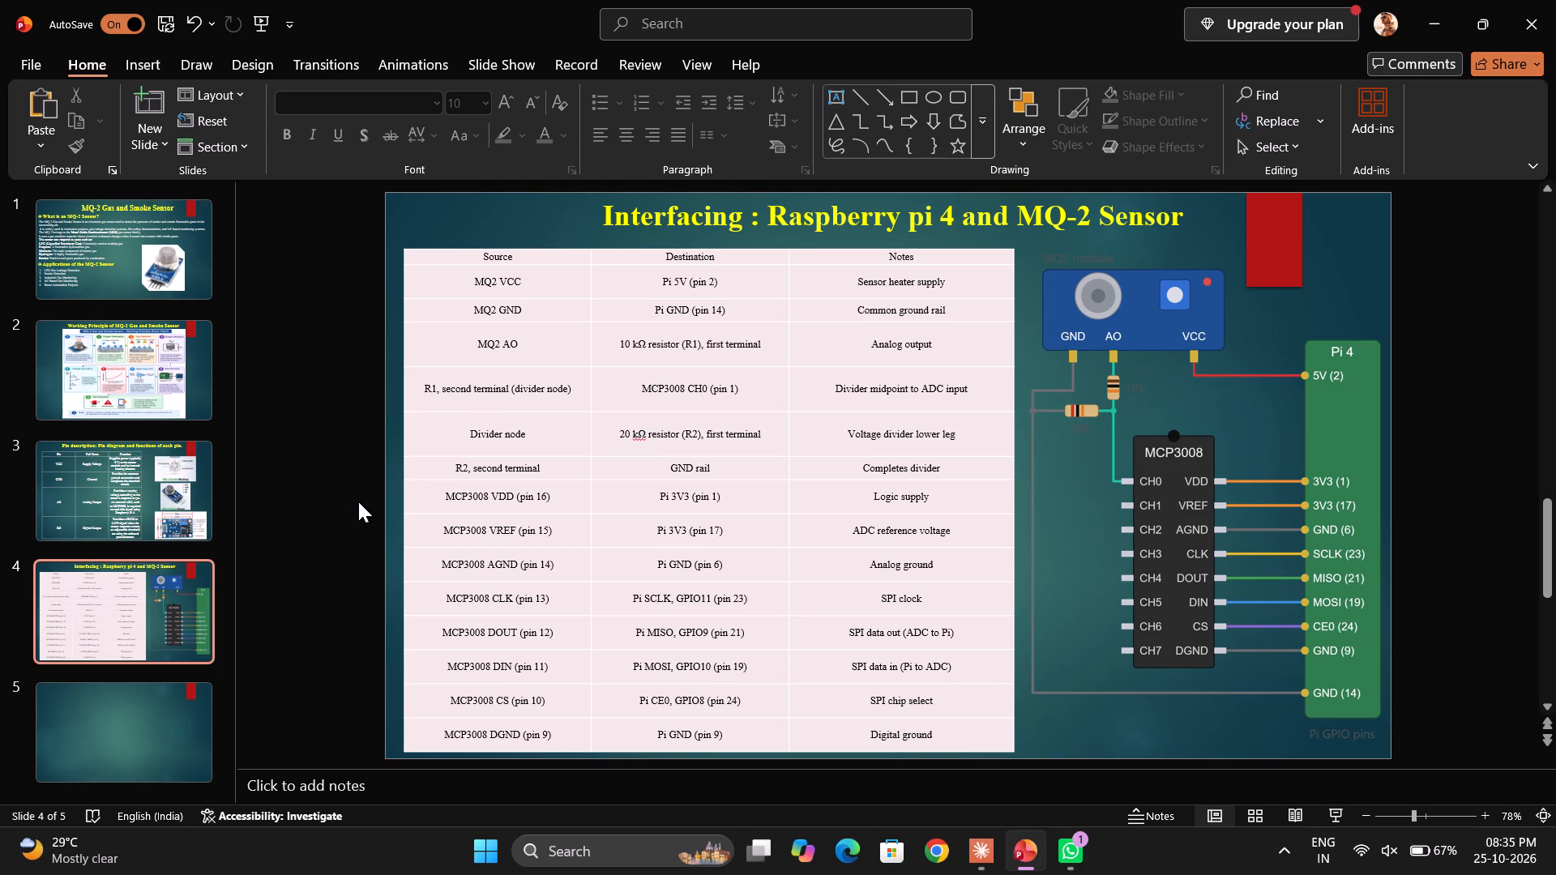
Make the wiring table's header row (Source, Destination, Notes) bold on the interfacing slide.
scroll(358, 502, "down", 1)
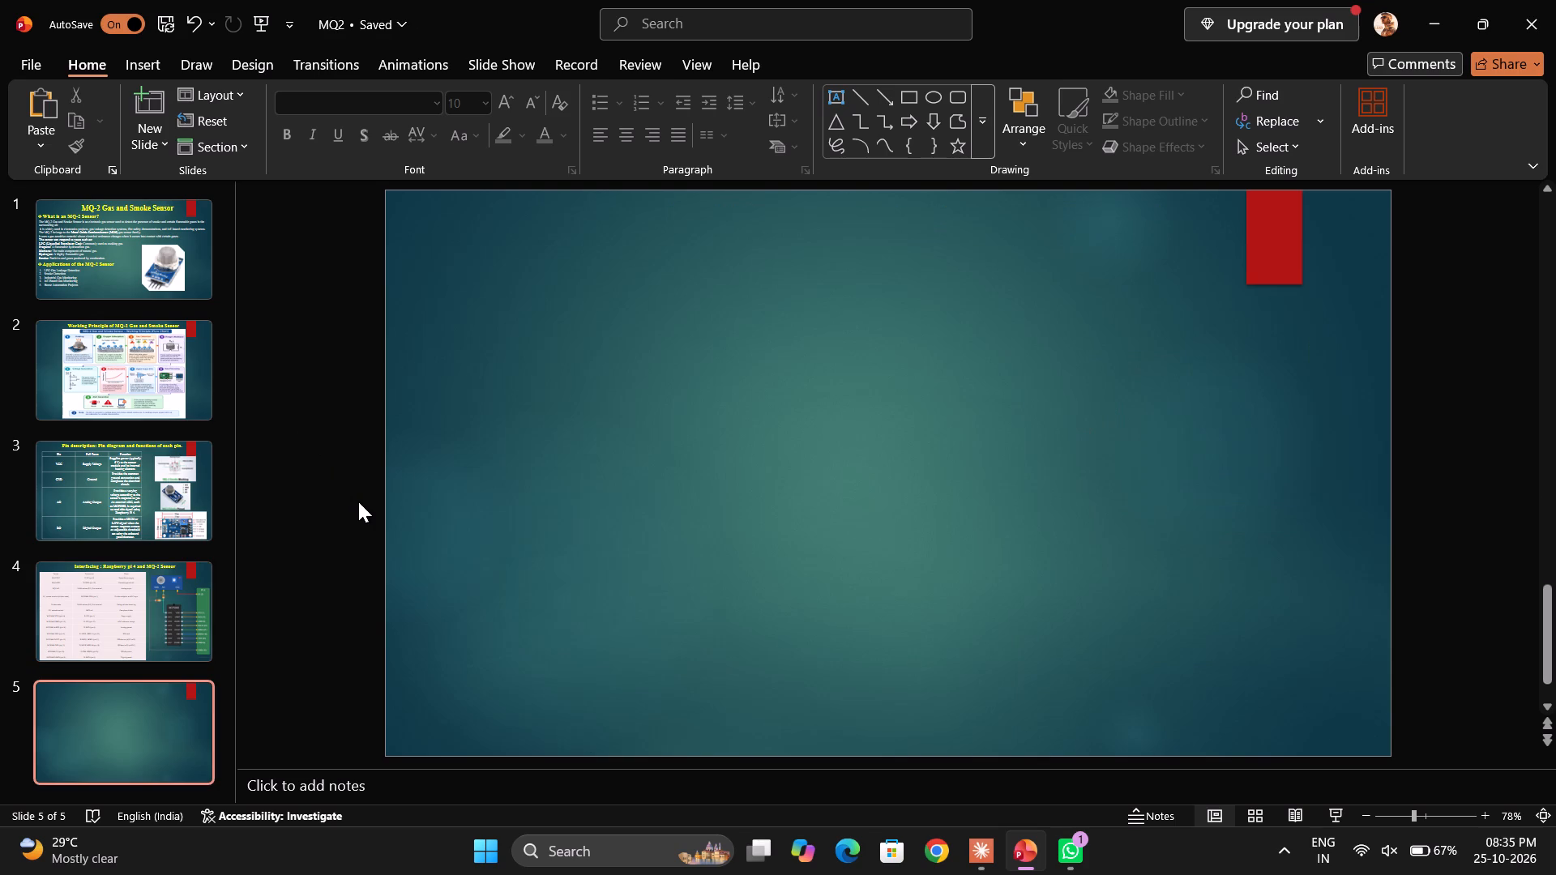
scroll(358, 502, "down", 1)
scroll(358, 502, "up", 1)
scroll(358, 502, "down", 1)
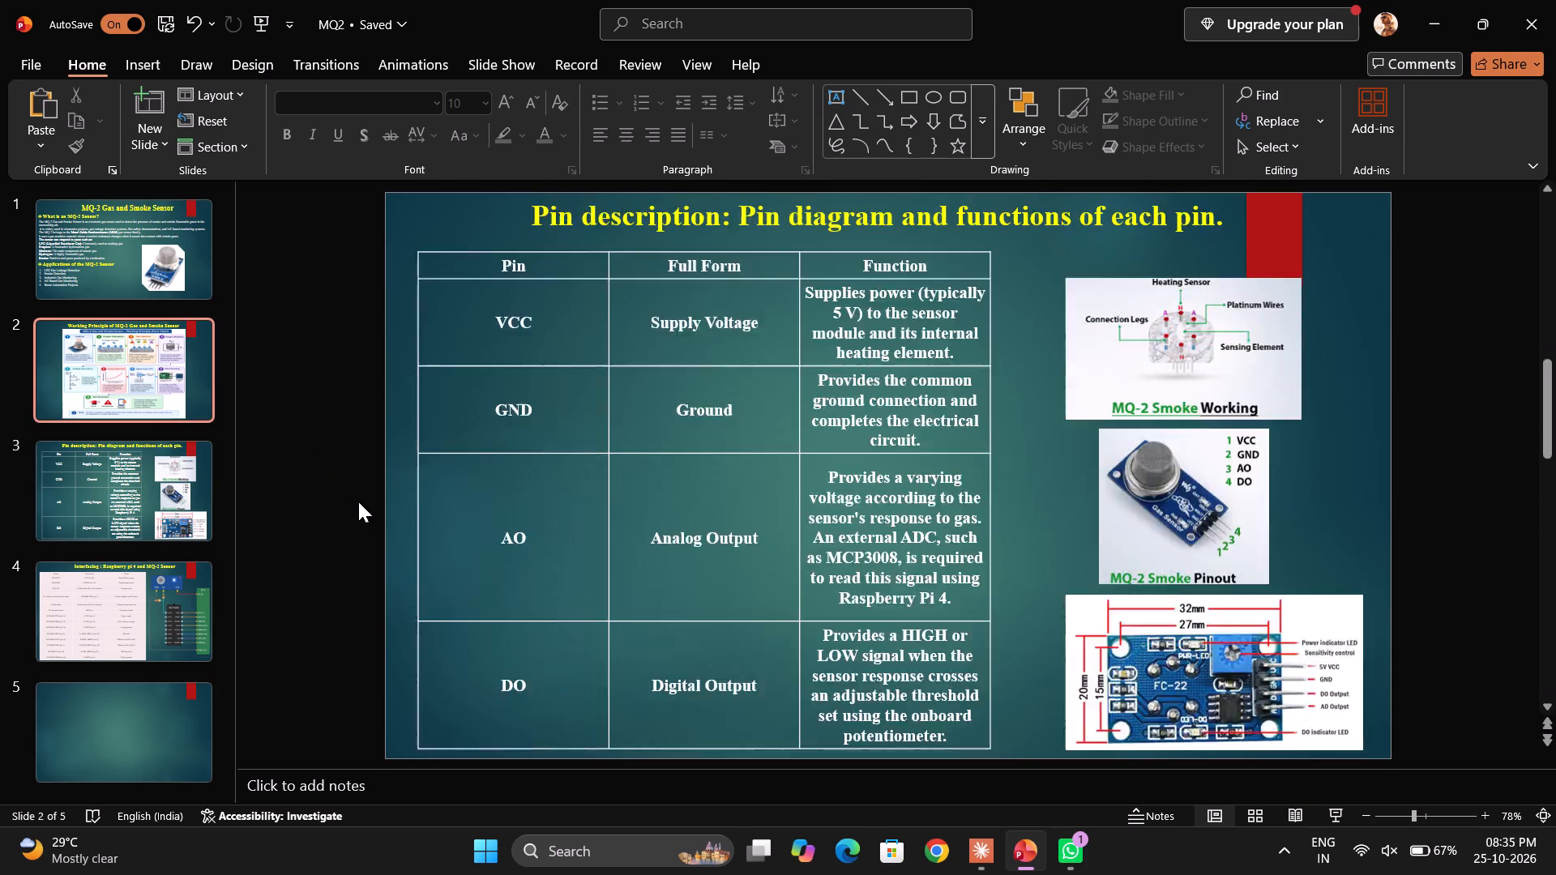
scroll(358, 502, "down", 1)
left_click_drag(472, 260, 931, 250)
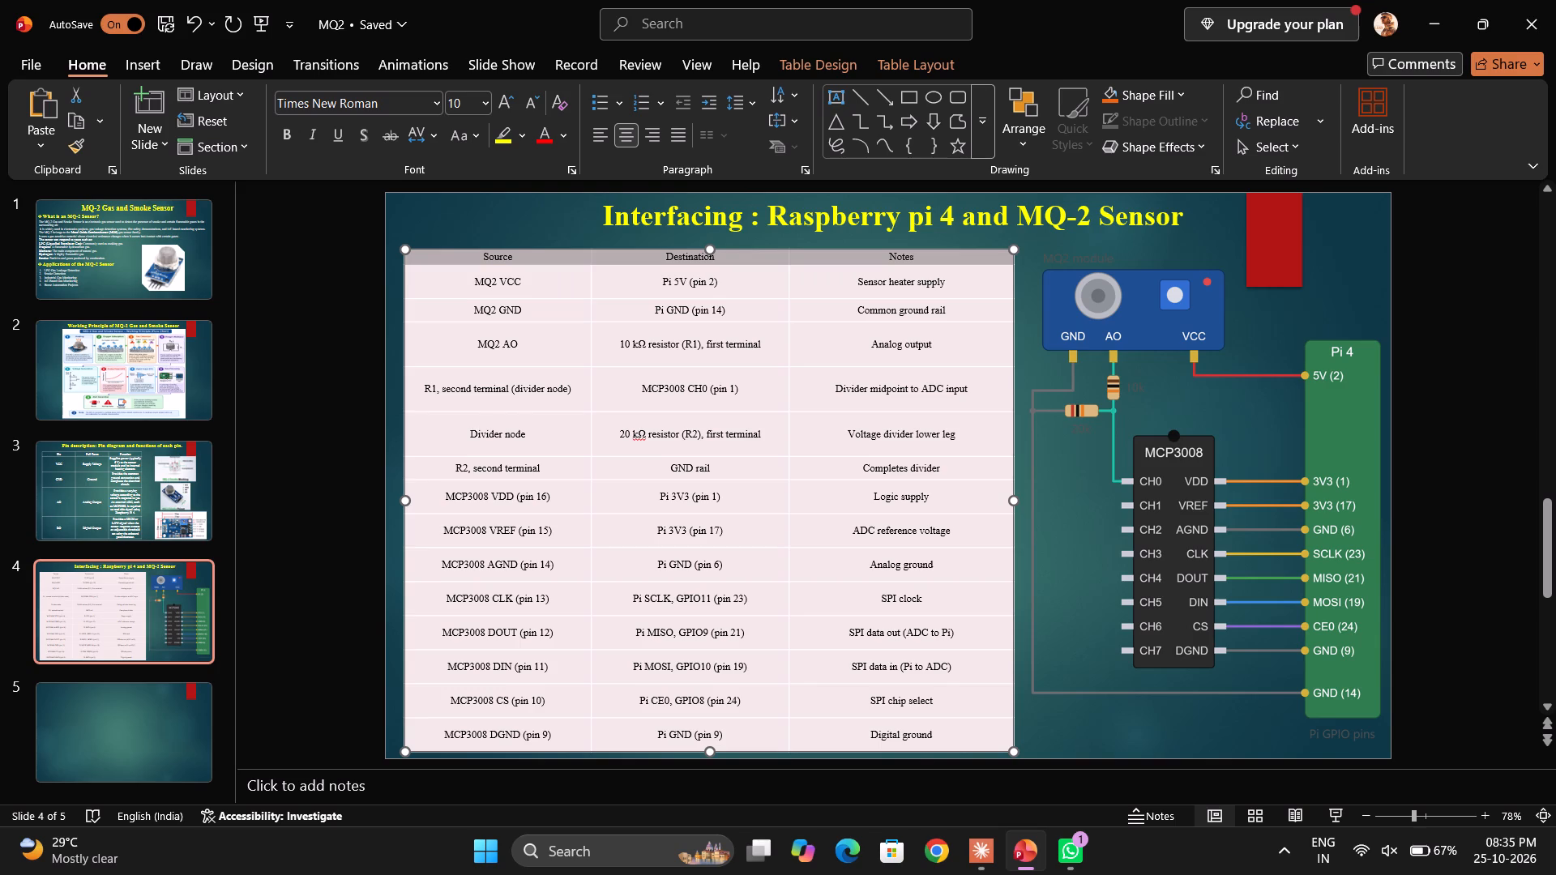
left_click_drag(931, 250, 933, 250)
left_click(278, 134)
left_click(298, 437)
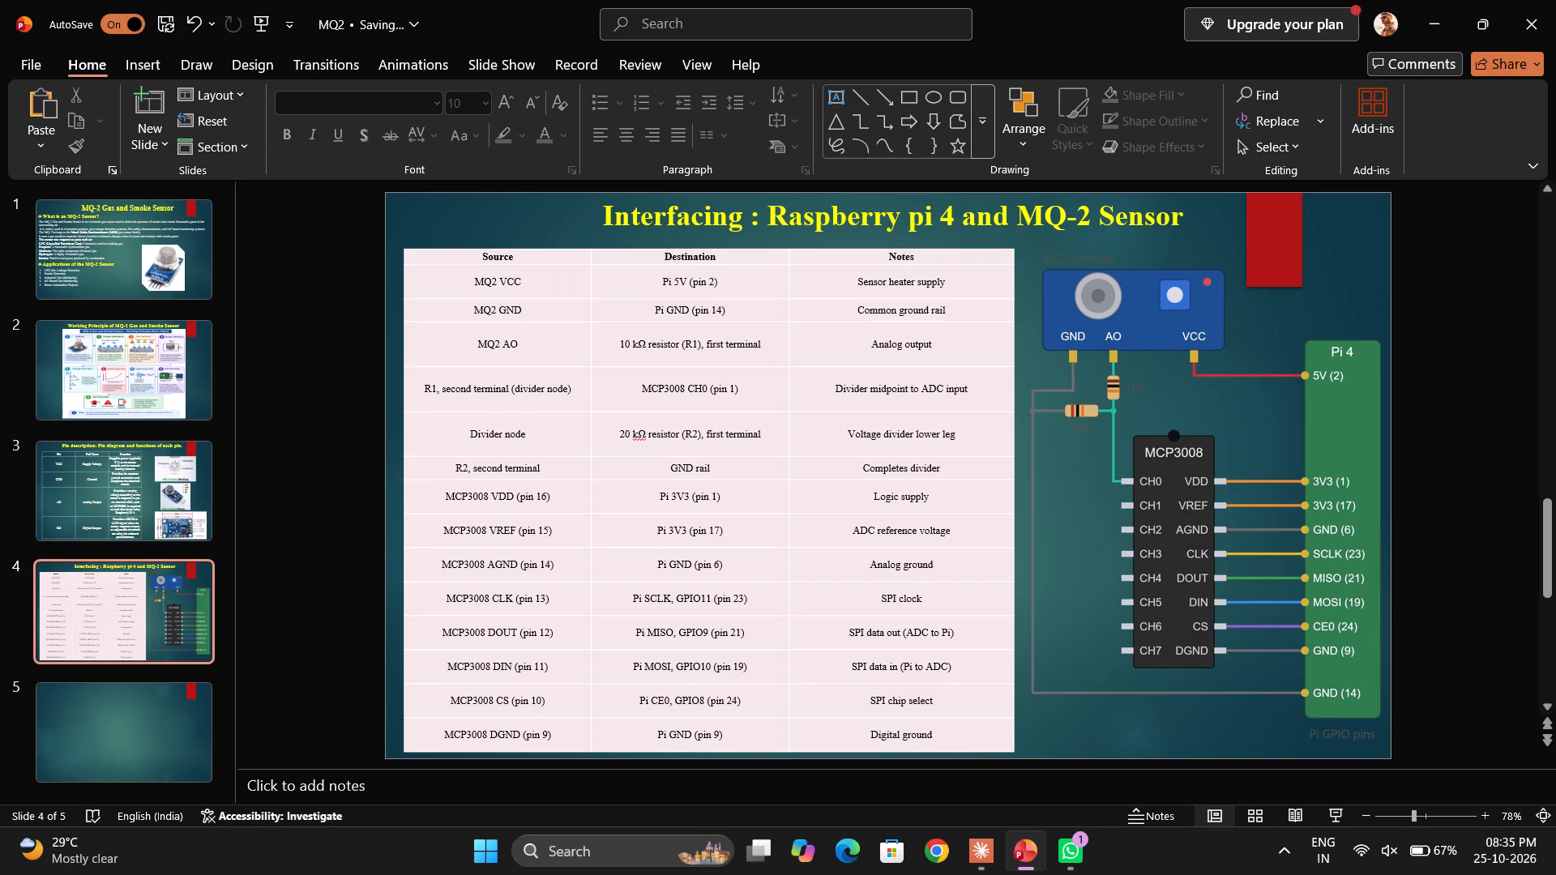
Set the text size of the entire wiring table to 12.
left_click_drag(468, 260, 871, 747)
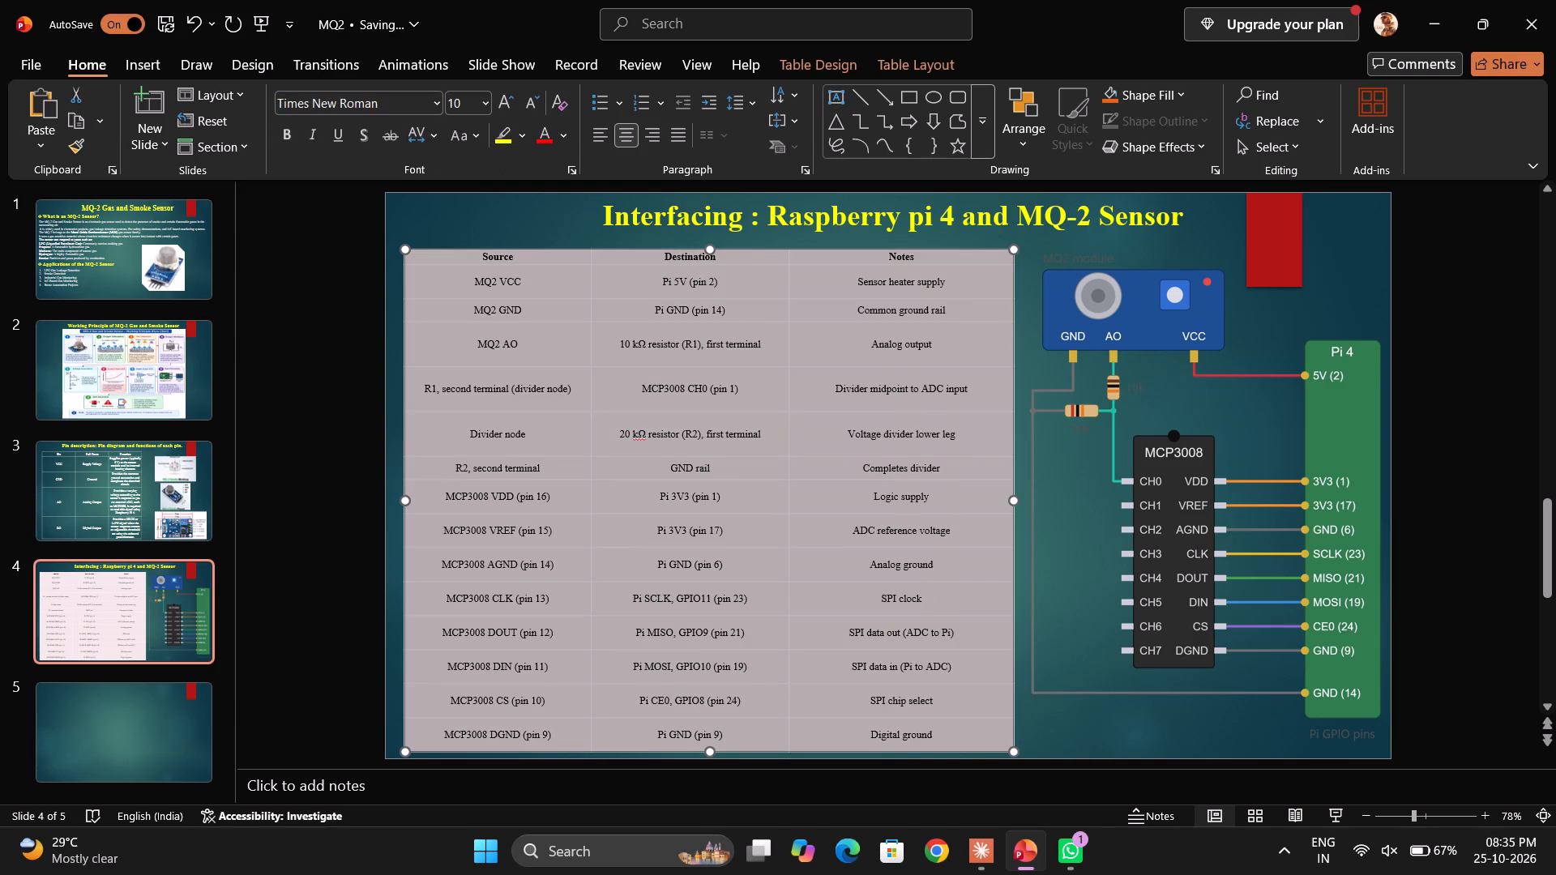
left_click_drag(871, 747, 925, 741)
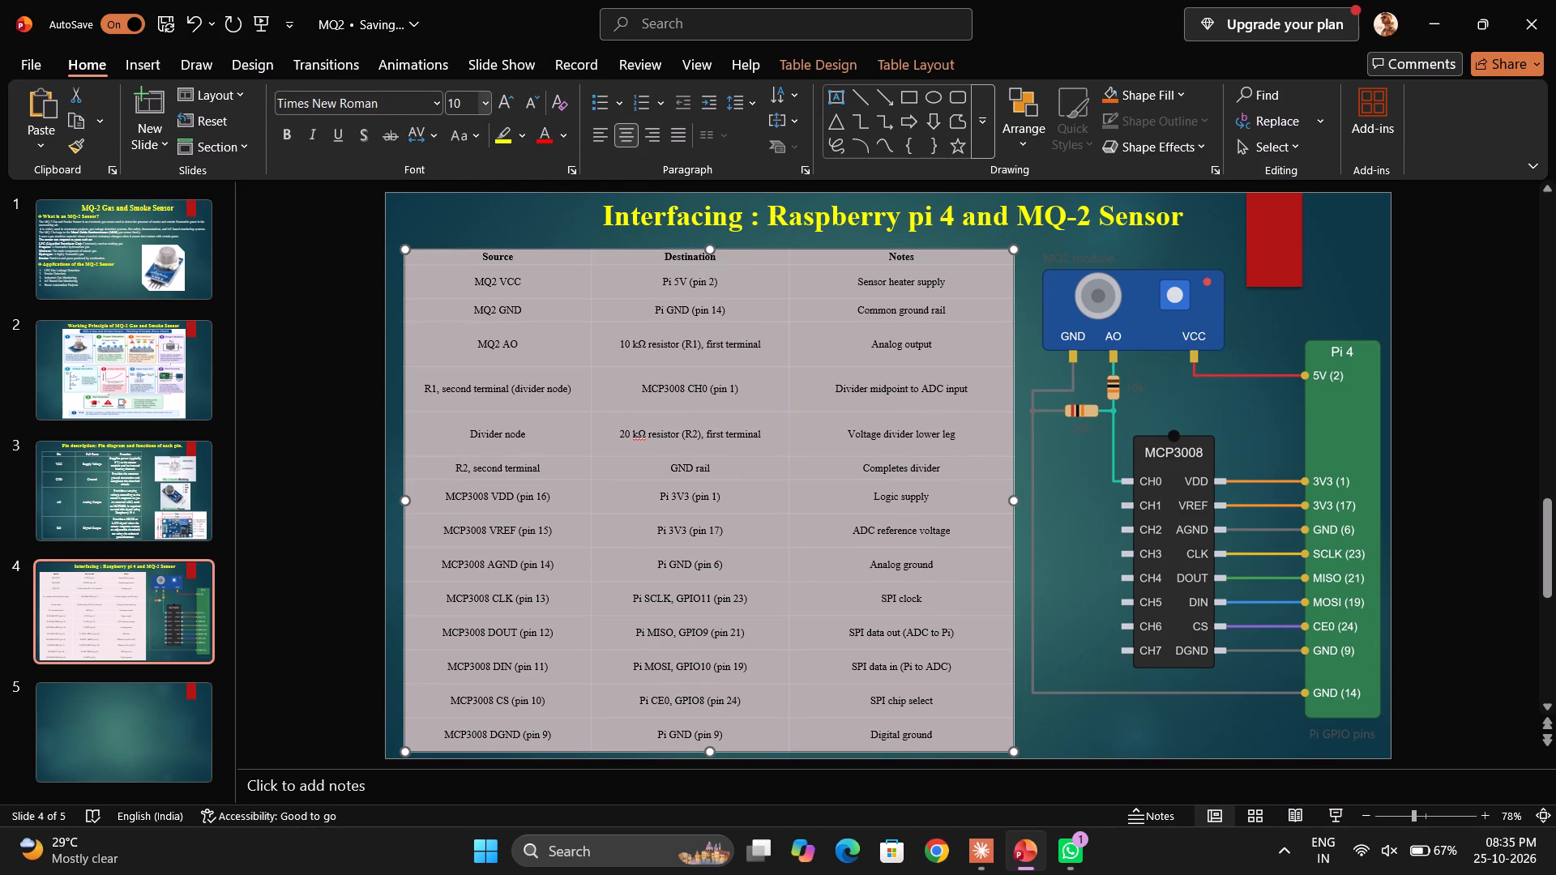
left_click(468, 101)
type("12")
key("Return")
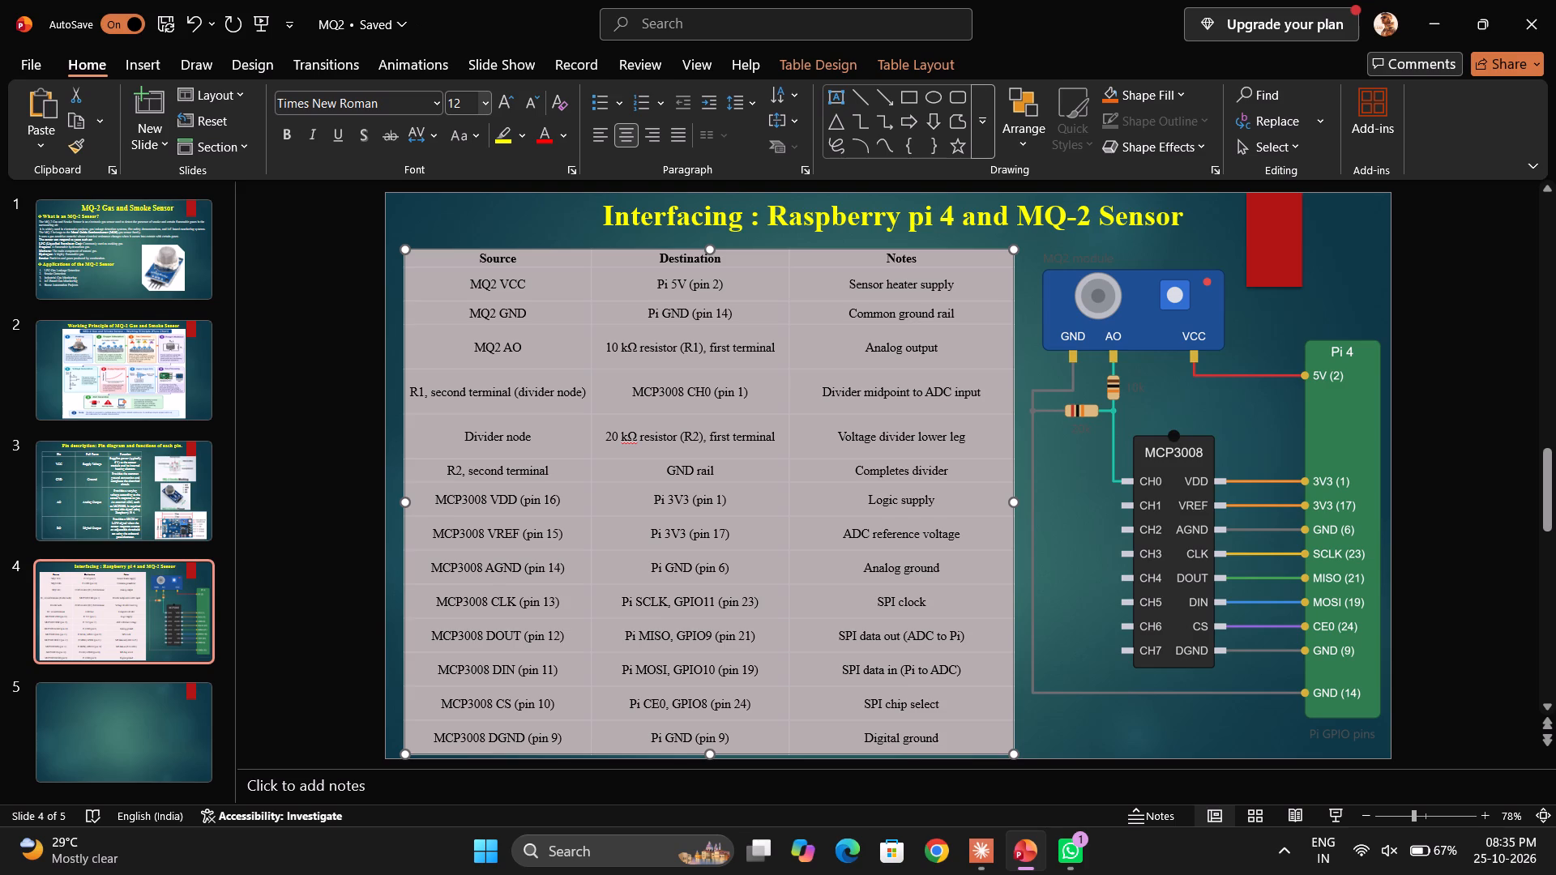
Move the wiring table up towards the slide title and slightly outward, and enlarge it from its lower corner towards the circuit diagram.
left_click(441, 249)
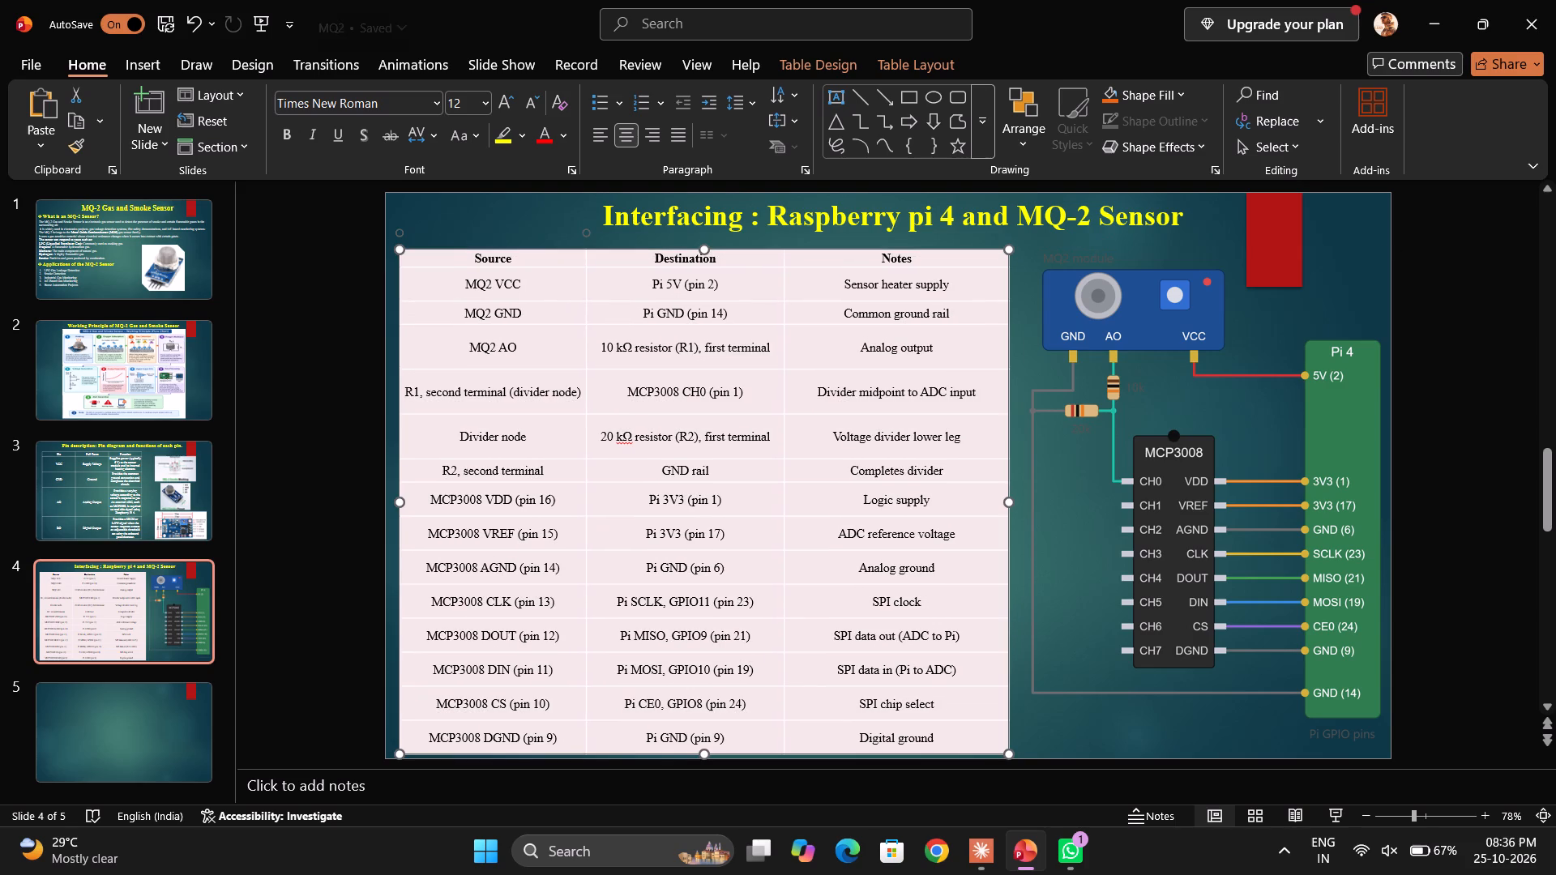
left_click_drag(436, 248, 434, 241)
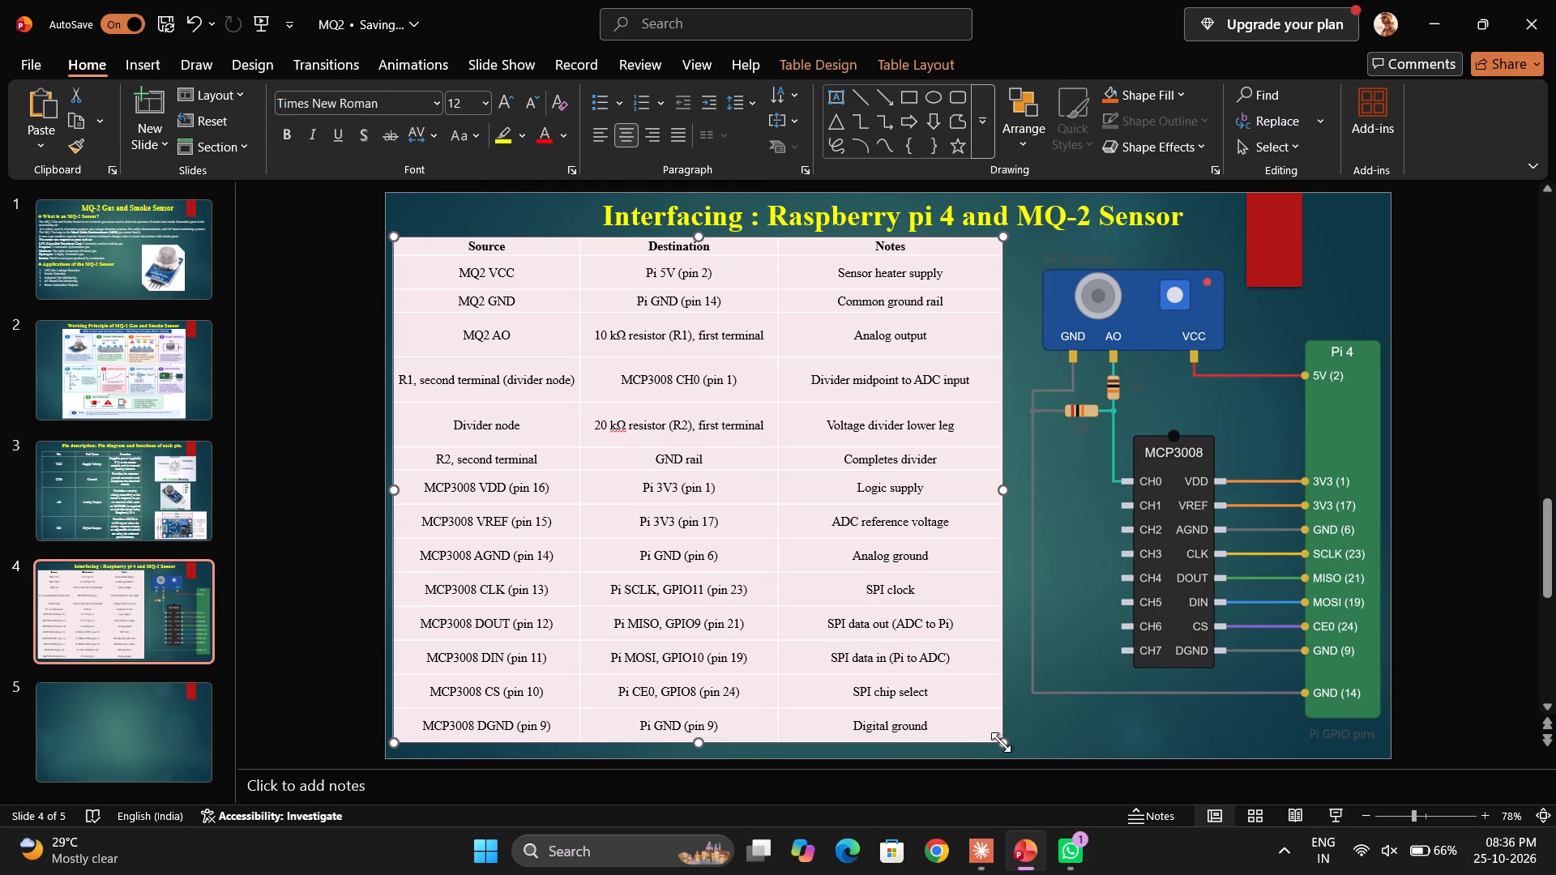
left_click_drag(1003, 741, 1016, 749)
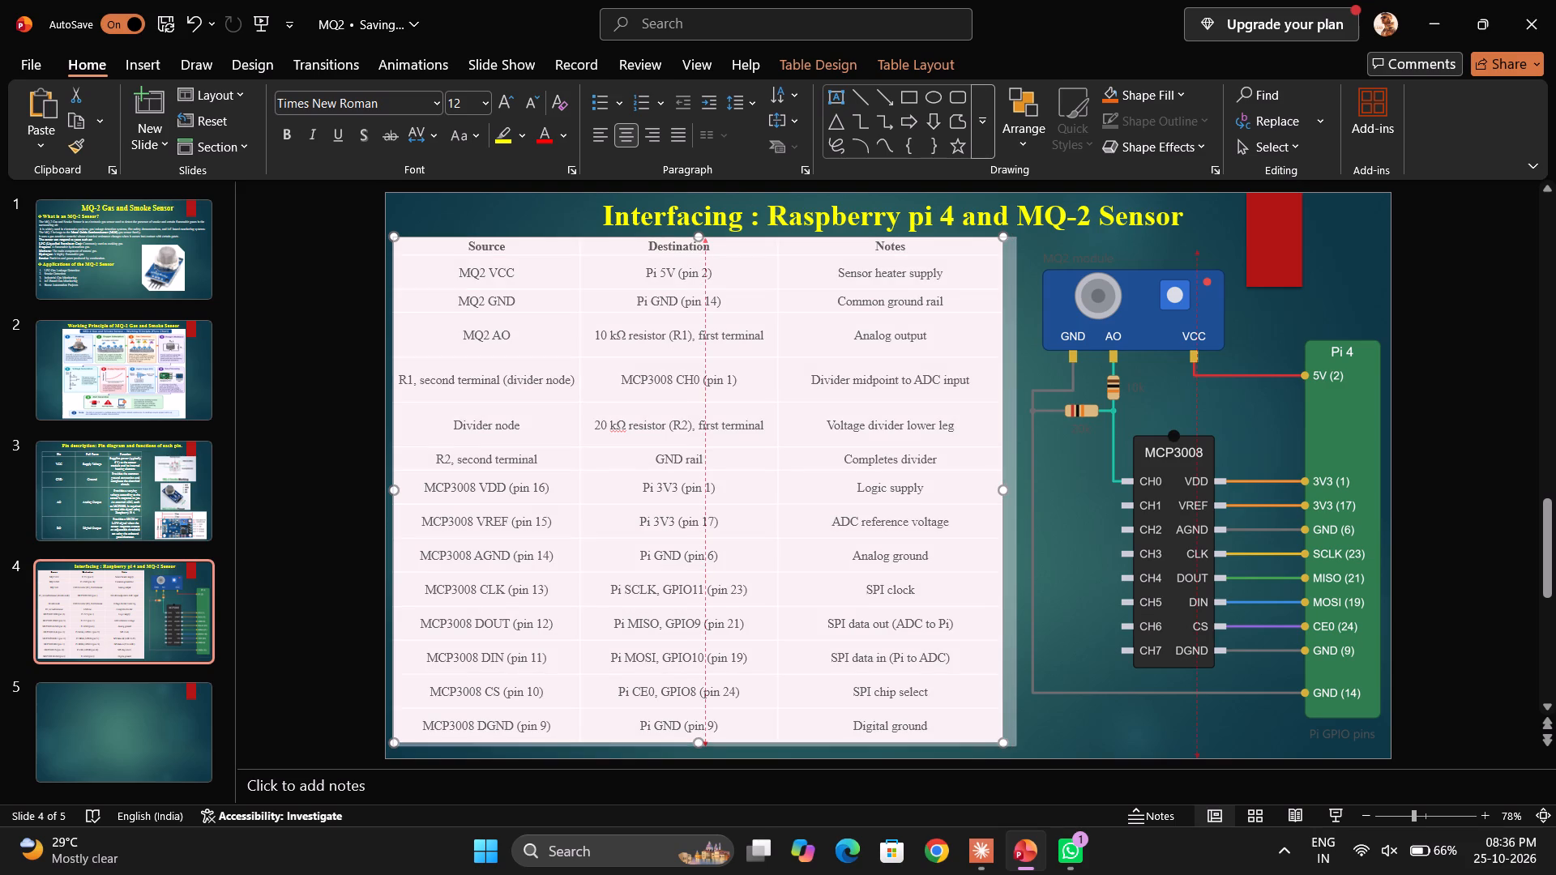
left_click_drag(1016, 749, 1018, 752)
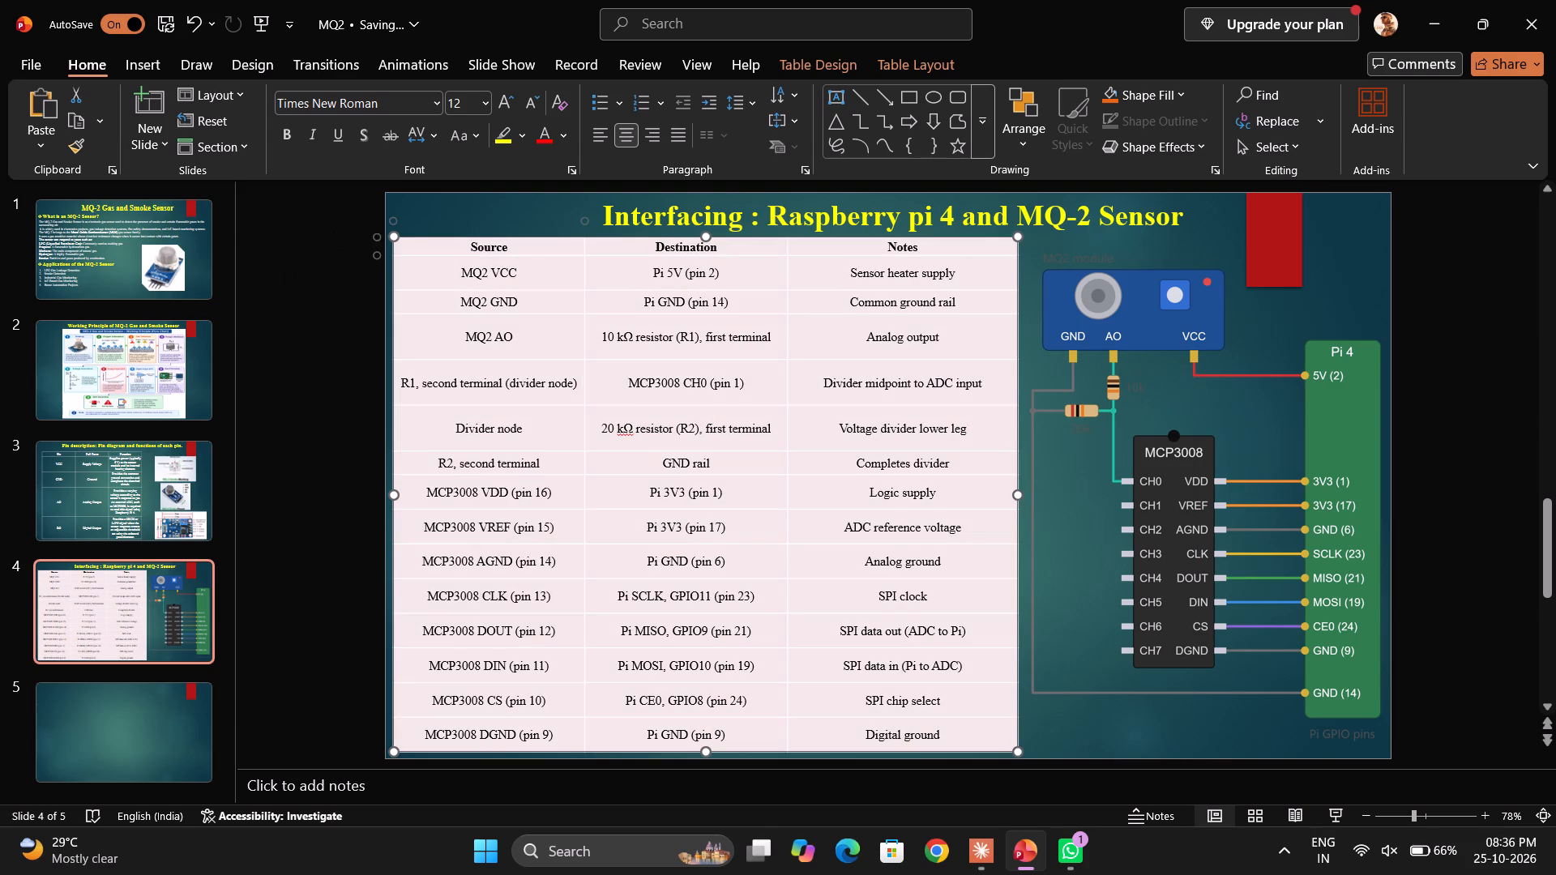
Increase the text size of the entire wiring table to 16, trying 14 first.
left_click_drag(466, 248, 918, 738)
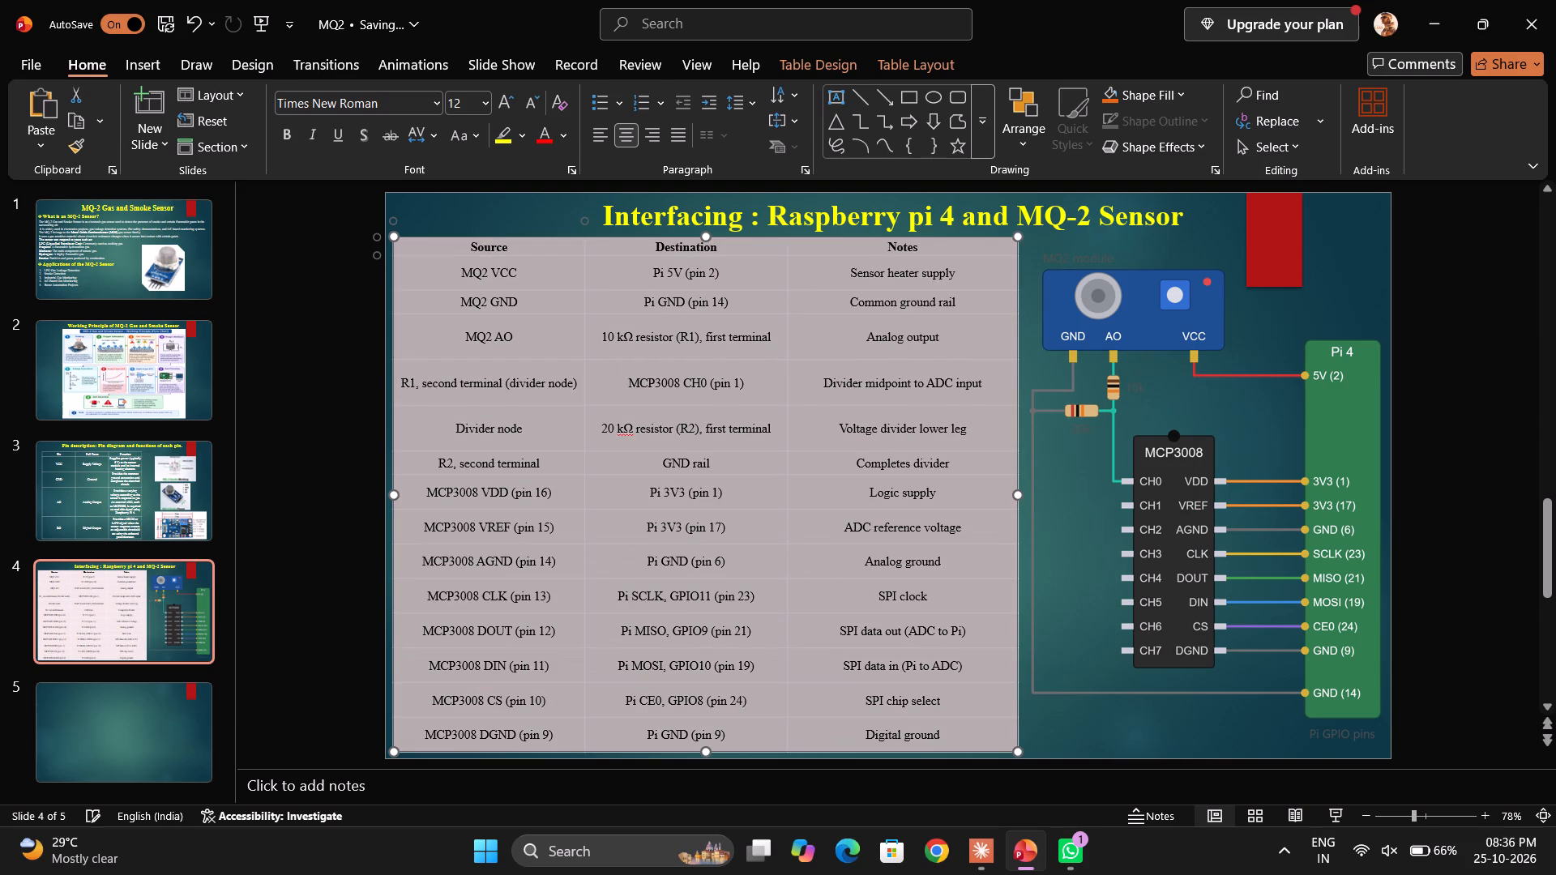
left_click_drag(918, 738, 929, 732)
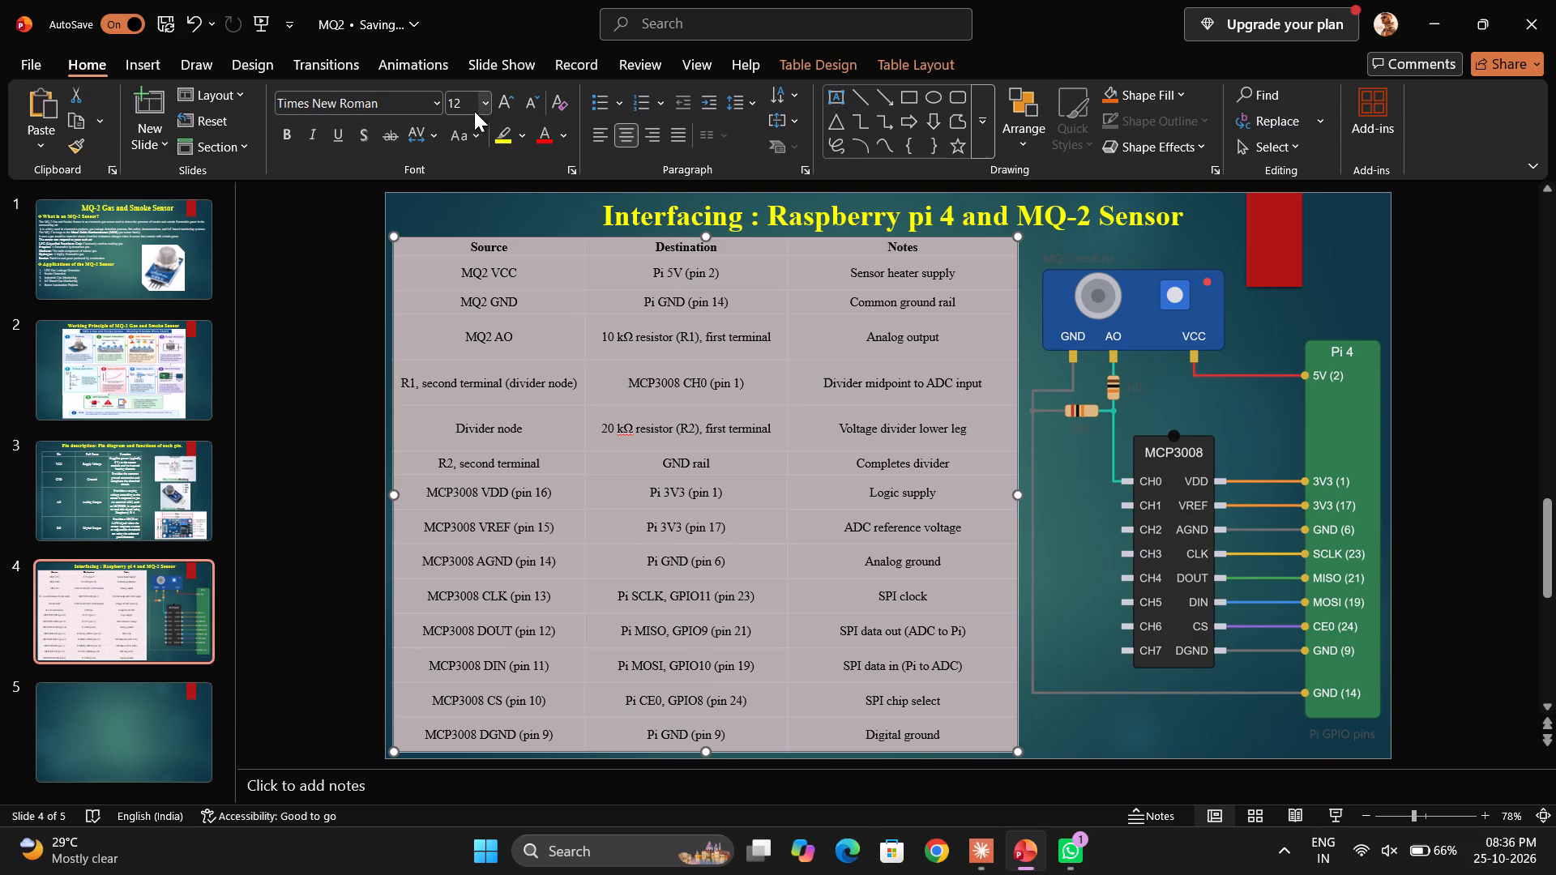
left_click(466, 107)
key("BackSpace")
type("14")
key("Return")
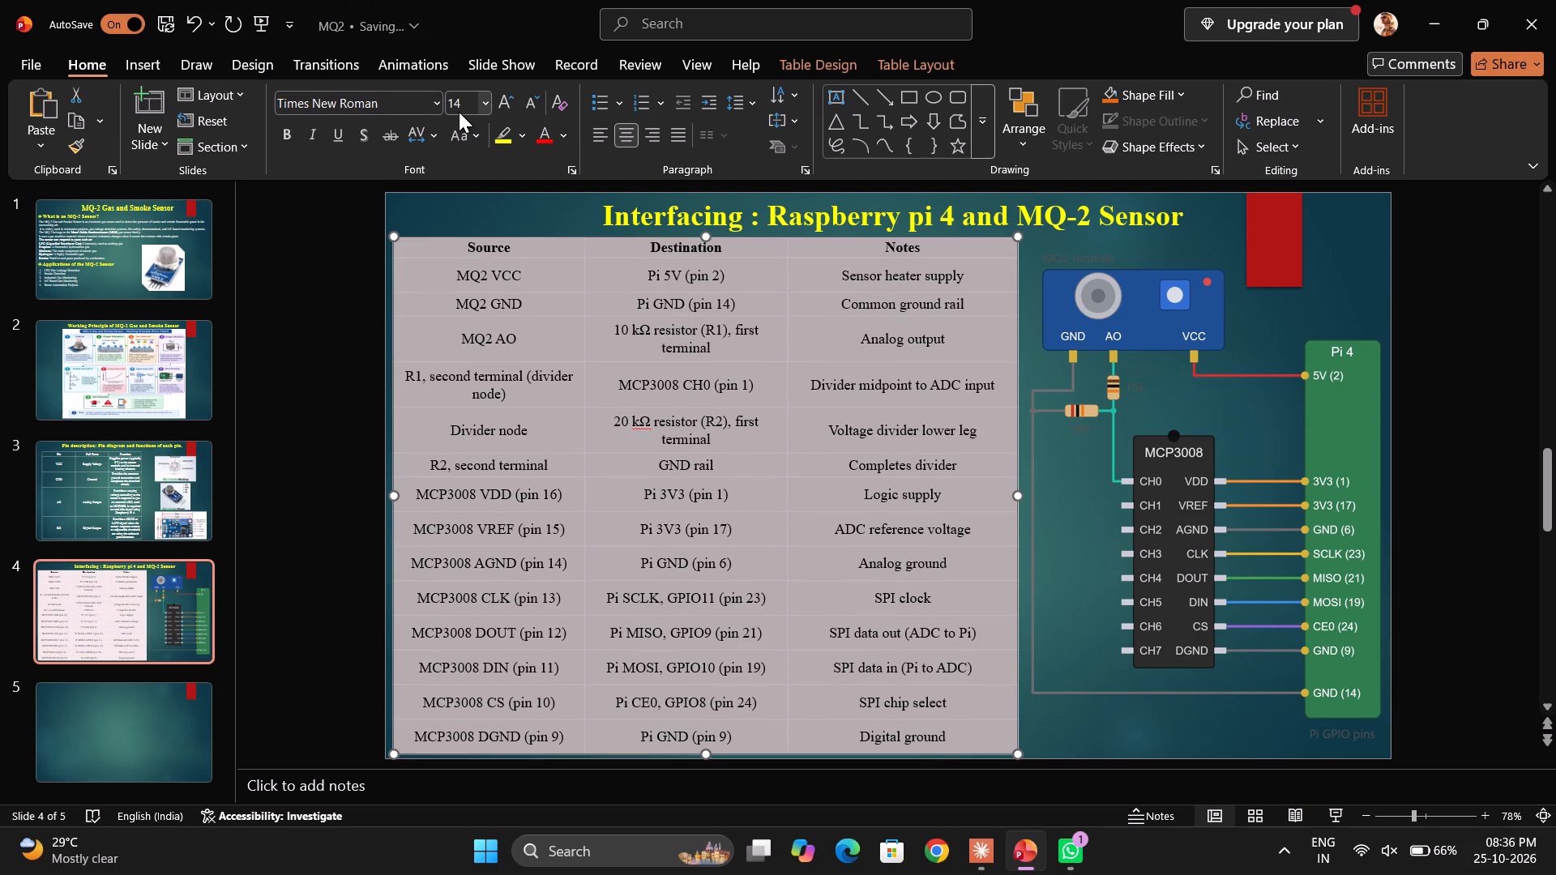
left_click(464, 106)
key("BackSpace")
key("BackSpace")
type("16")
key("Return")
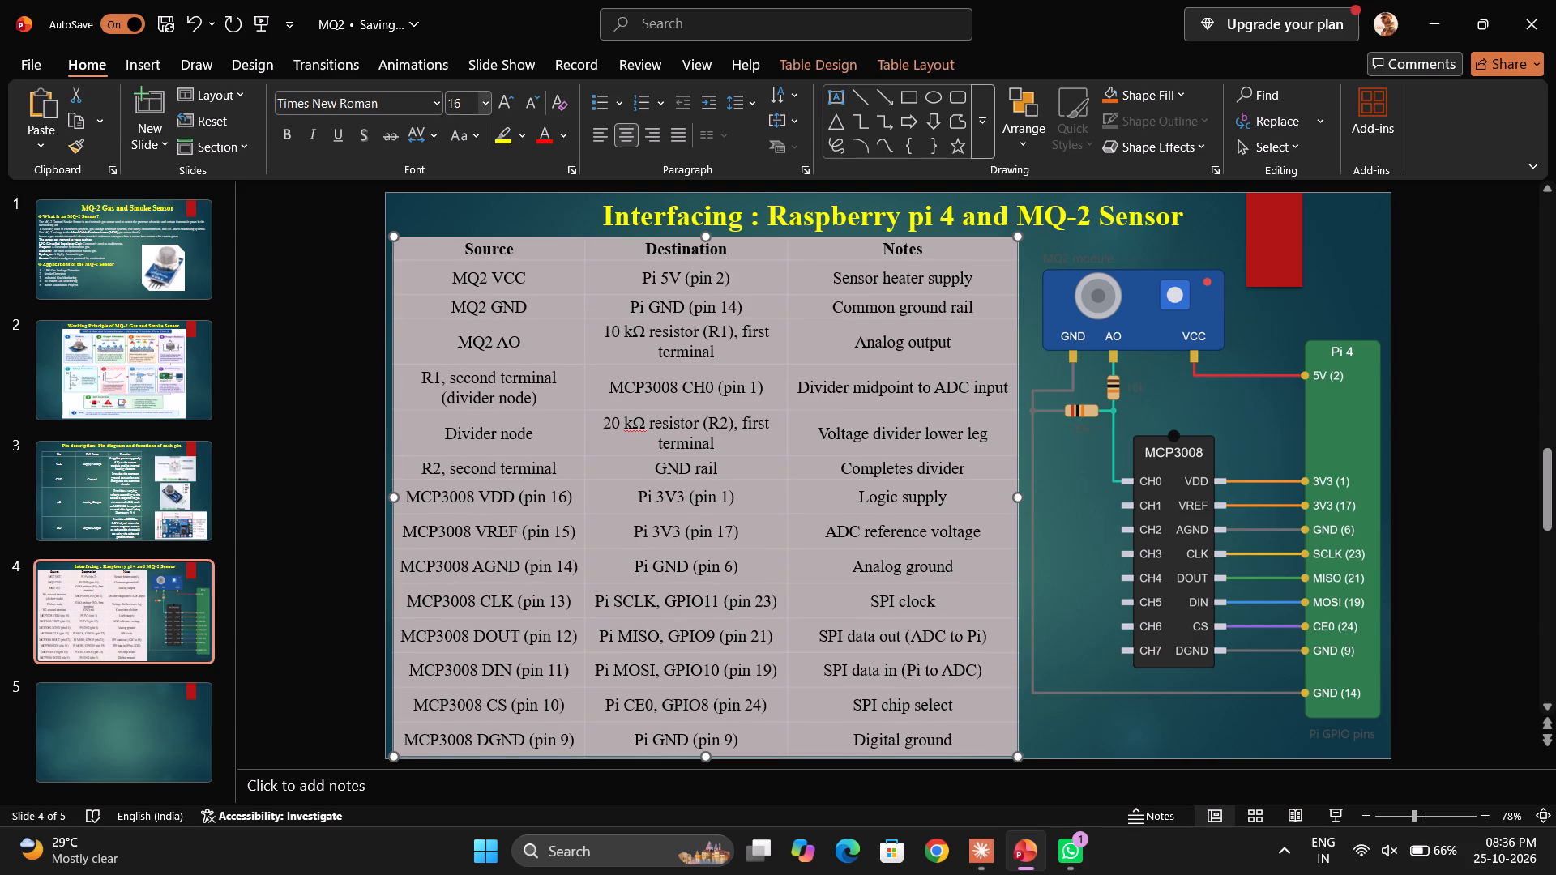
left_click(340, 321)
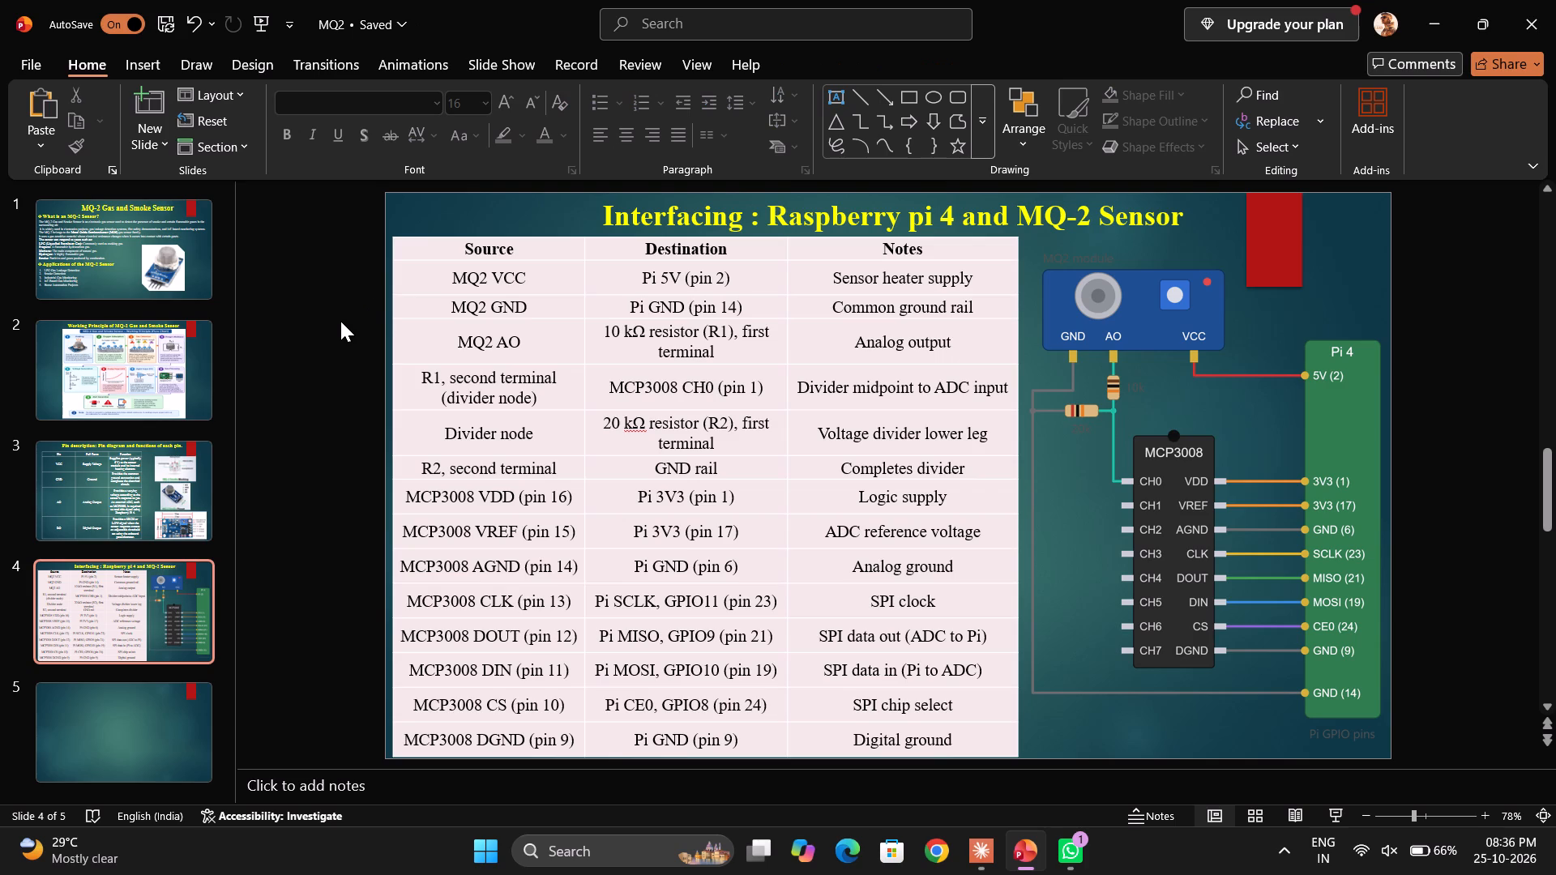
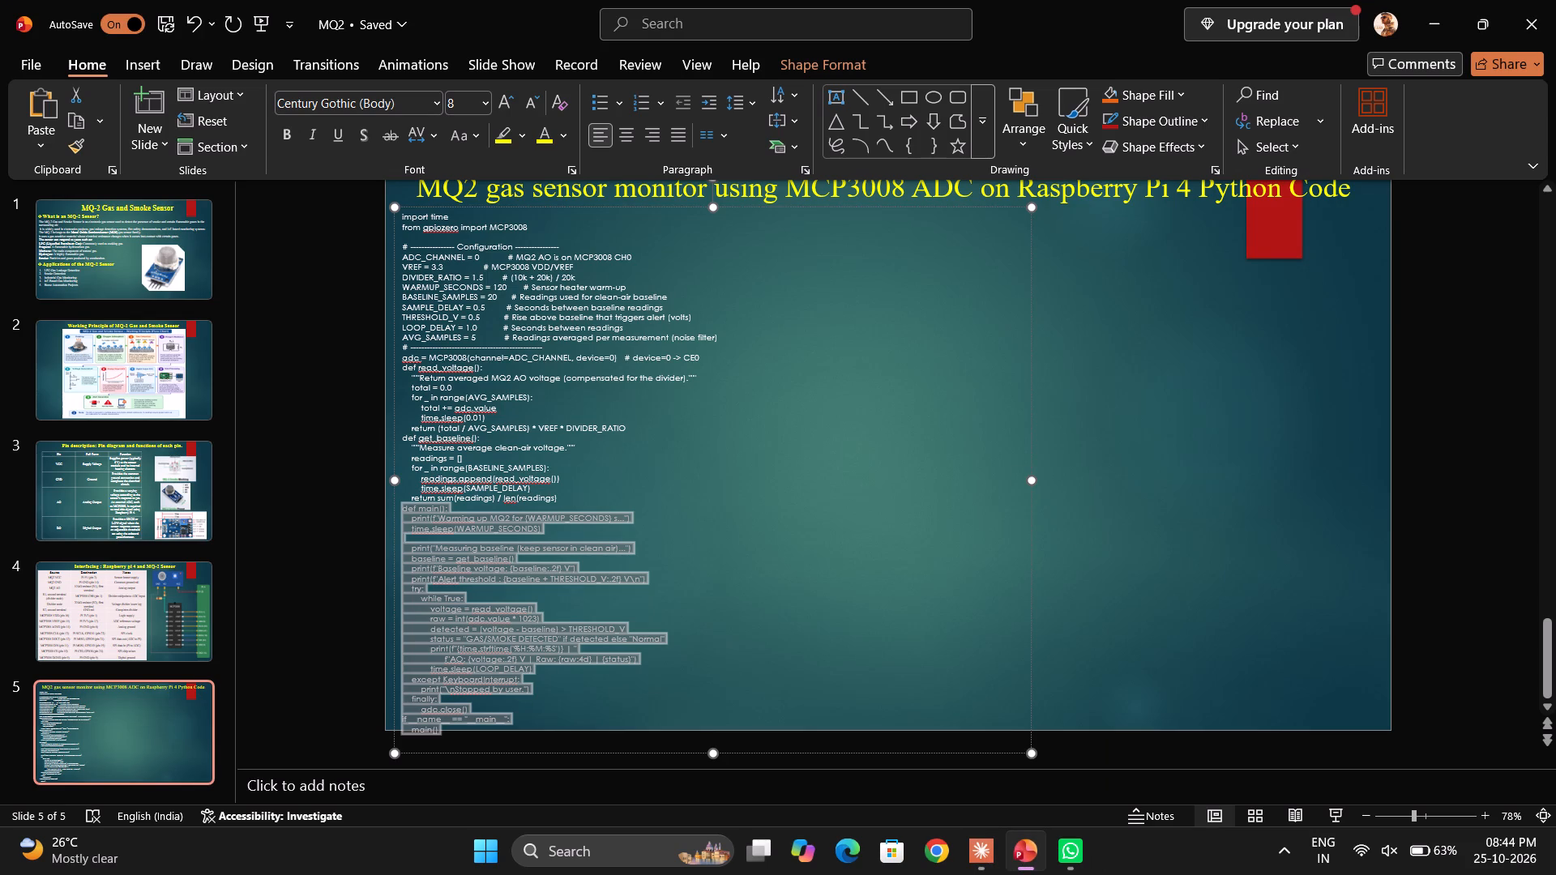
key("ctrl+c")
Narrow the code text box so its right edge sits just past the longest code line.
left_click_drag(1030, 477, 745, 490)
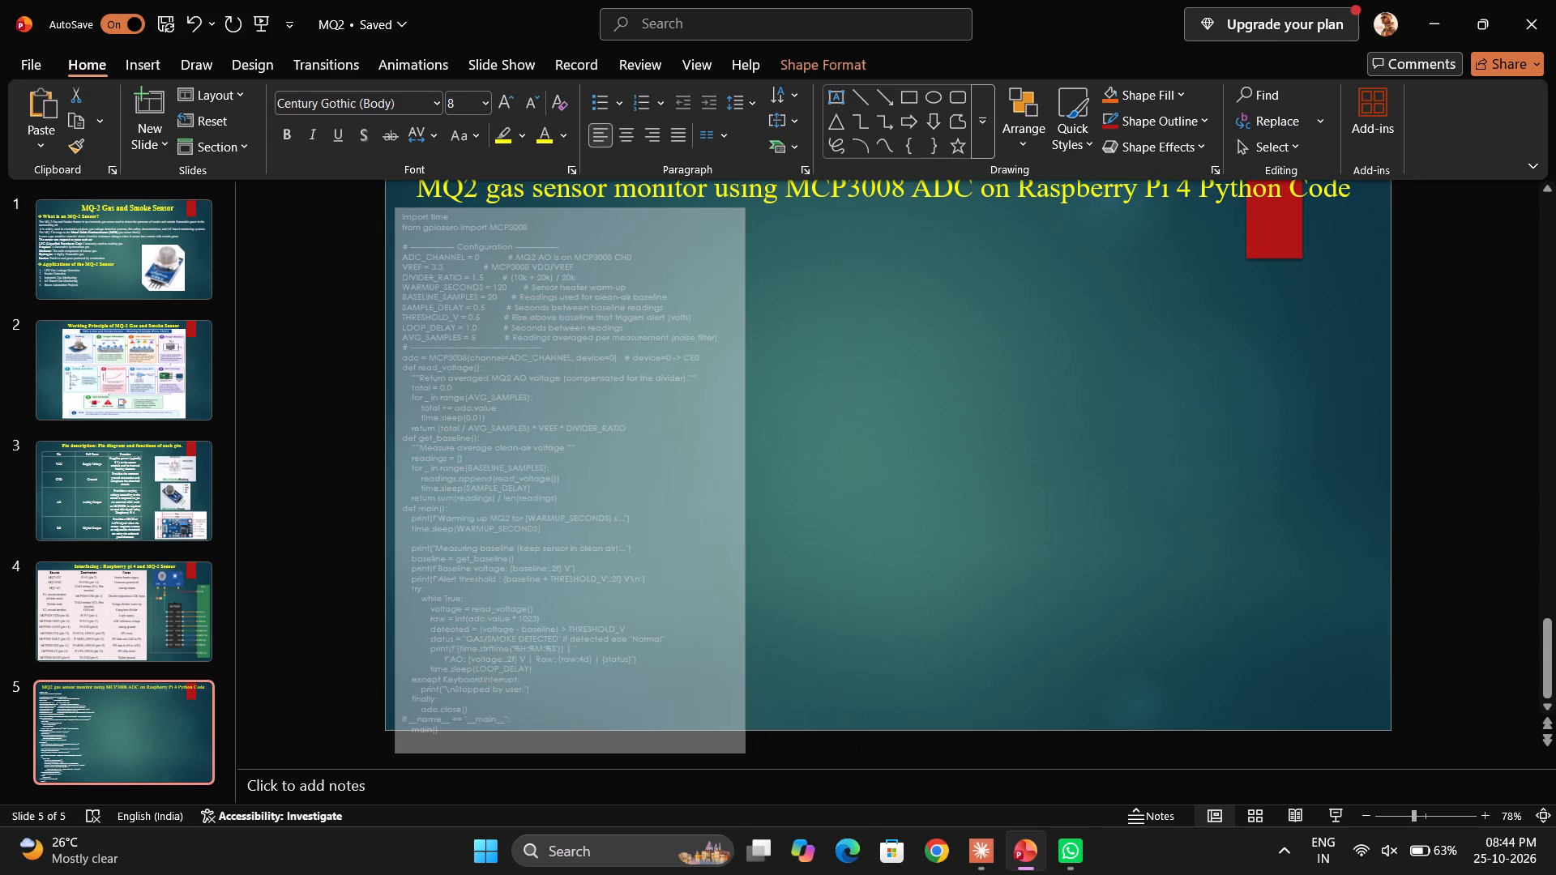
left_click_drag(745, 490, 791, 493)
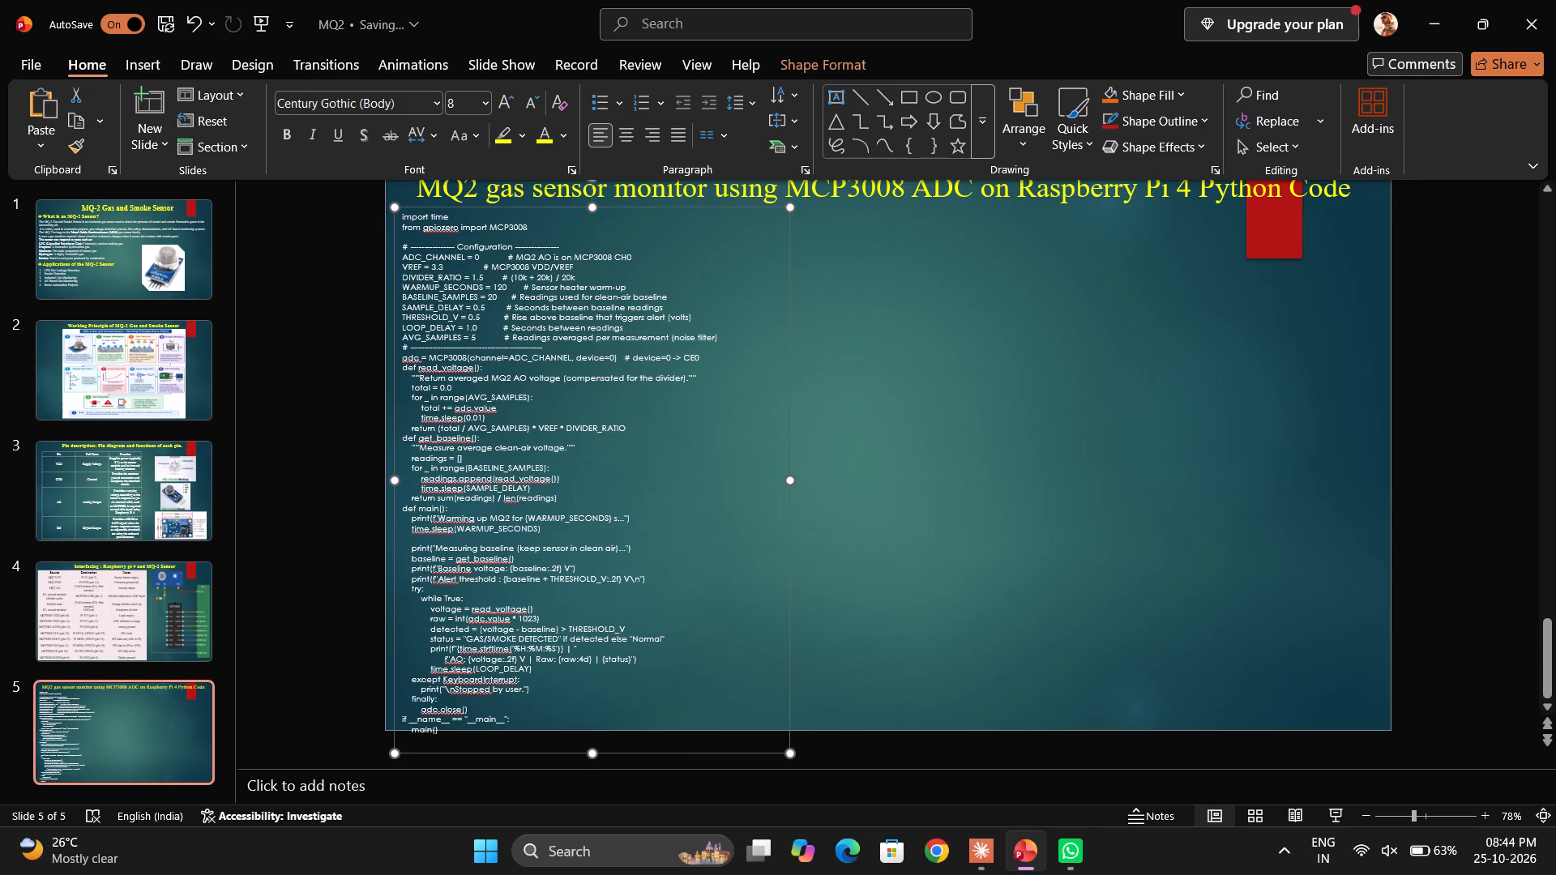
Move the code from def main() through the final main() line out of the text box into a separate one.
left_click_drag(446, 732, 423, 554)
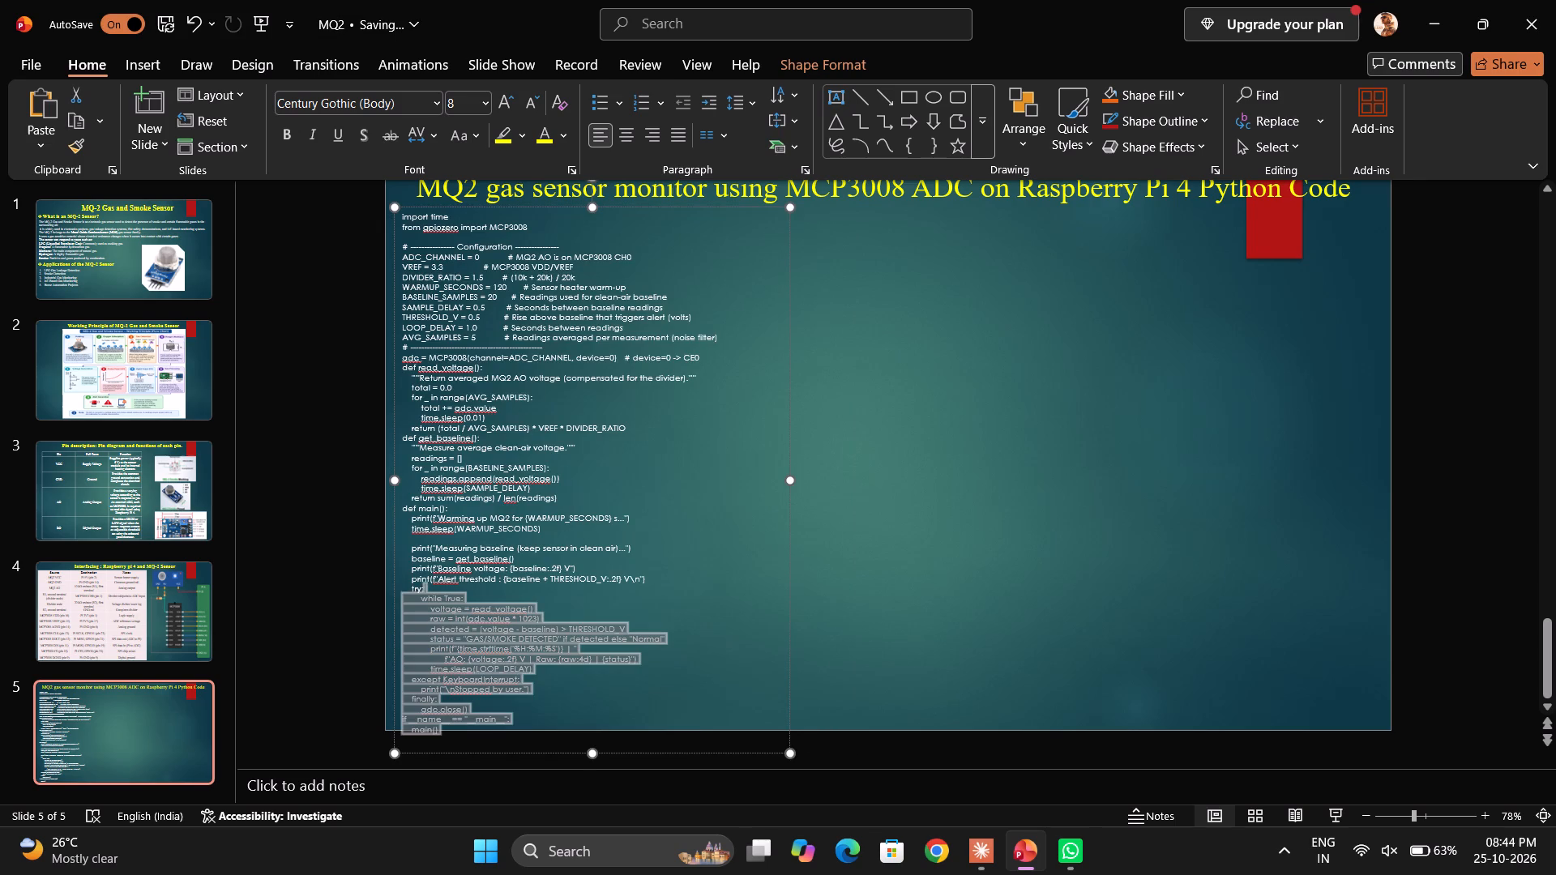
left_click_drag(423, 554, 400, 515)
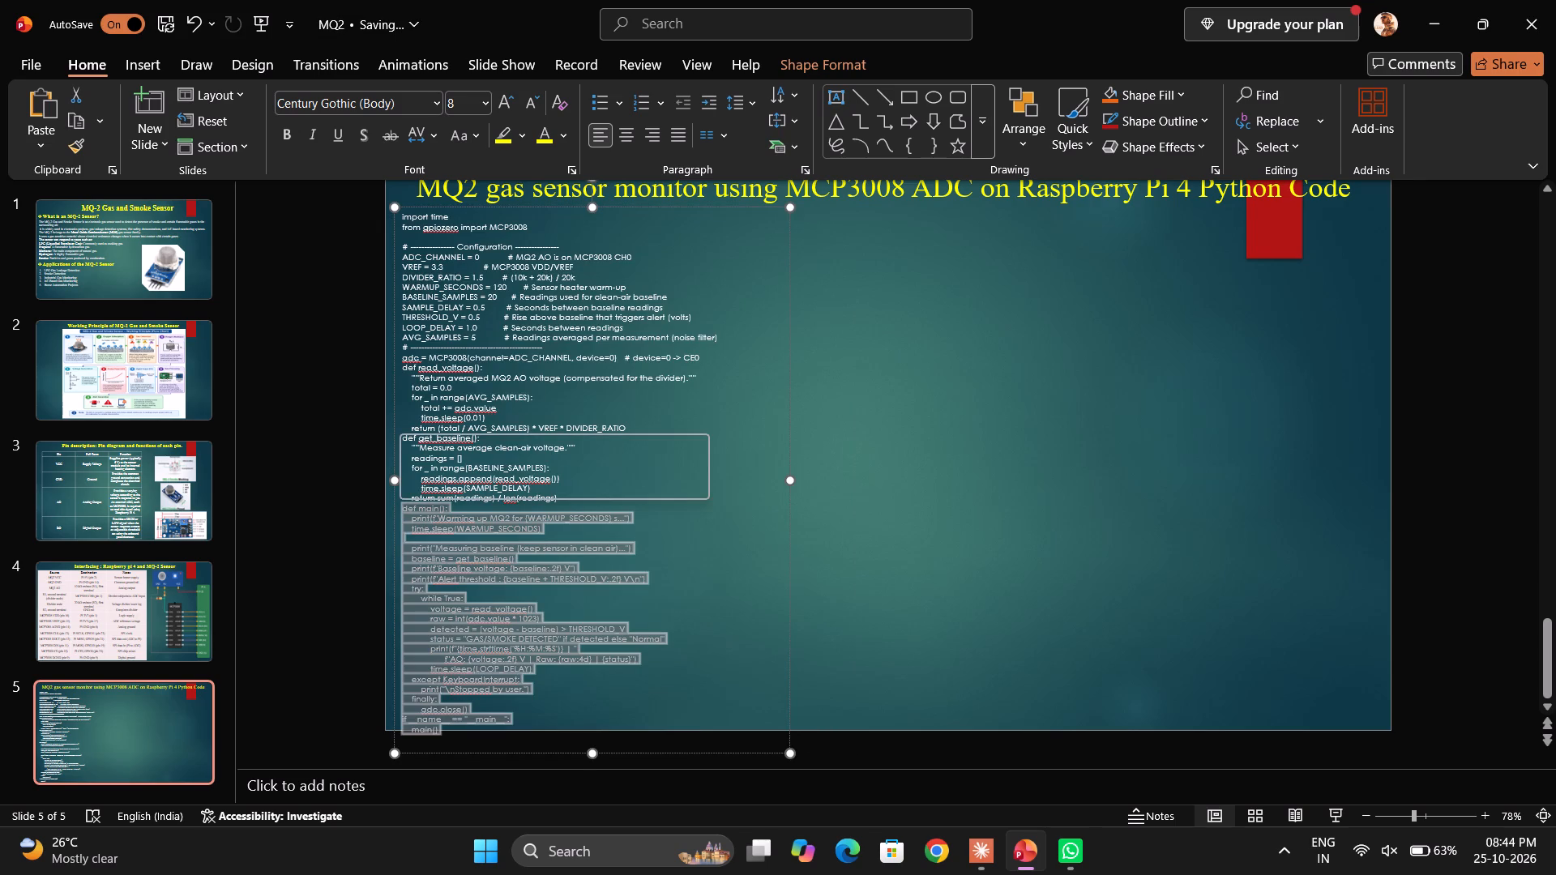
key("ctrl+c")
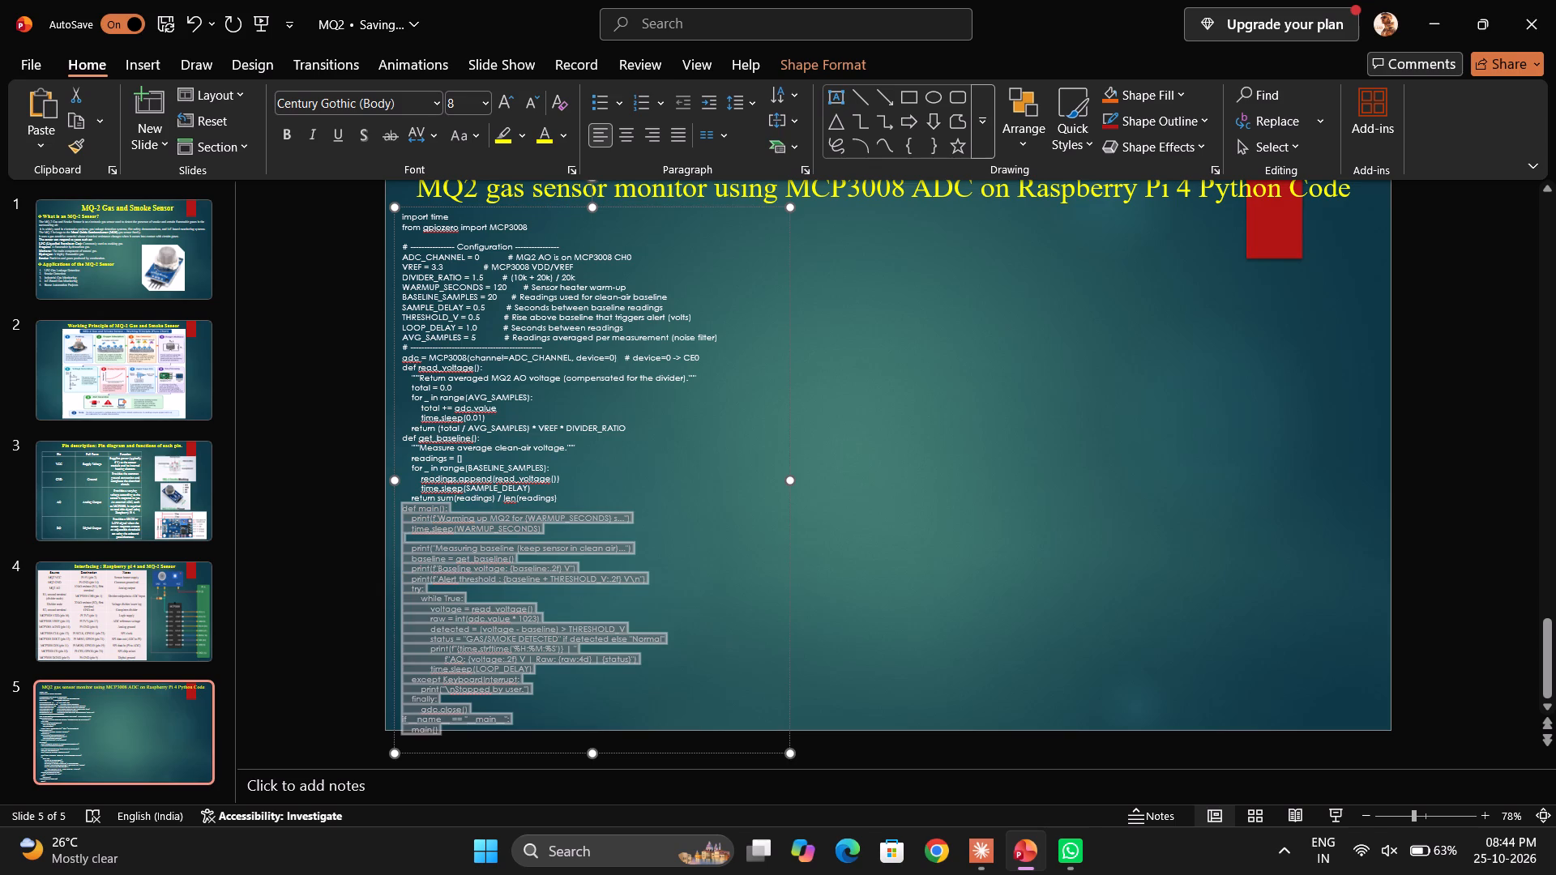
key("BackSpace")
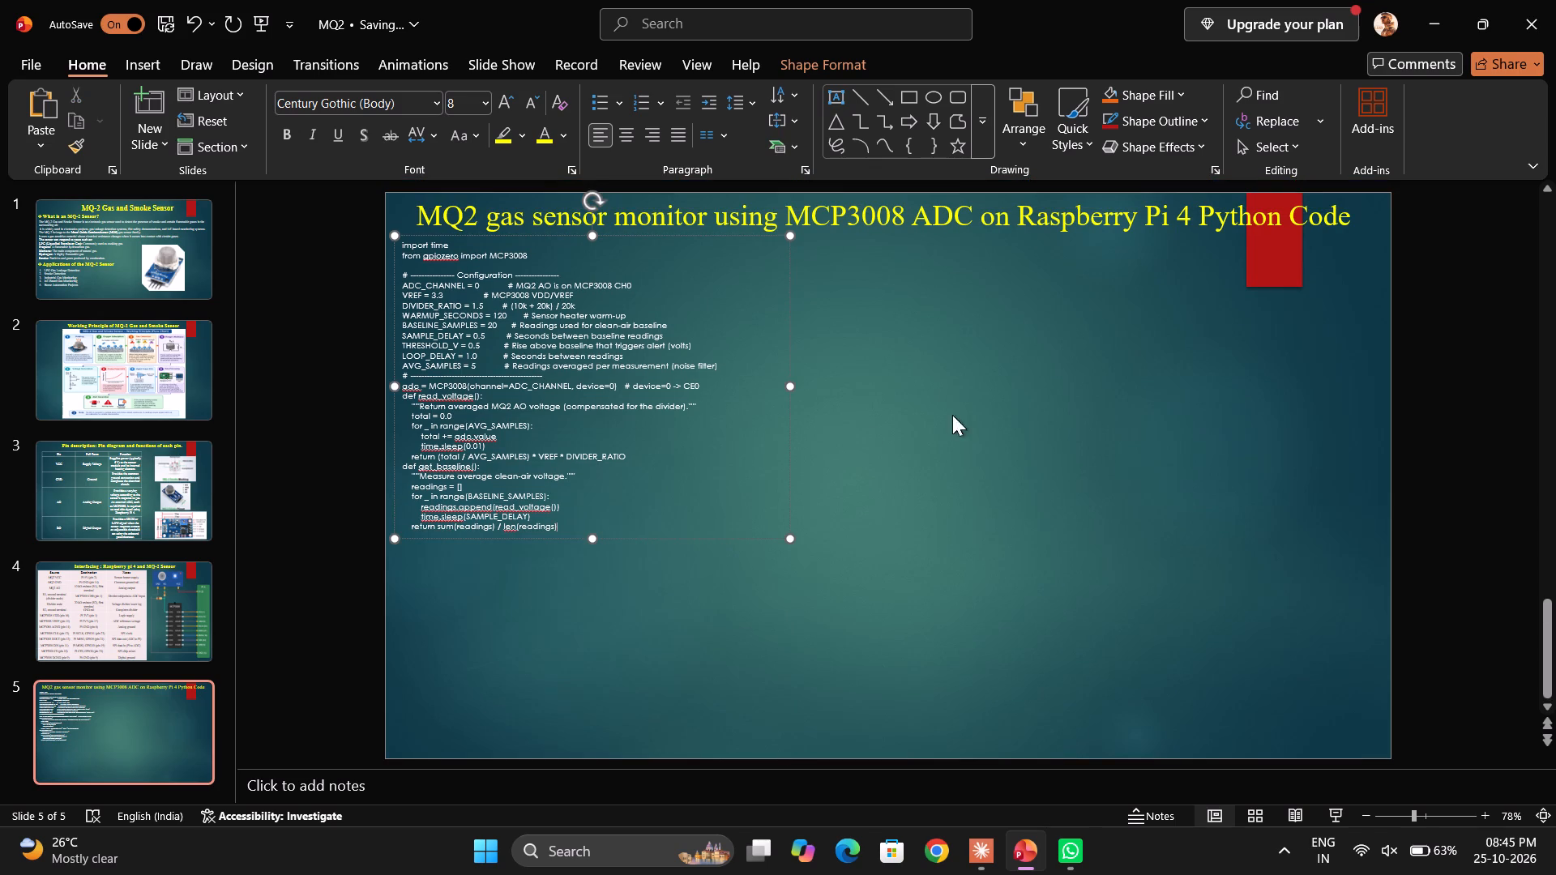
left_click(1116, 357)
key("ctrl+v")
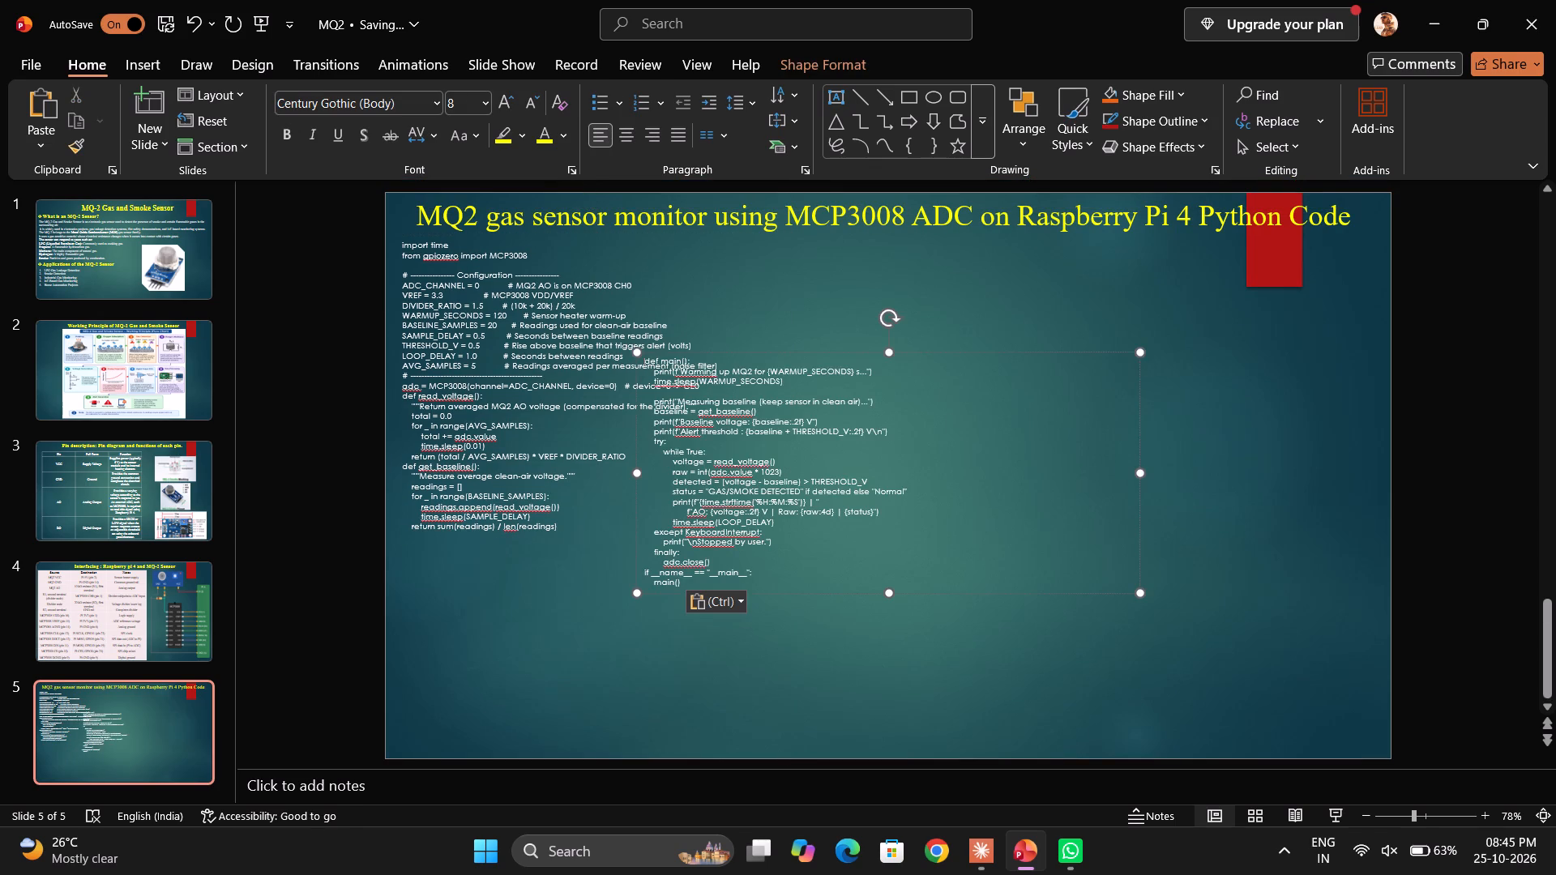
Narrow the def main() text box and place it beneath the heading, beside the first code box with tops aligned.
left_click_drag(1141, 470, 949, 472)
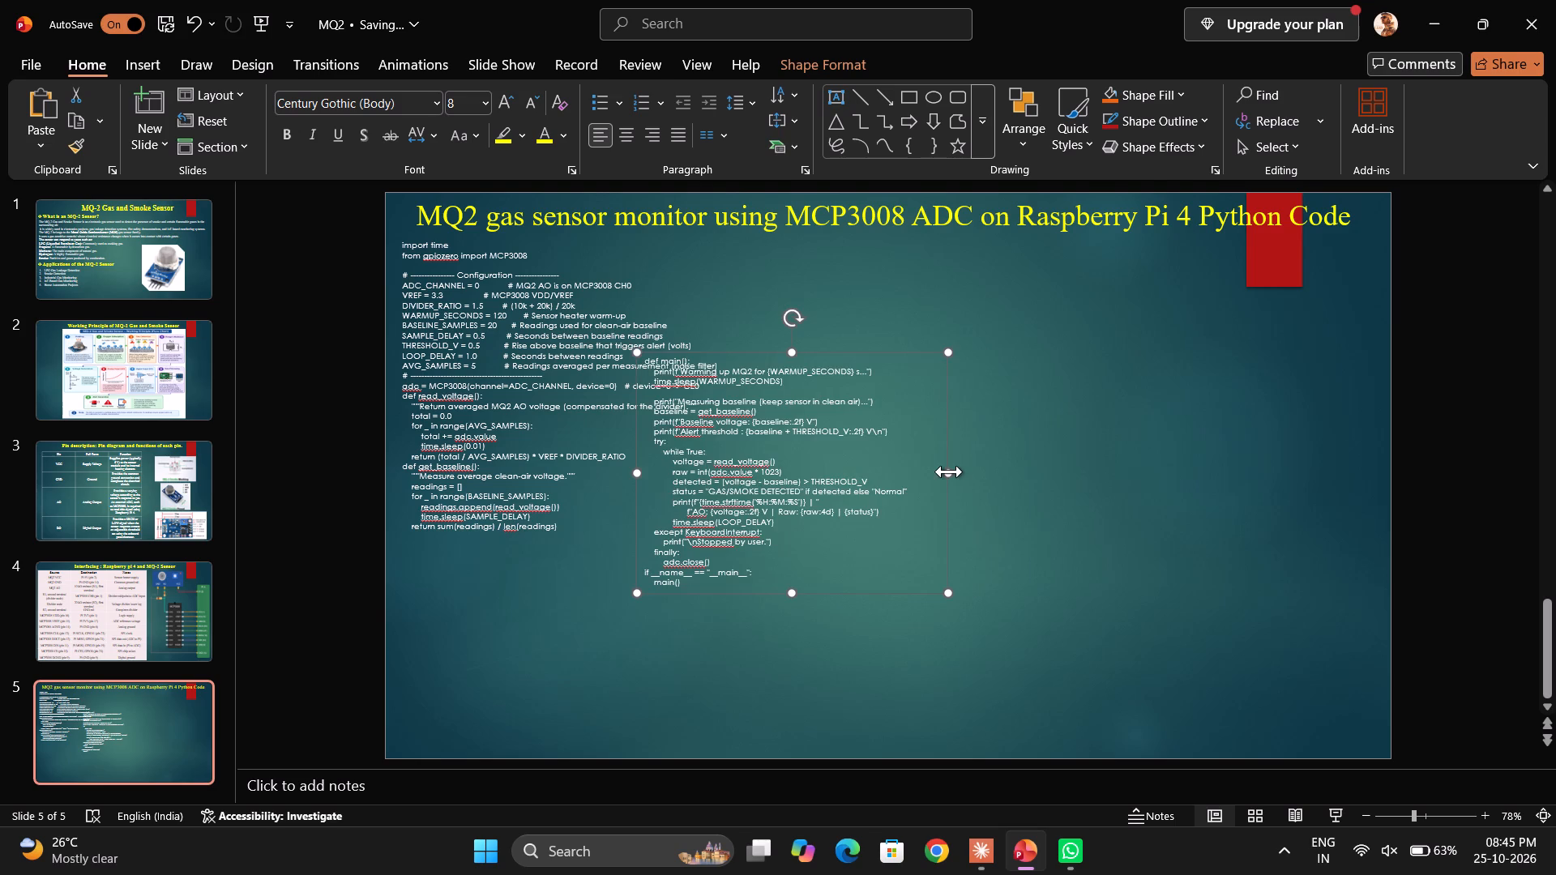
left_click_drag(869, 349, 979, 275)
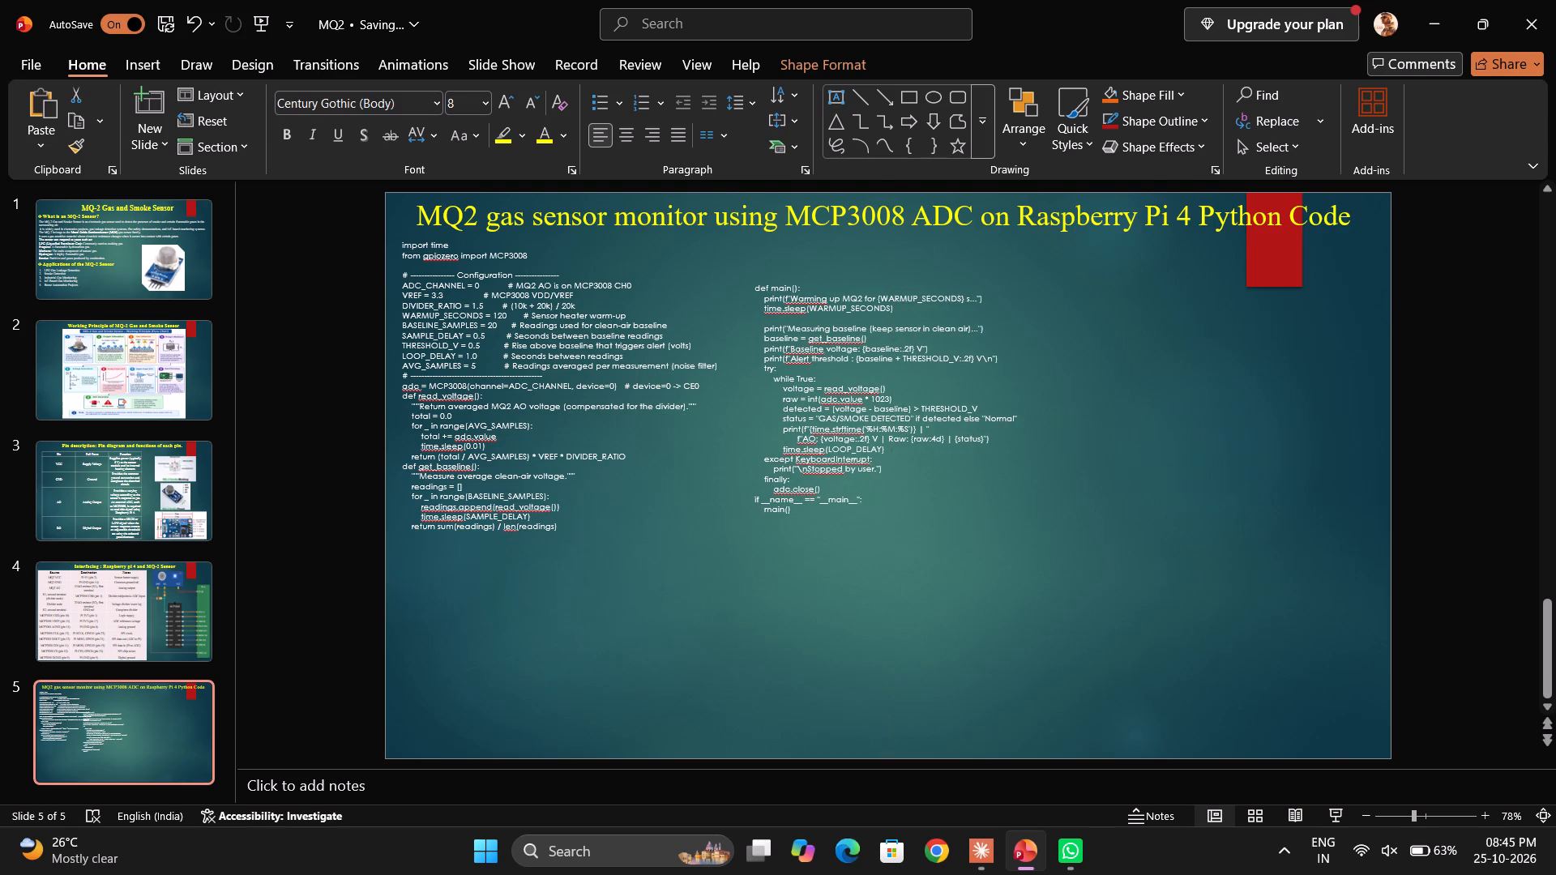
left_click_drag(979, 275, 979, 235)
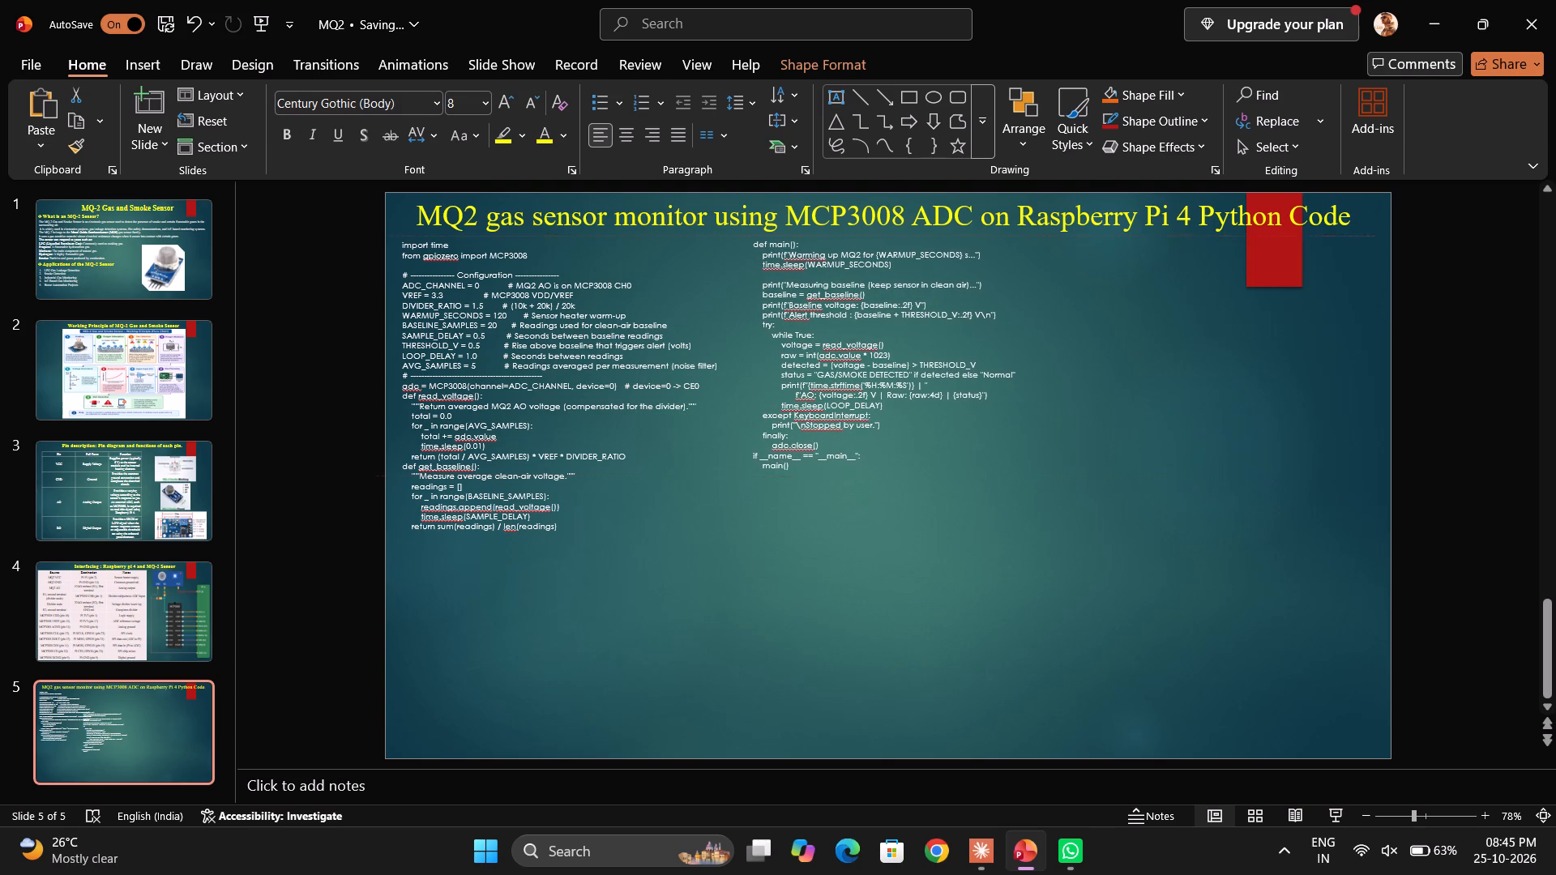
left_click_drag(979, 235, 995, 238)
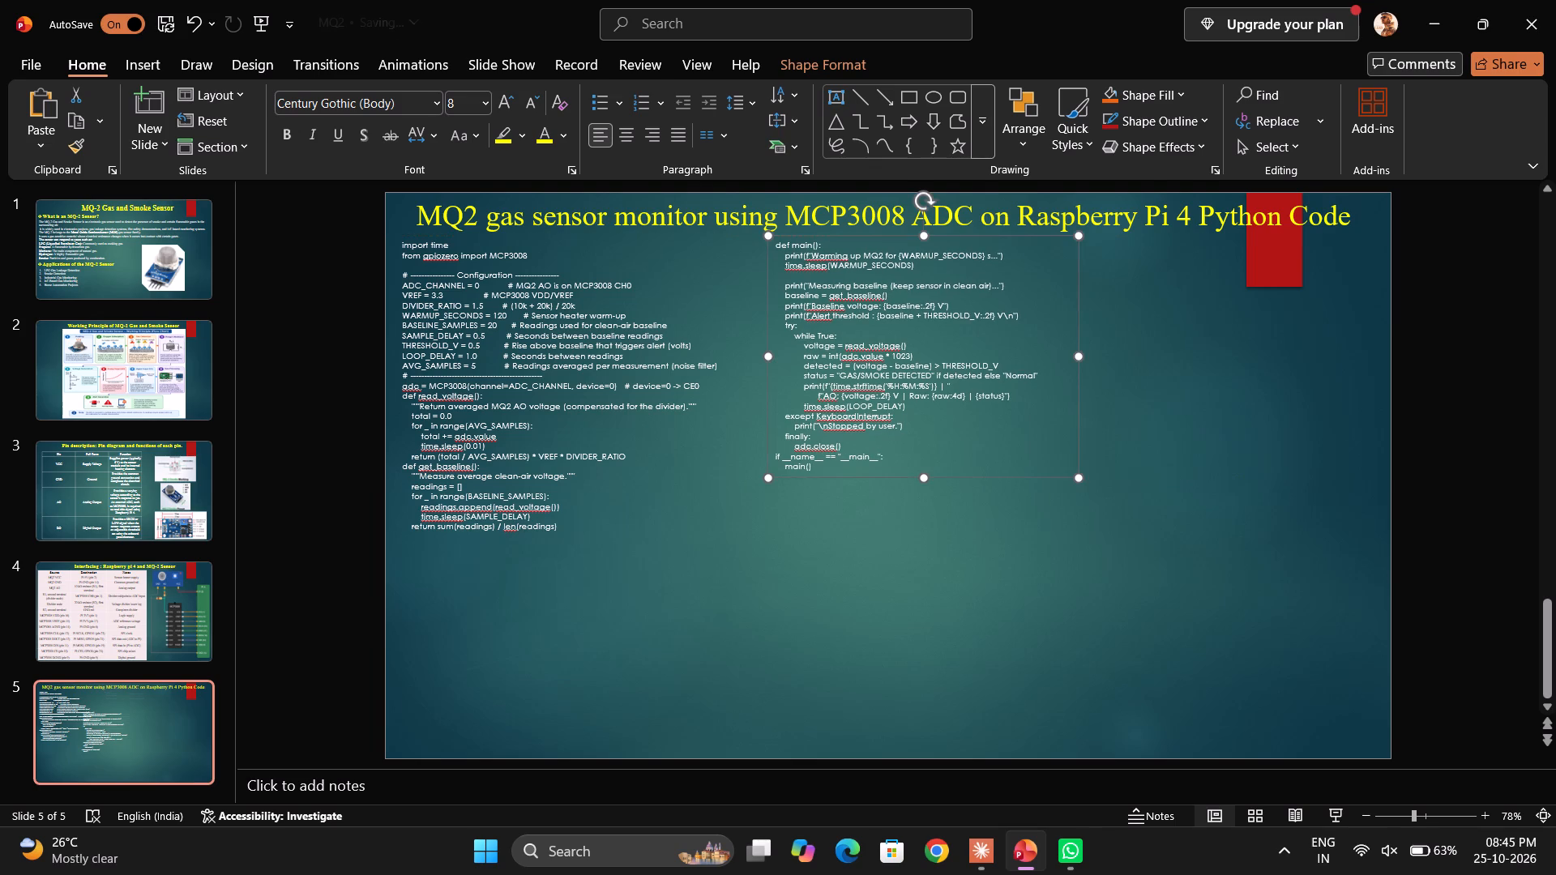
Set the font size of all the code in the first text box to 11.
left_click(605, 376)
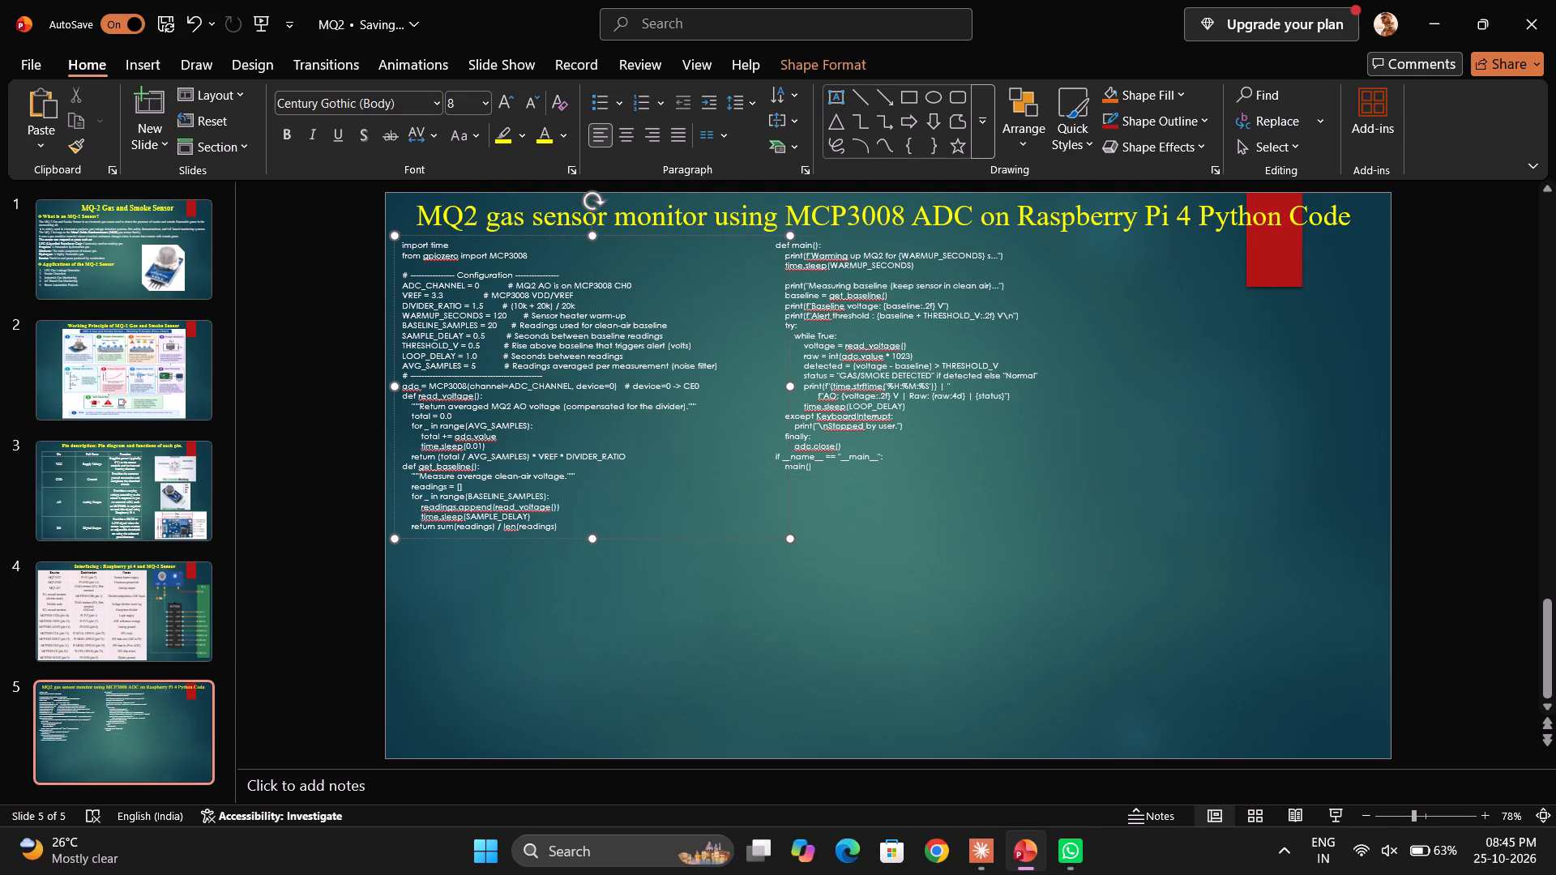
key("ctrl+a")
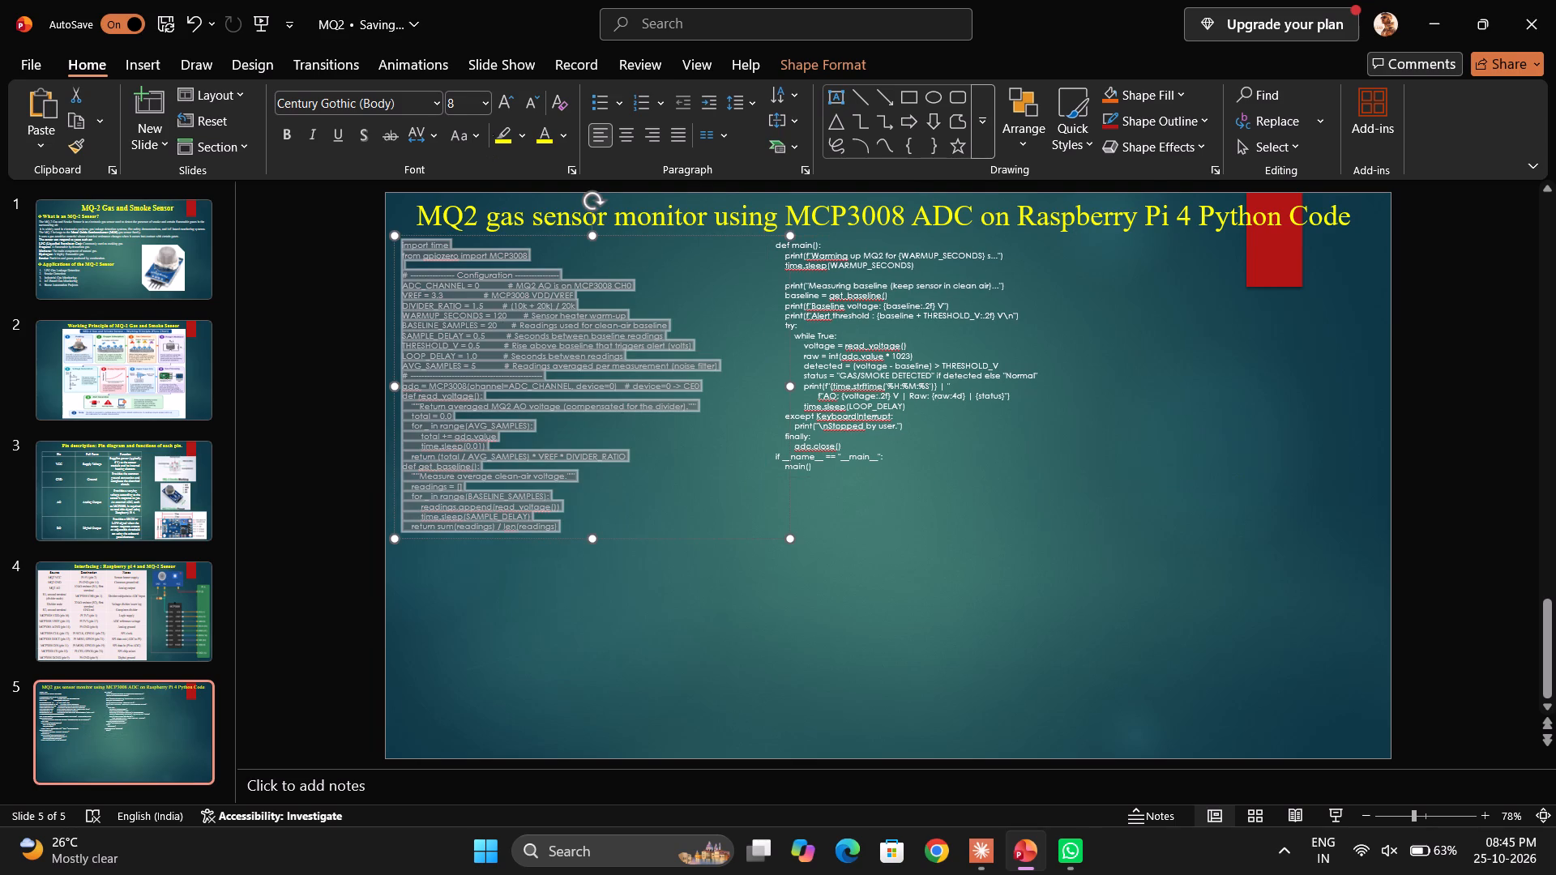
left_click(486, 108)
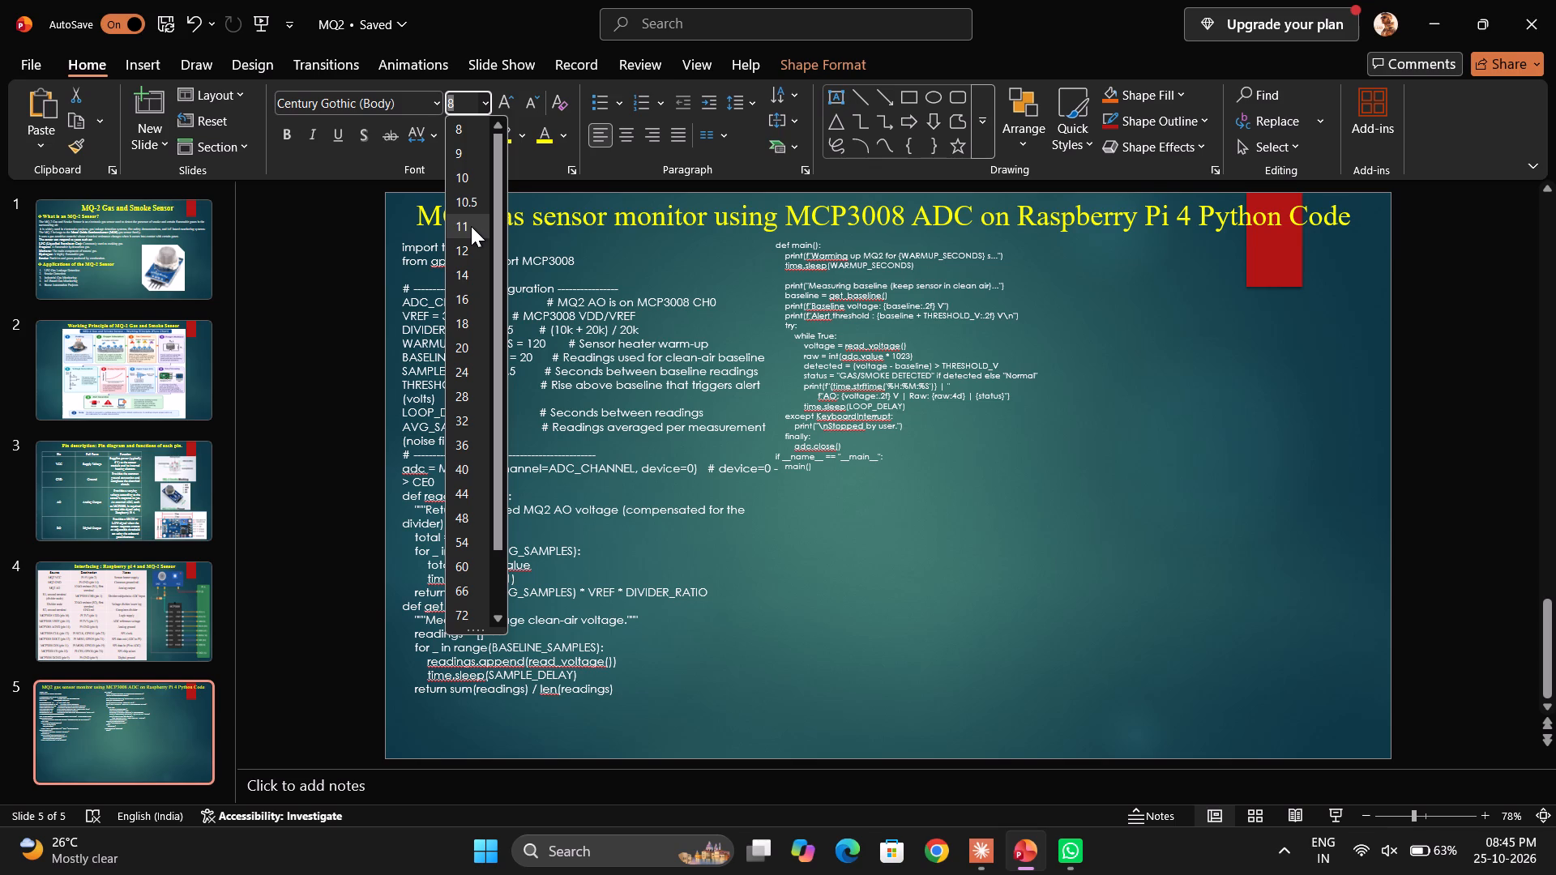
left_click(471, 226)
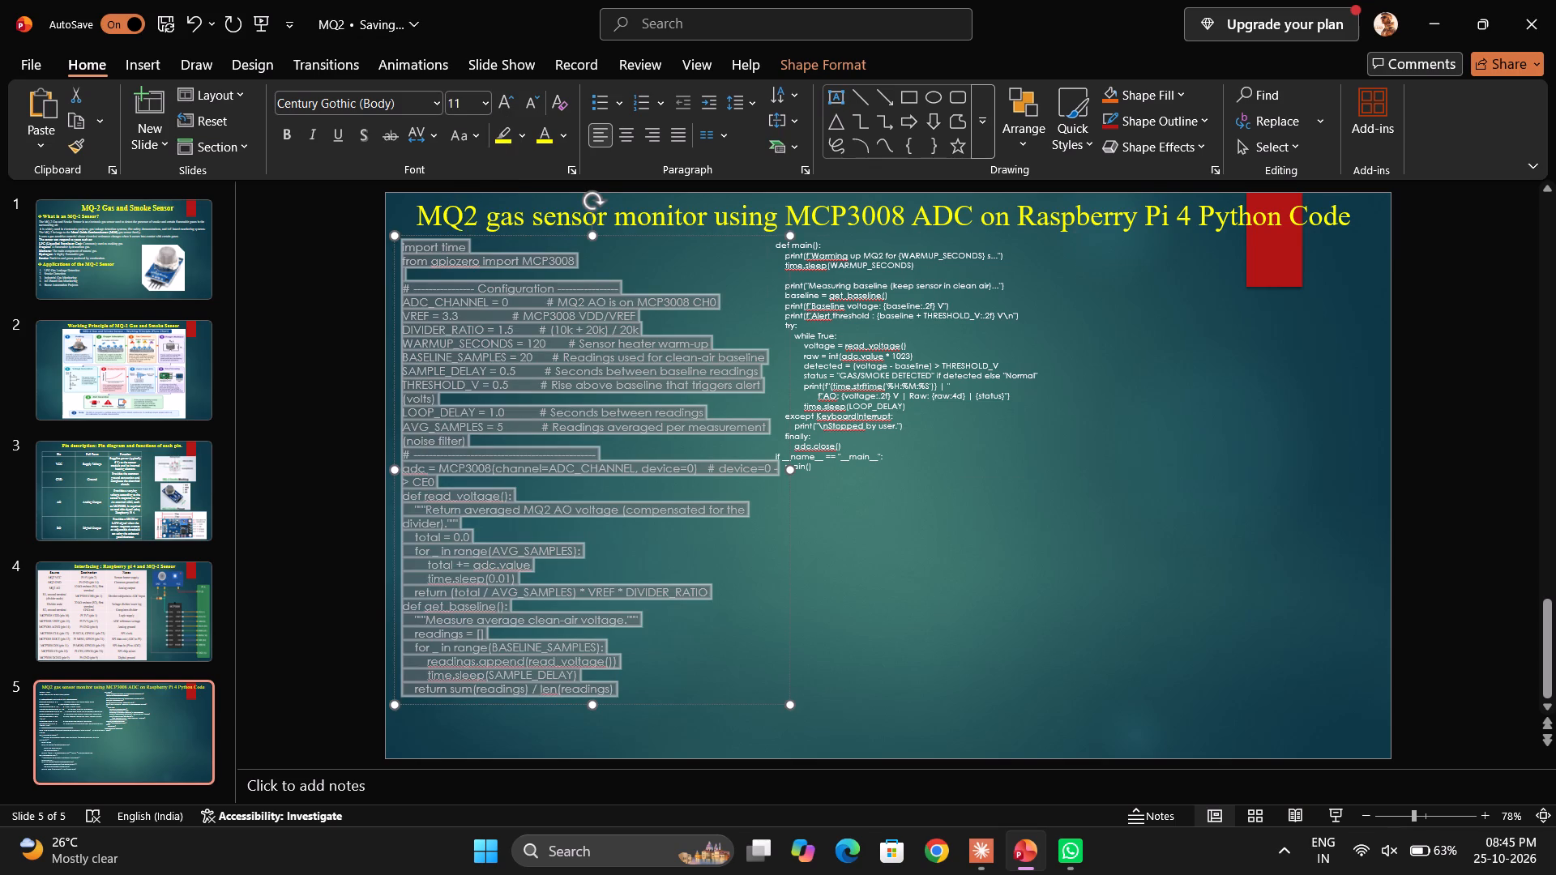
Move the def main() text box farther from the first code box, leaving a clear gap between them with their tops aligned.
left_click(879, 406)
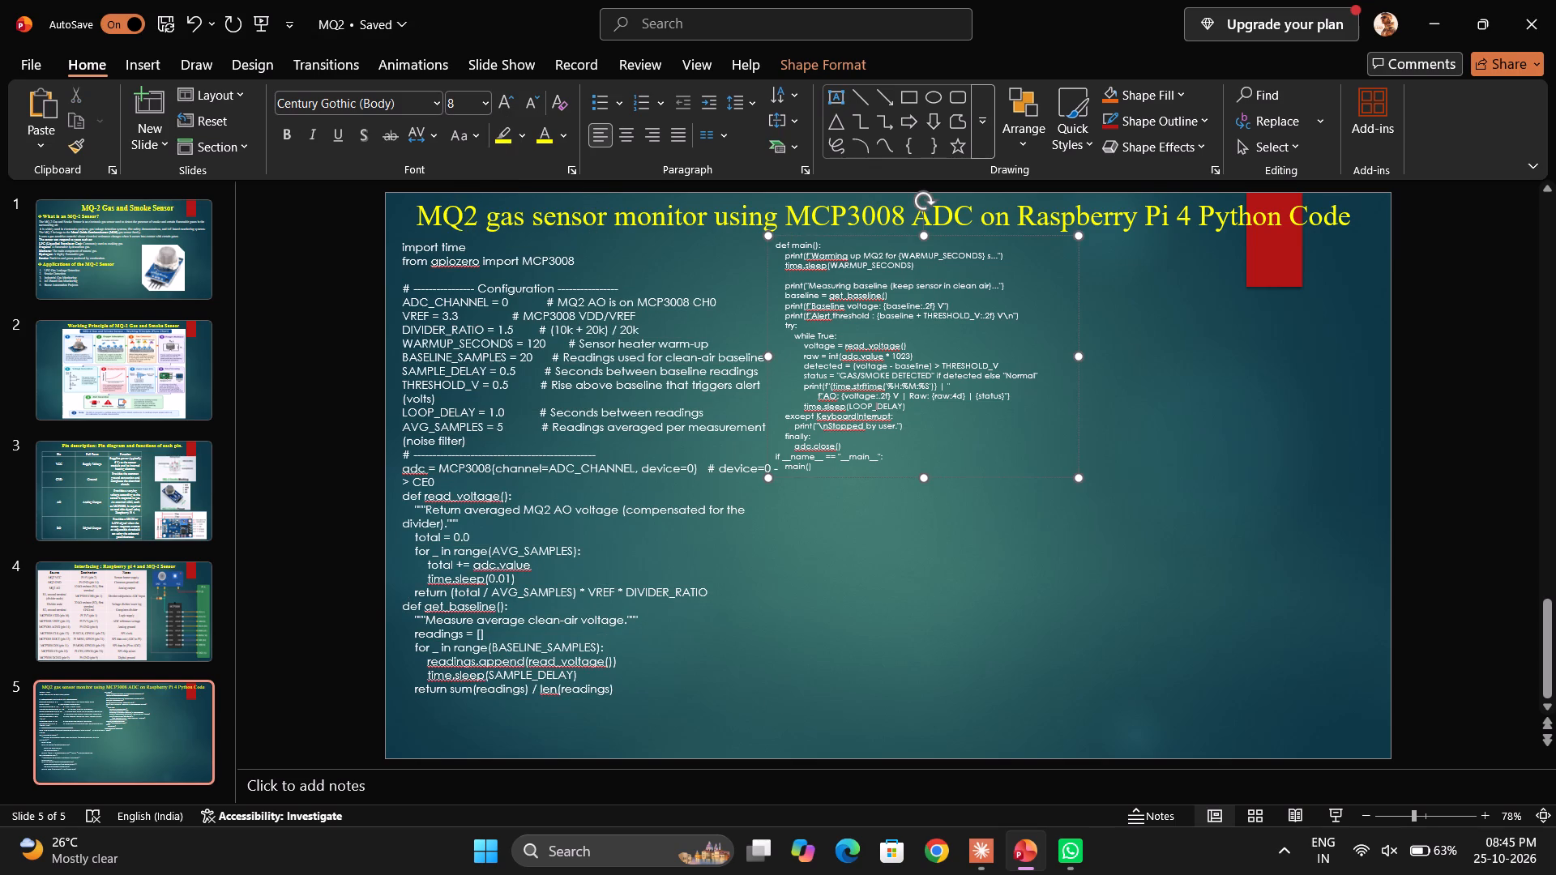
left_click_drag(968, 478, 986, 488)
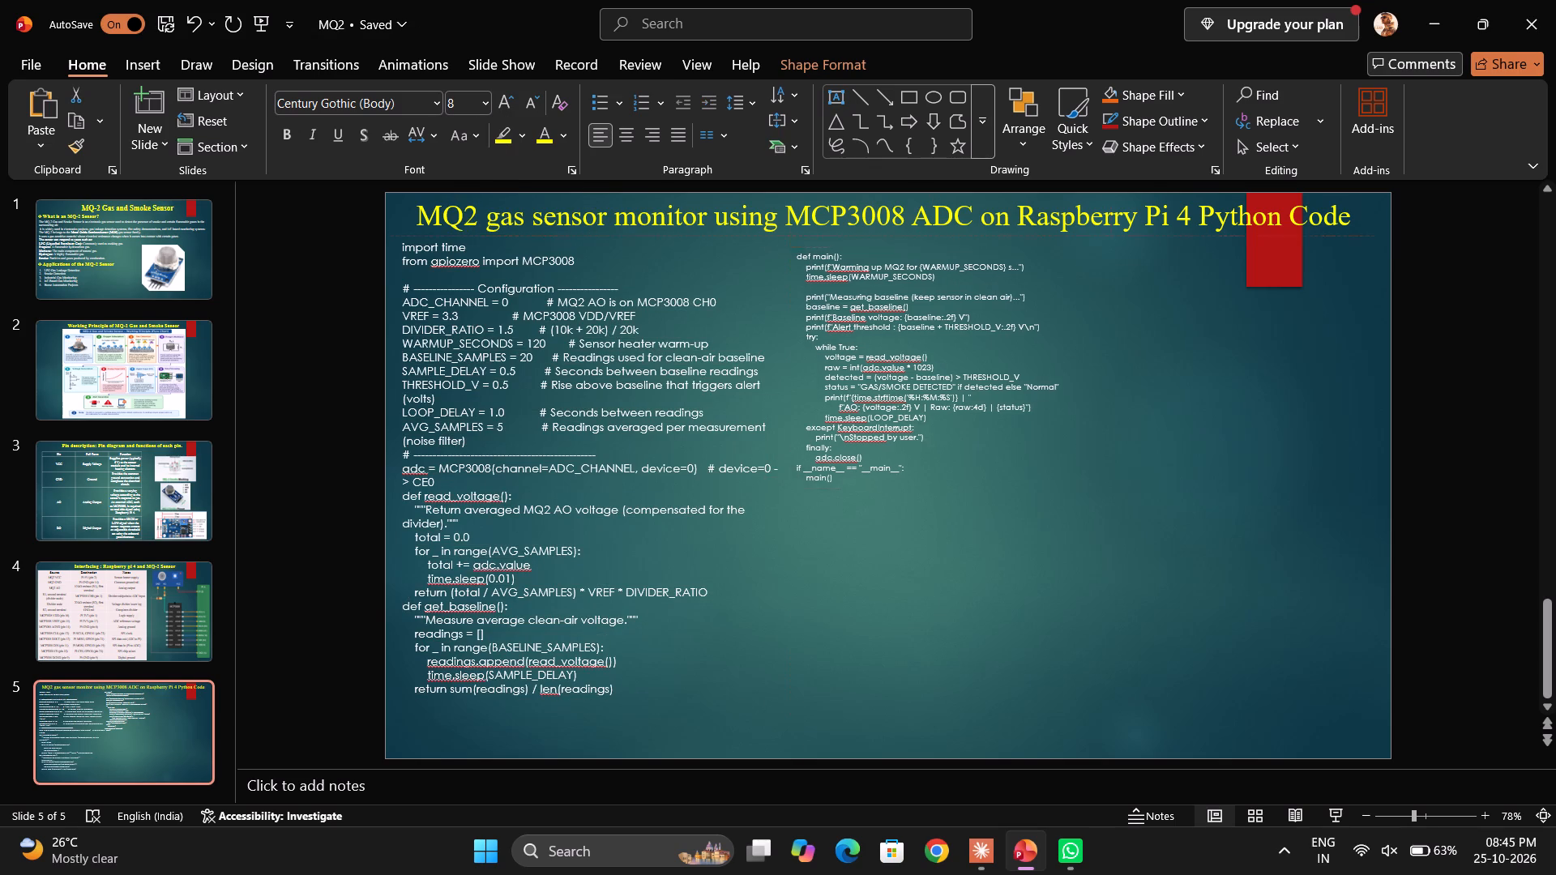
left_click_drag(986, 488, 1028, 490)
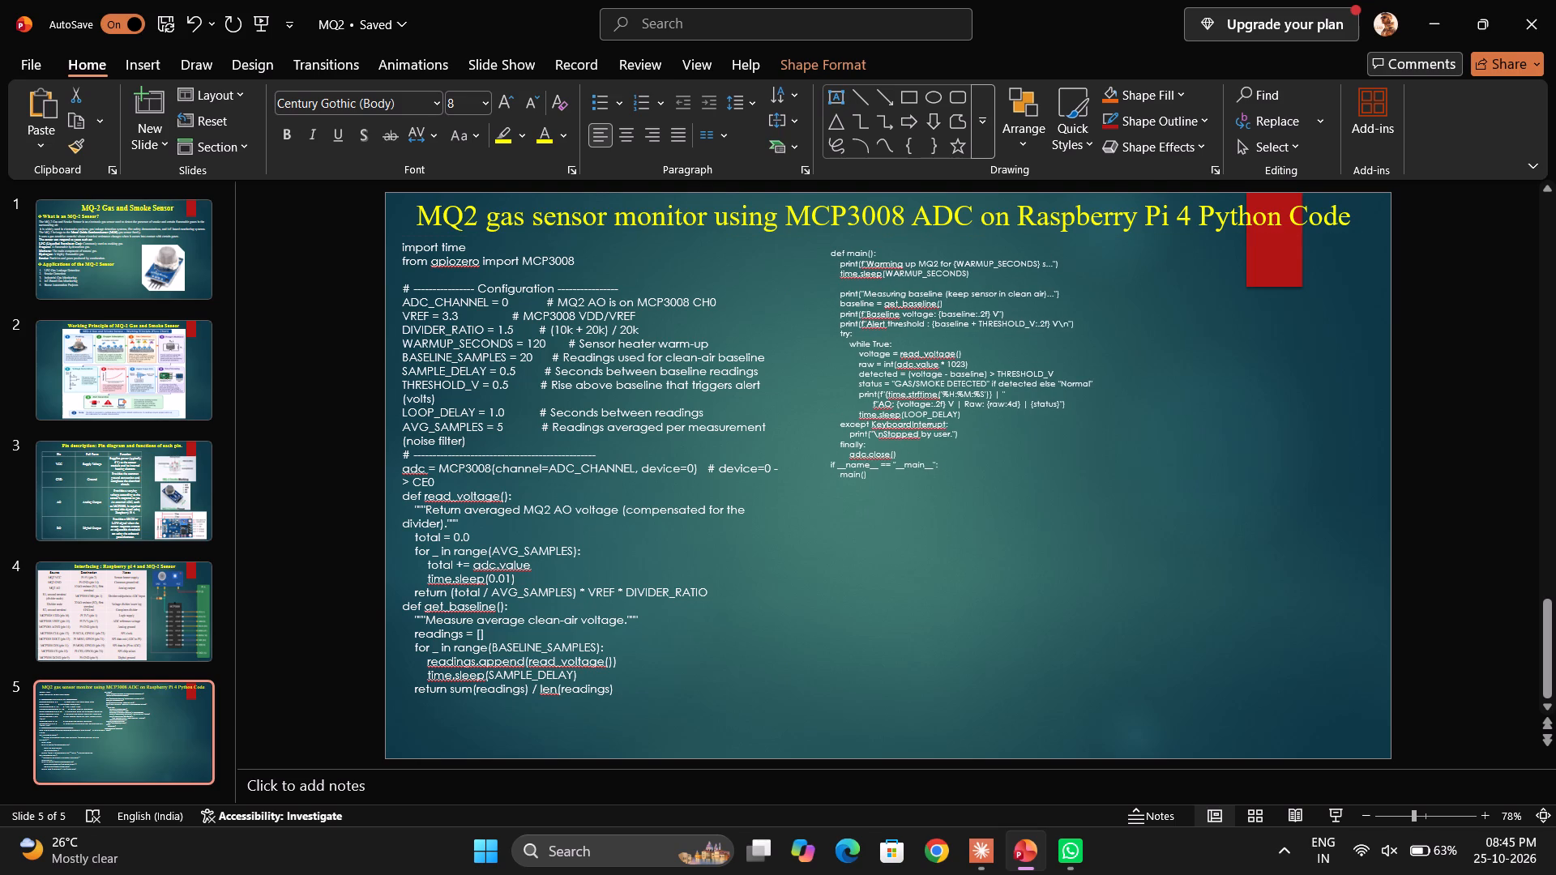
left_click_drag(1028, 490, 1021, 485)
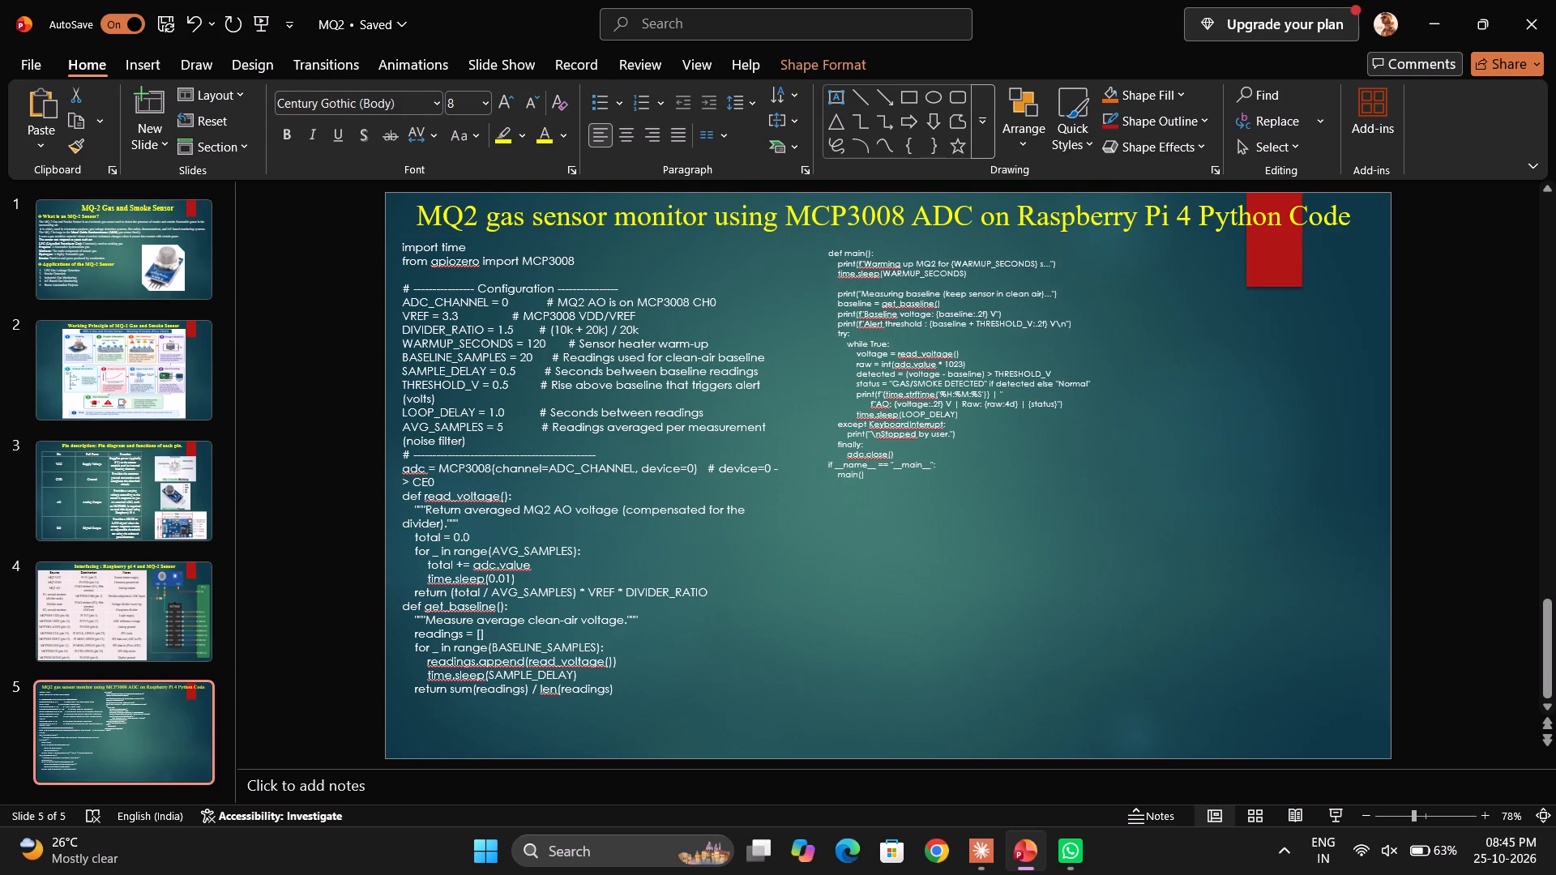
left_click_drag(1021, 485, 1021, 480)
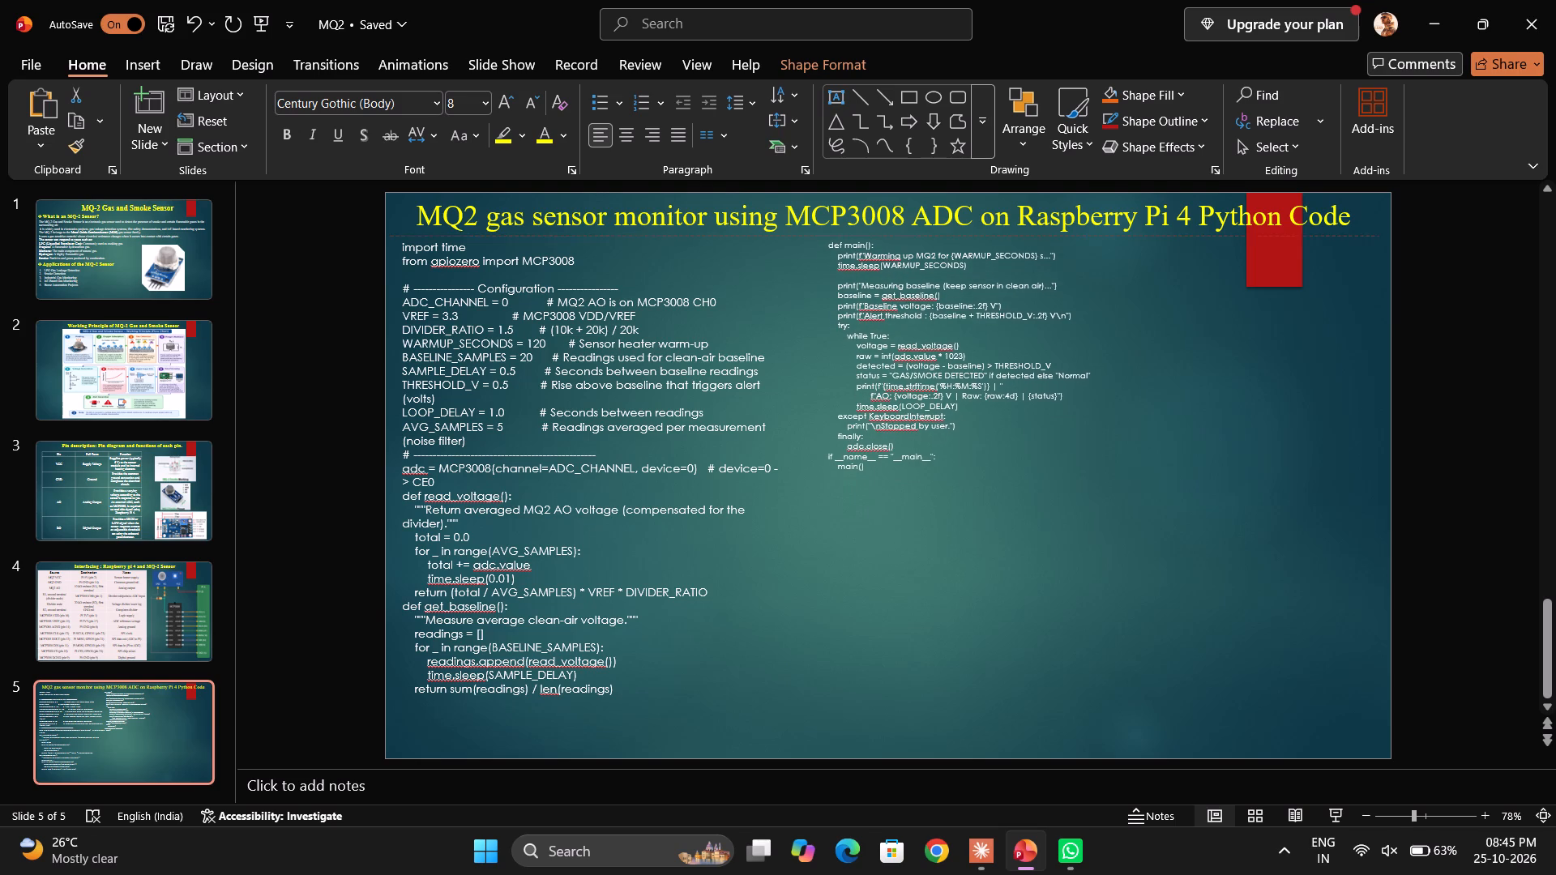
left_click_drag(1021, 480, 1020, 481)
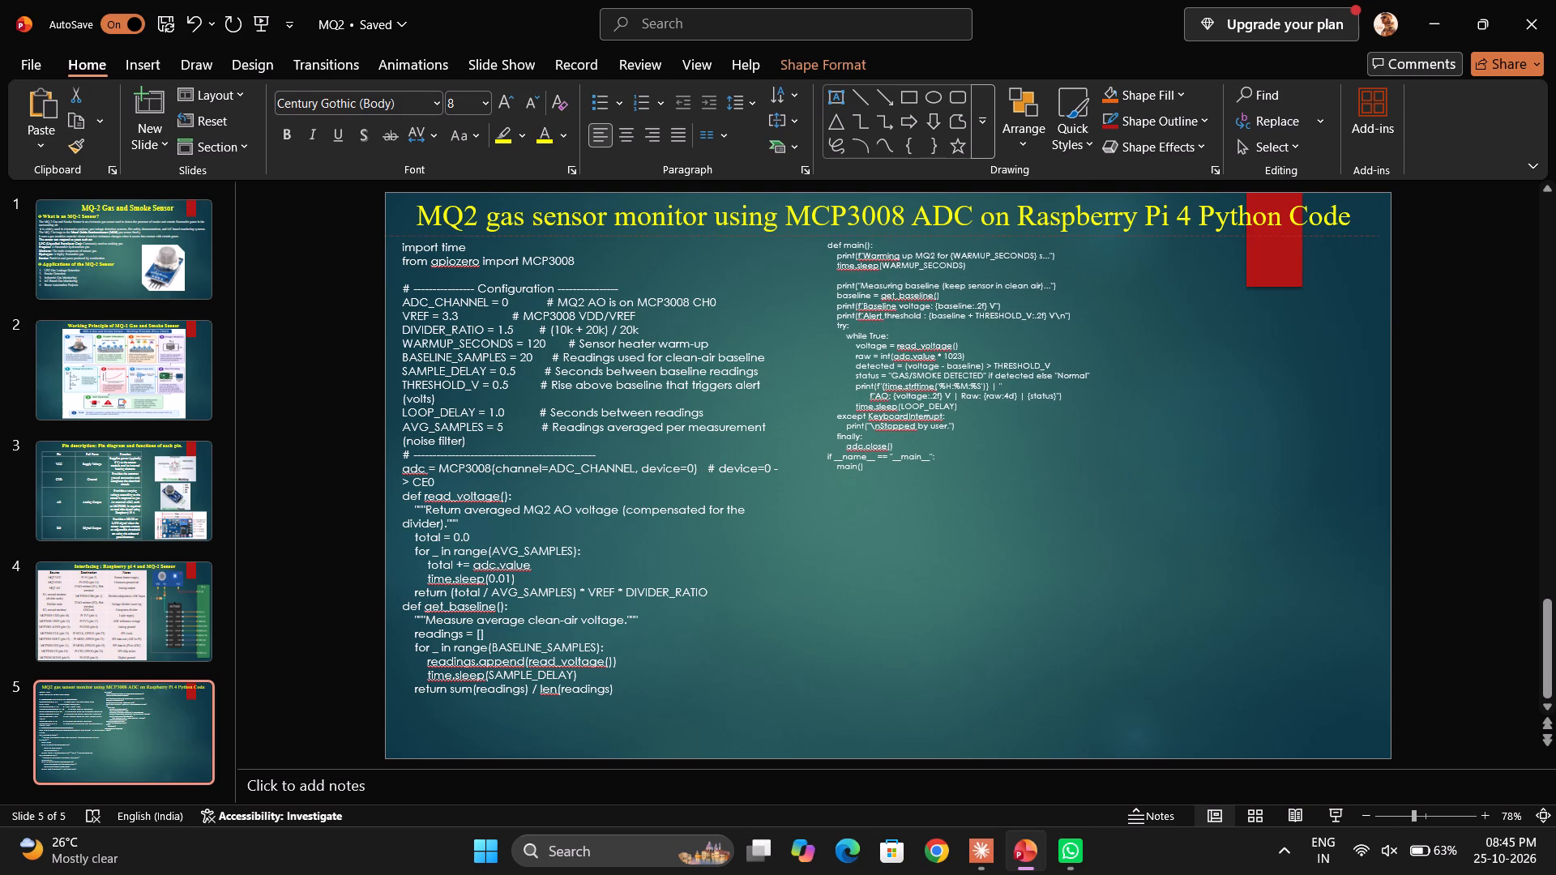
left_click_drag(1020, 481, 1020, 482)
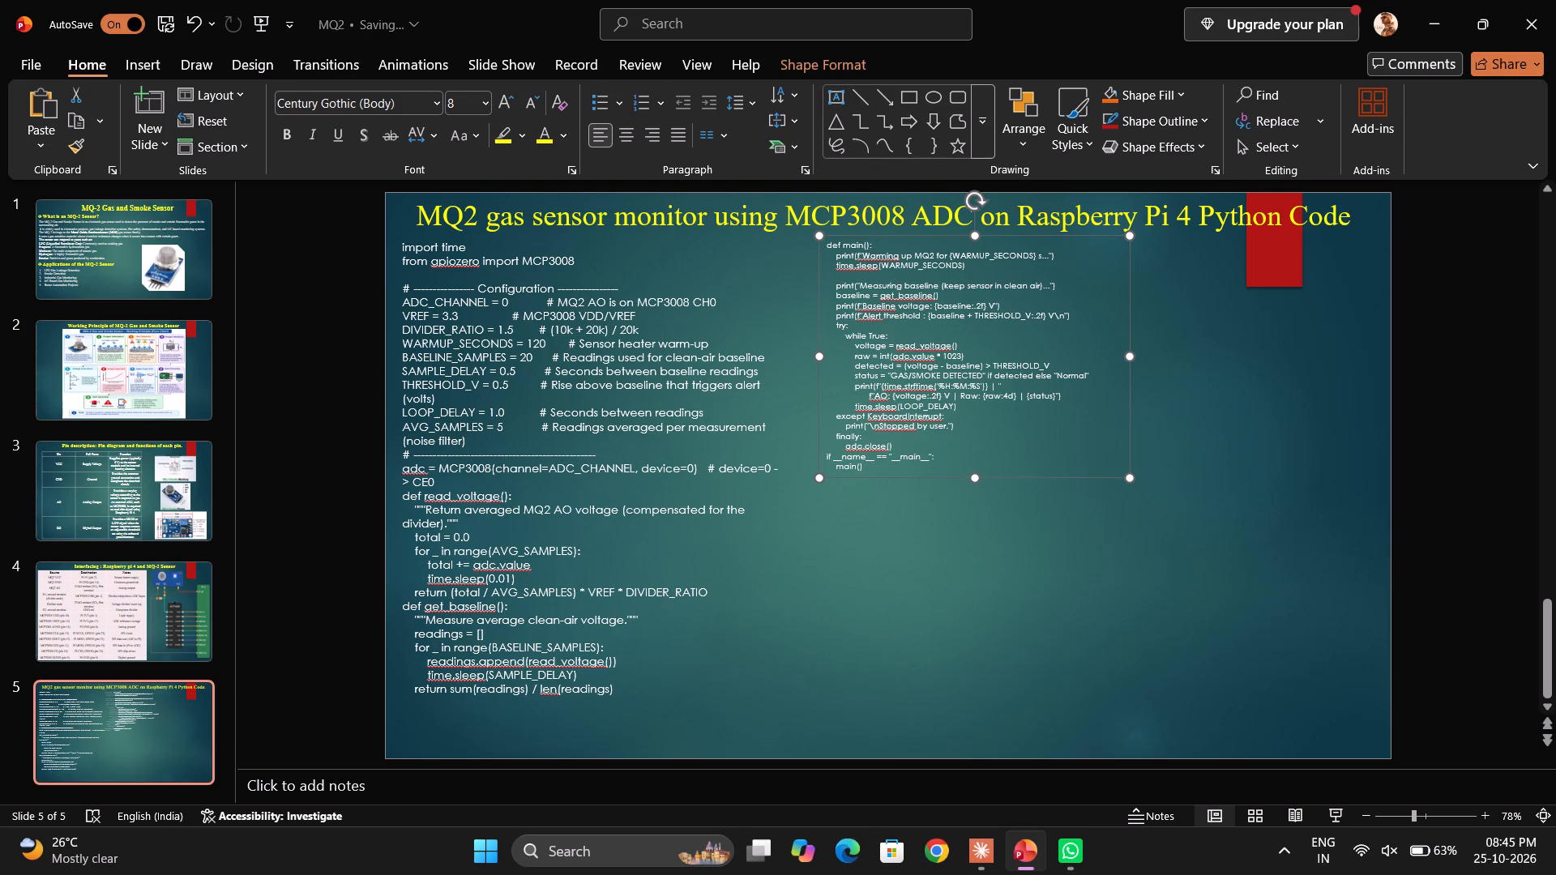
Set all the code in the def main() text box to Times New Roman, size 11.
left_click(996, 404)
key("ctrl+a")
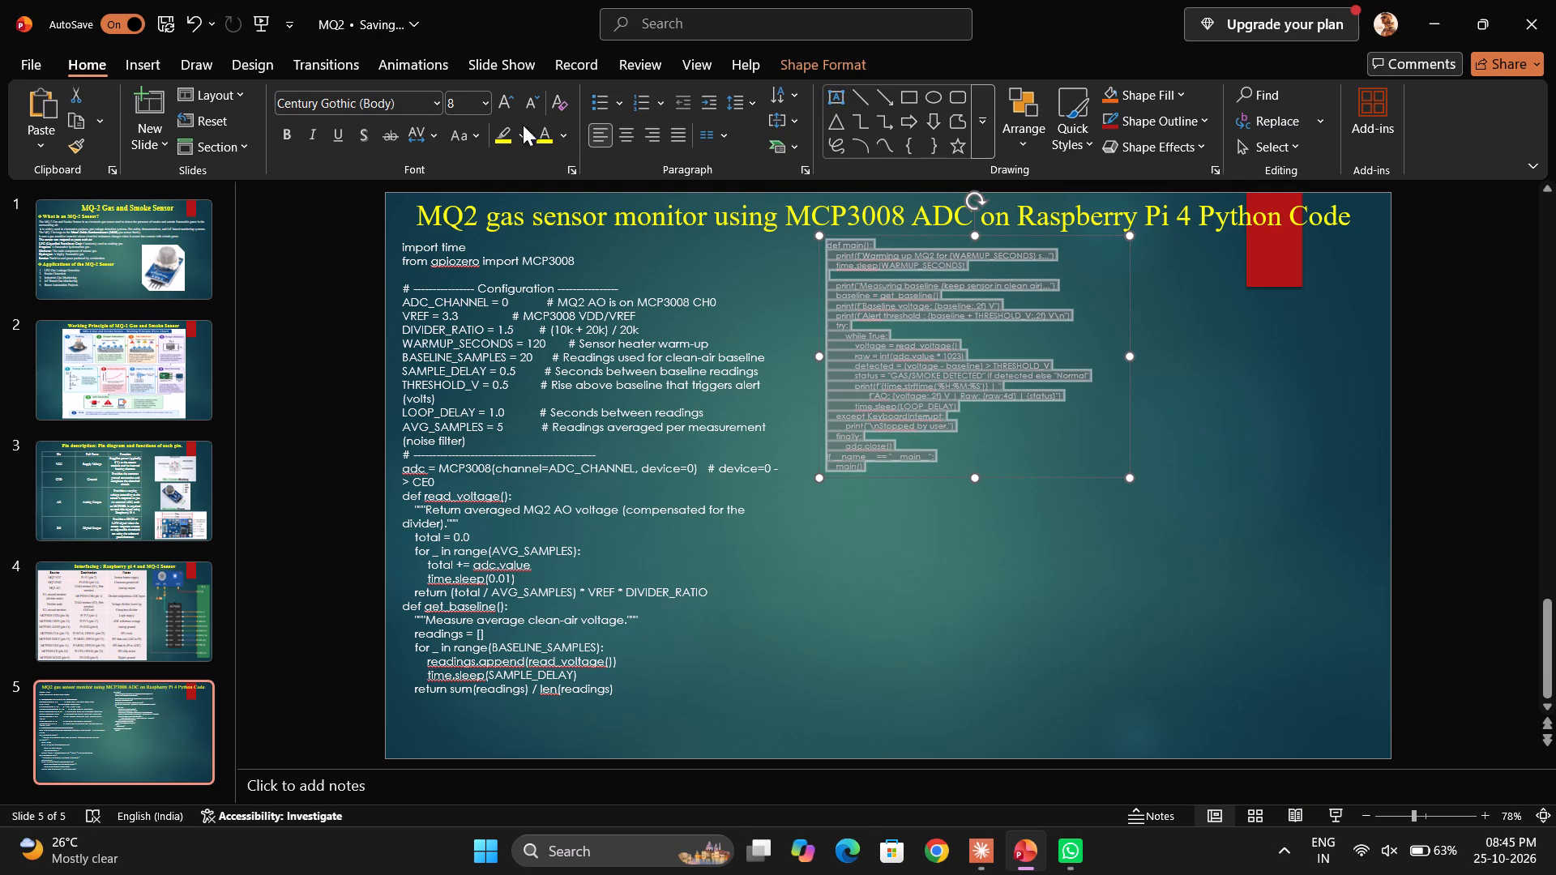
left_click(466, 113)
left_click(460, 104)
type("11")
key("Return")
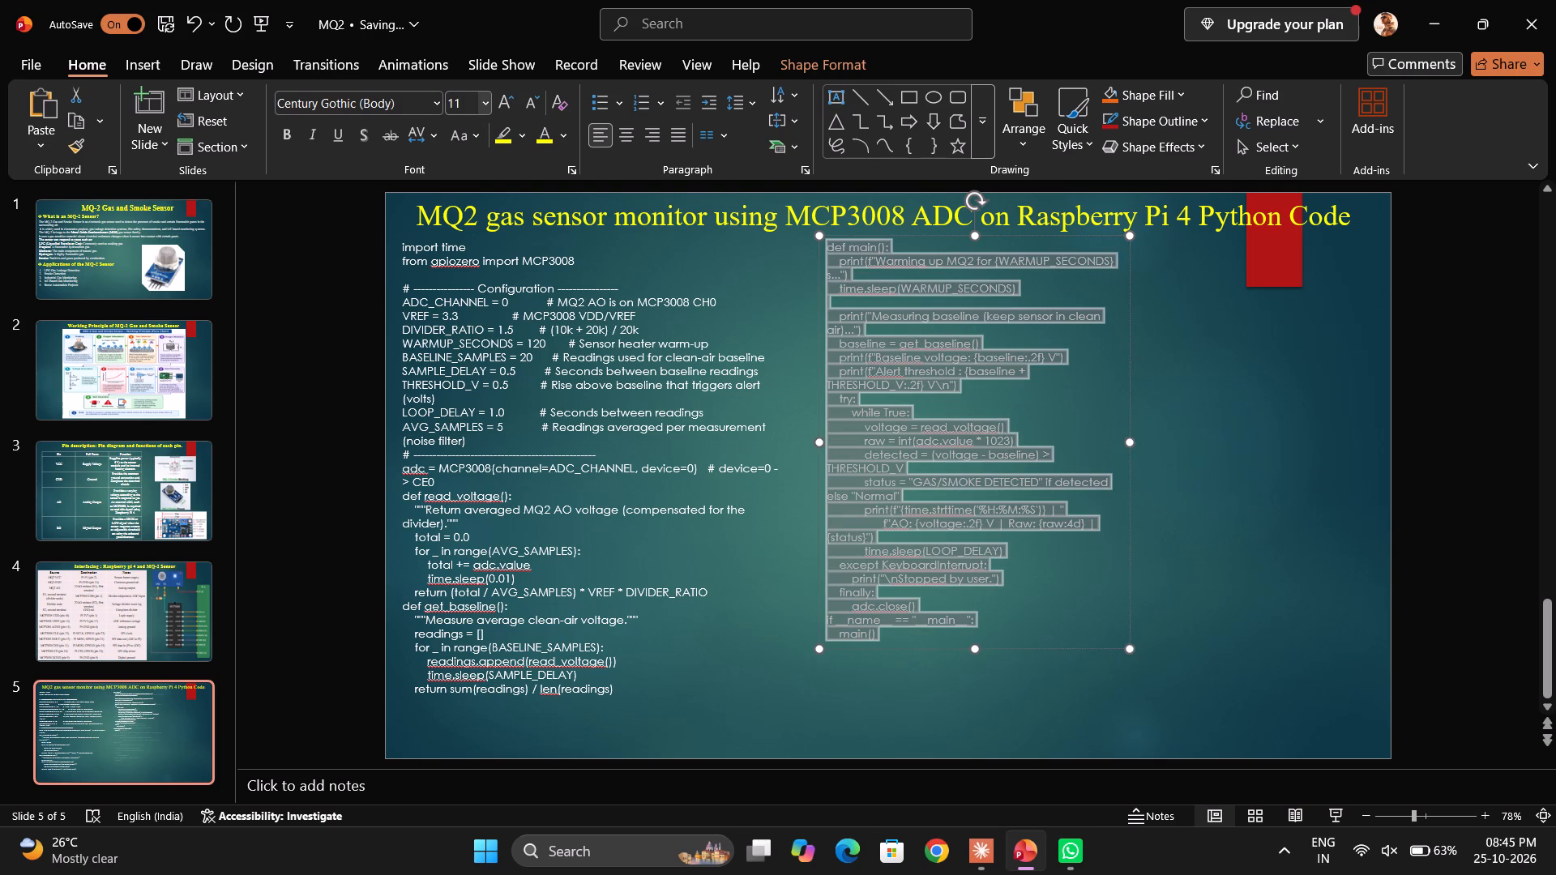
left_click(432, 109)
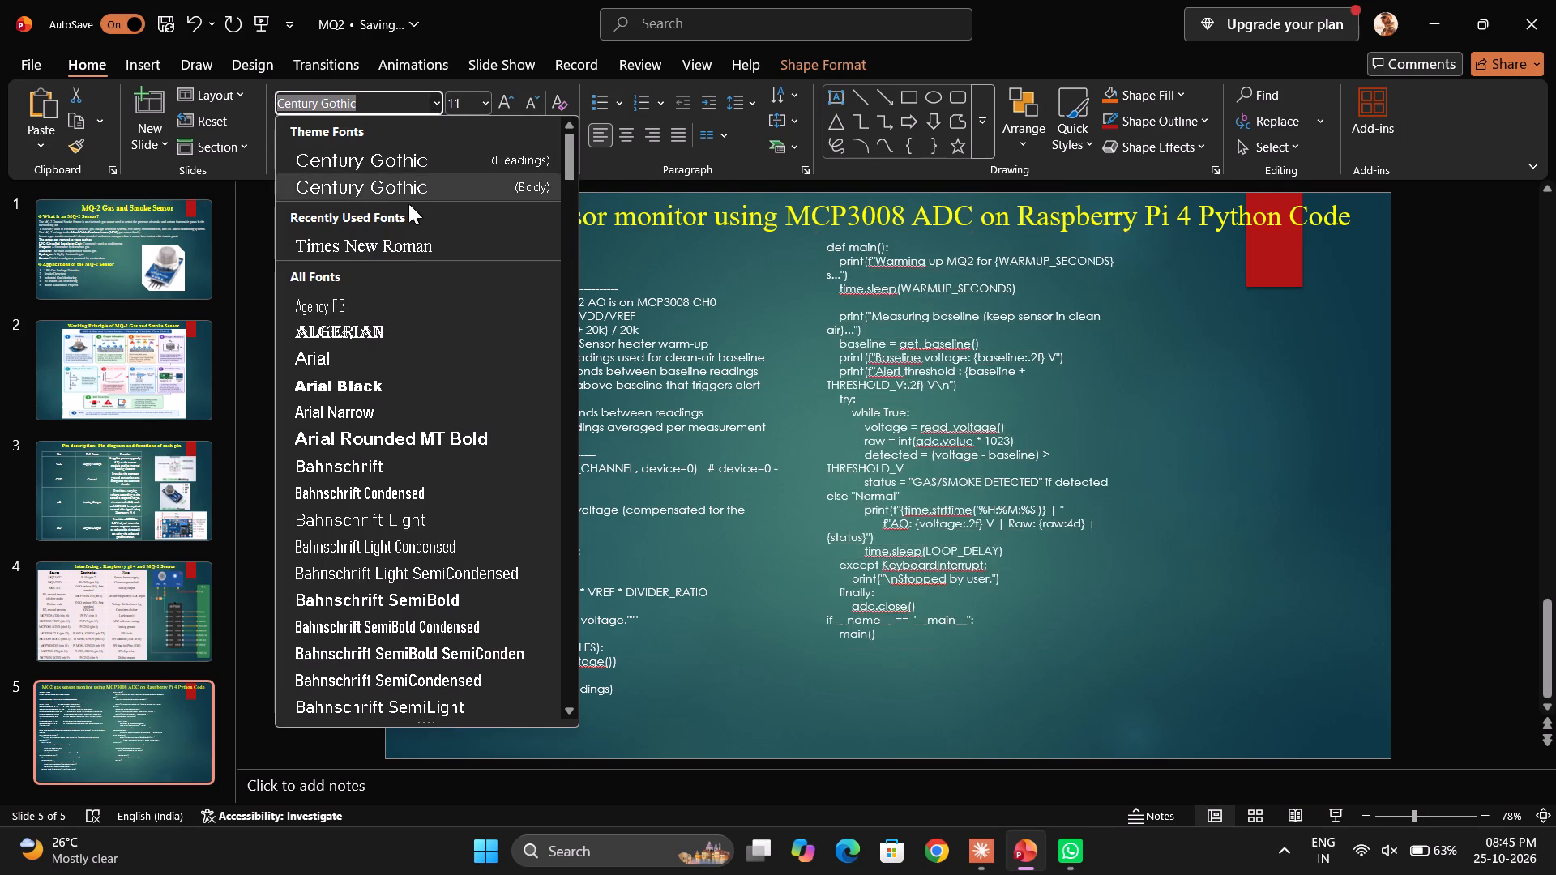
left_click(401, 251)
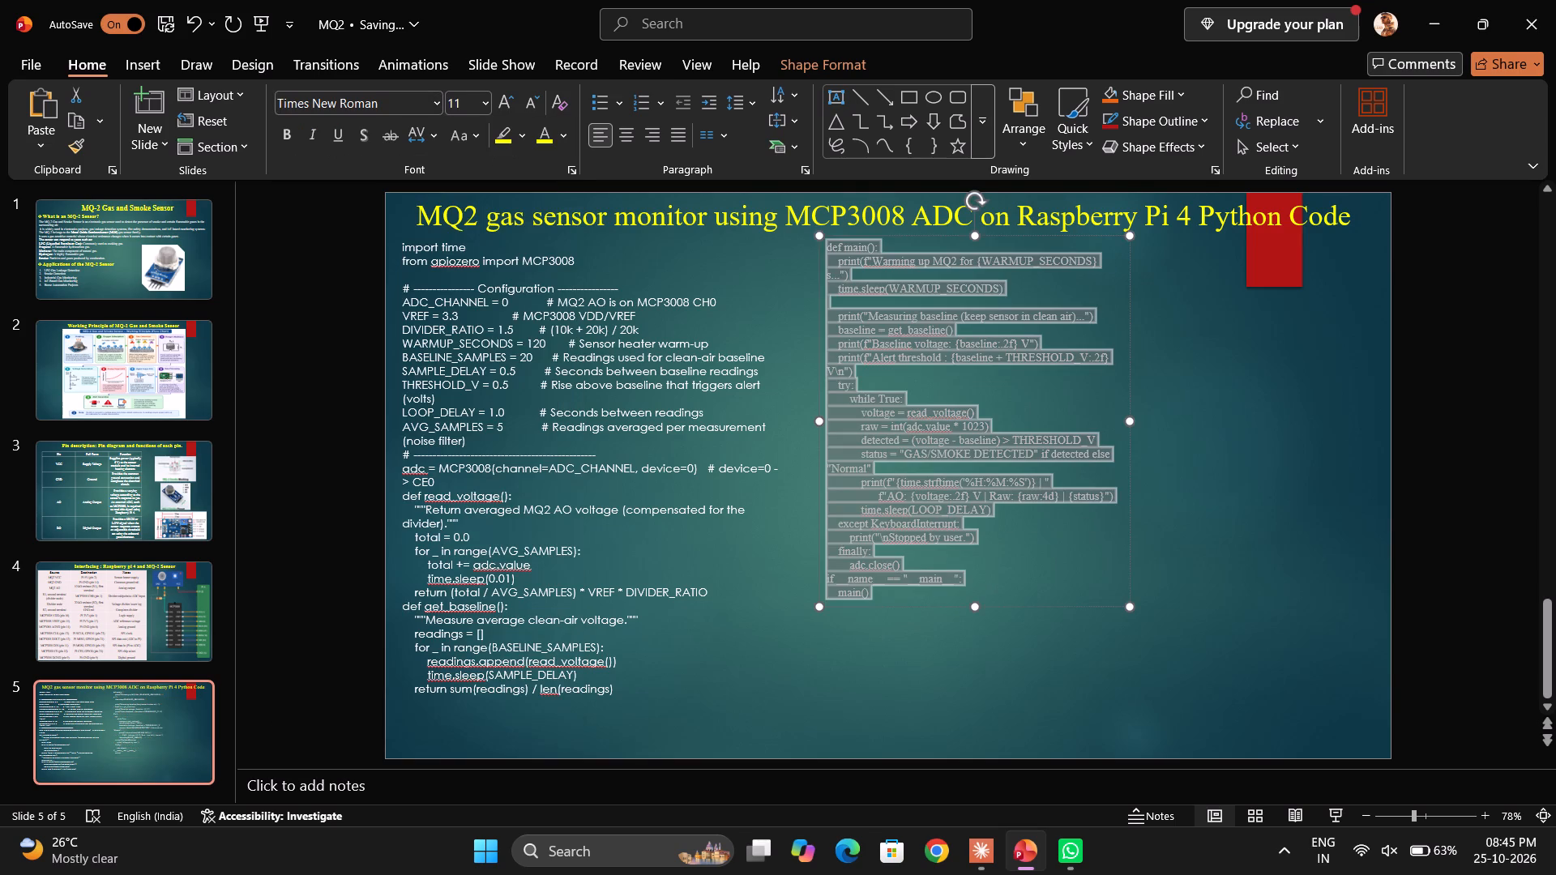
Format all the code in the first text box, starting at import time, as bold Times New Roman.
left_click(443, 301)
key("ctrl+a")
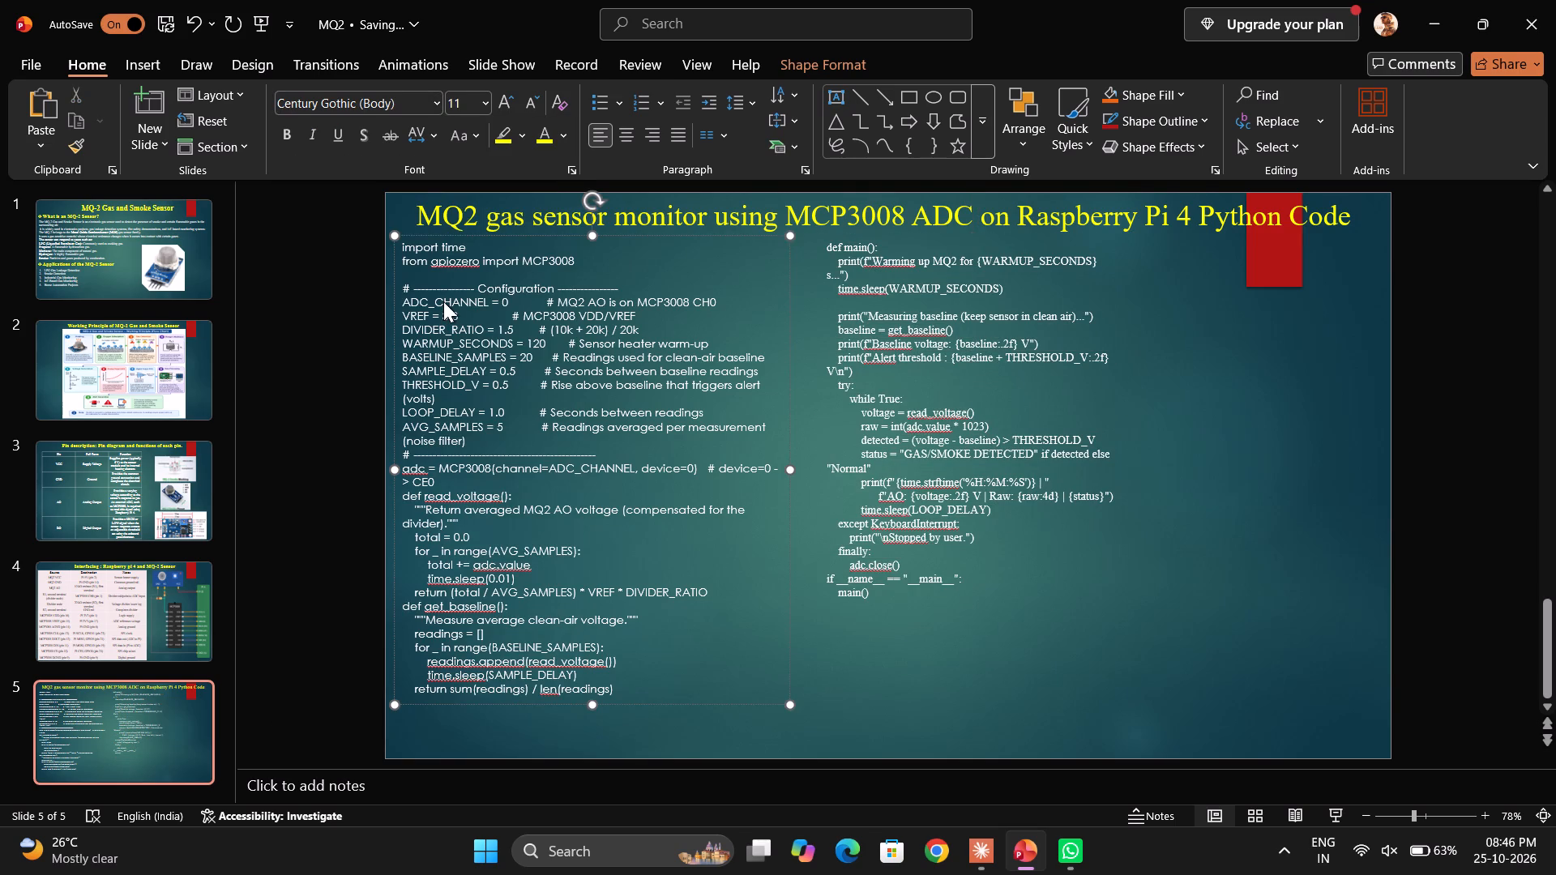
left_click(434, 108)
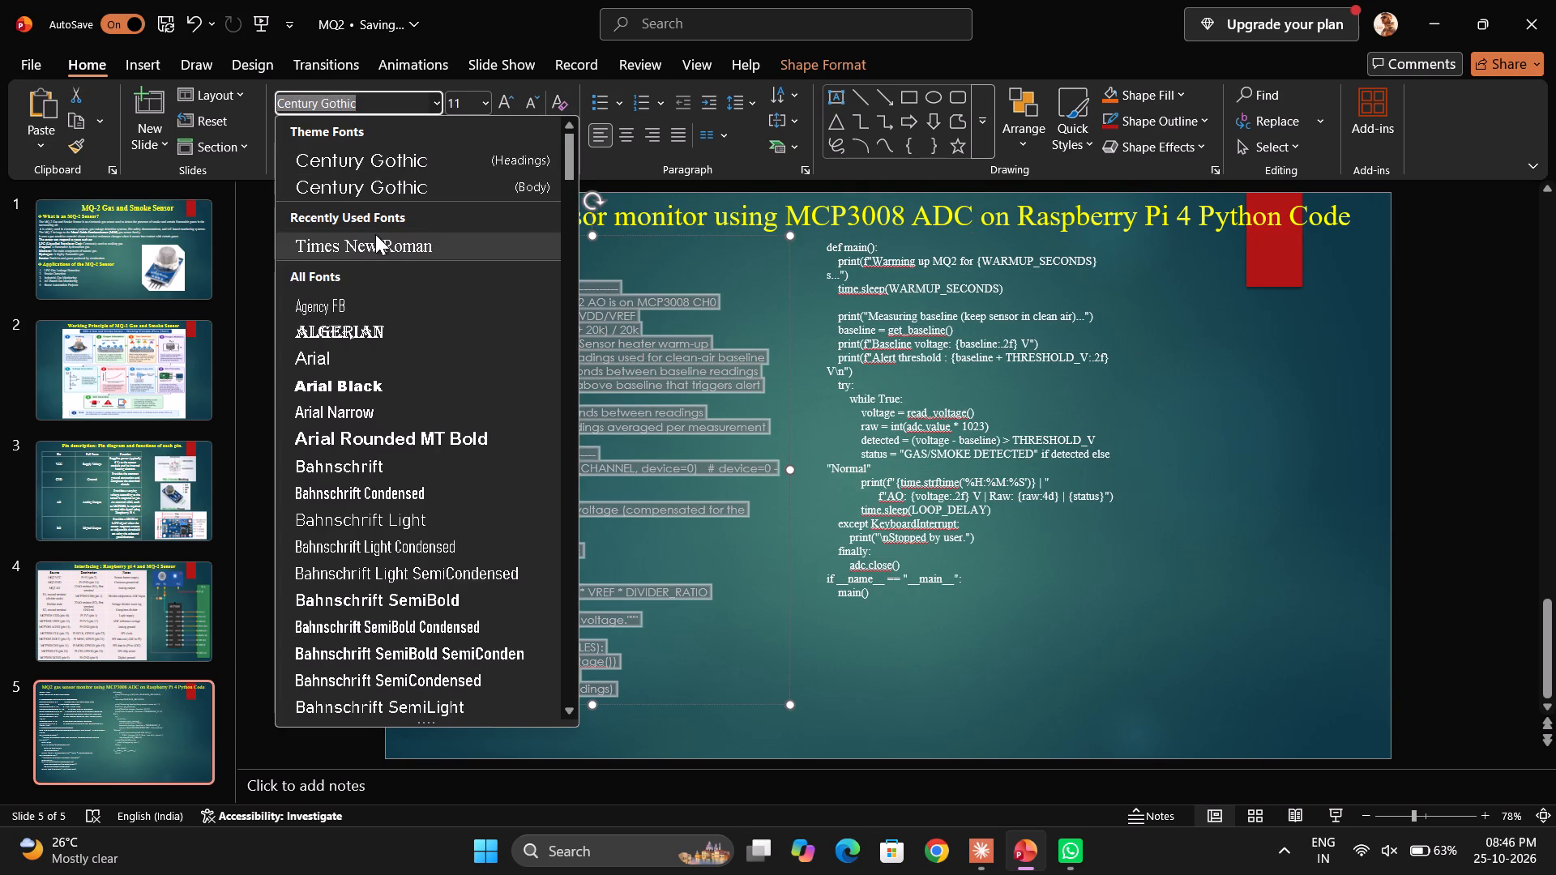
left_click(373, 248)
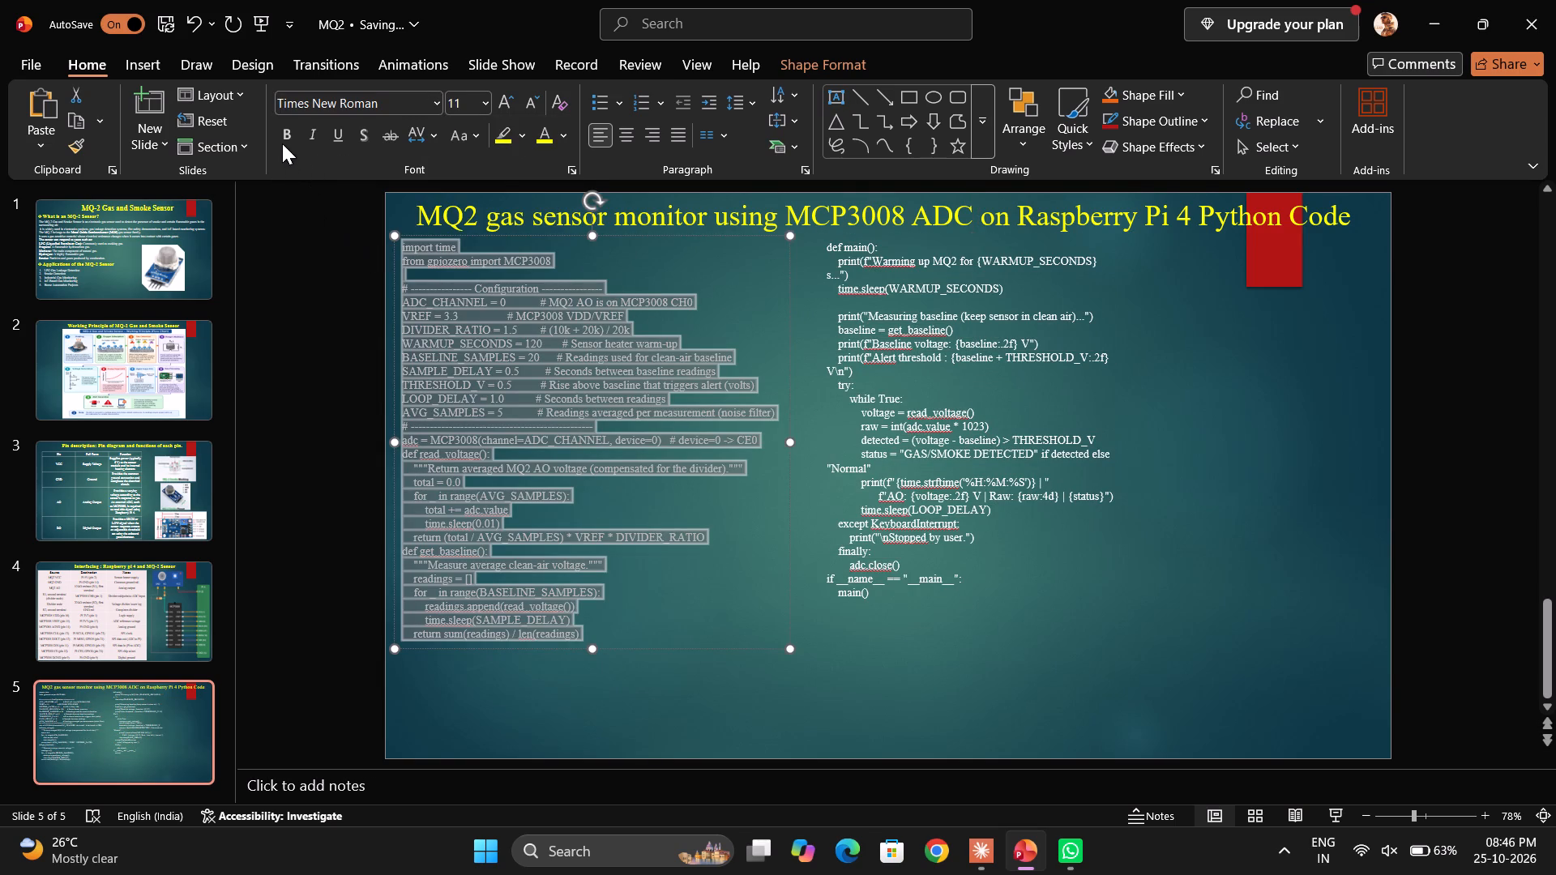
left_click(283, 143)
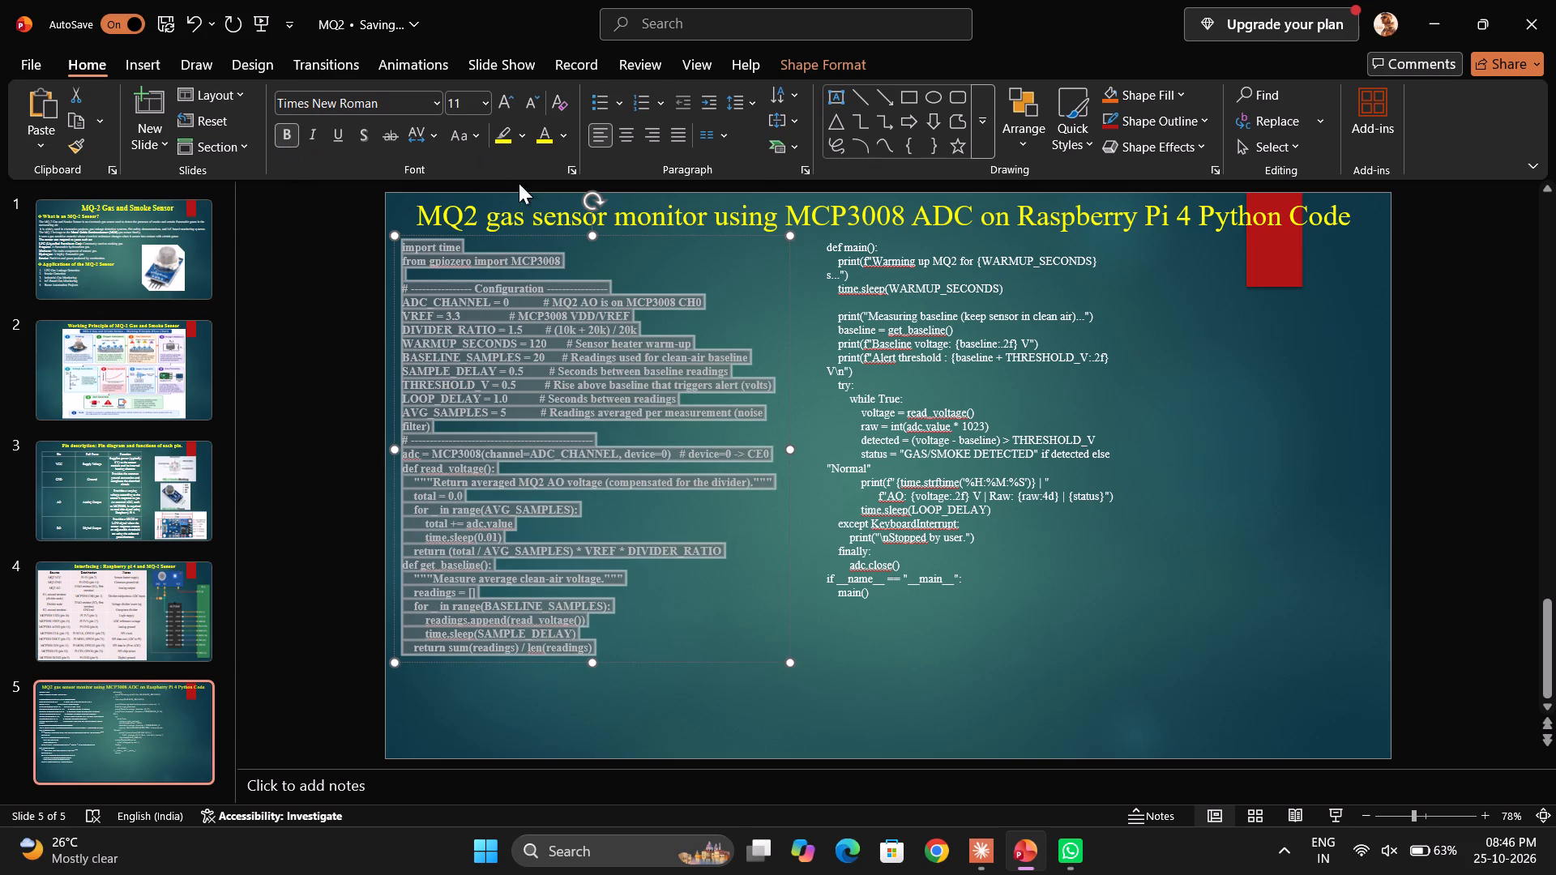
left_click(579, 380)
Make all the code in the def main() text box bold.
left_click(916, 421)
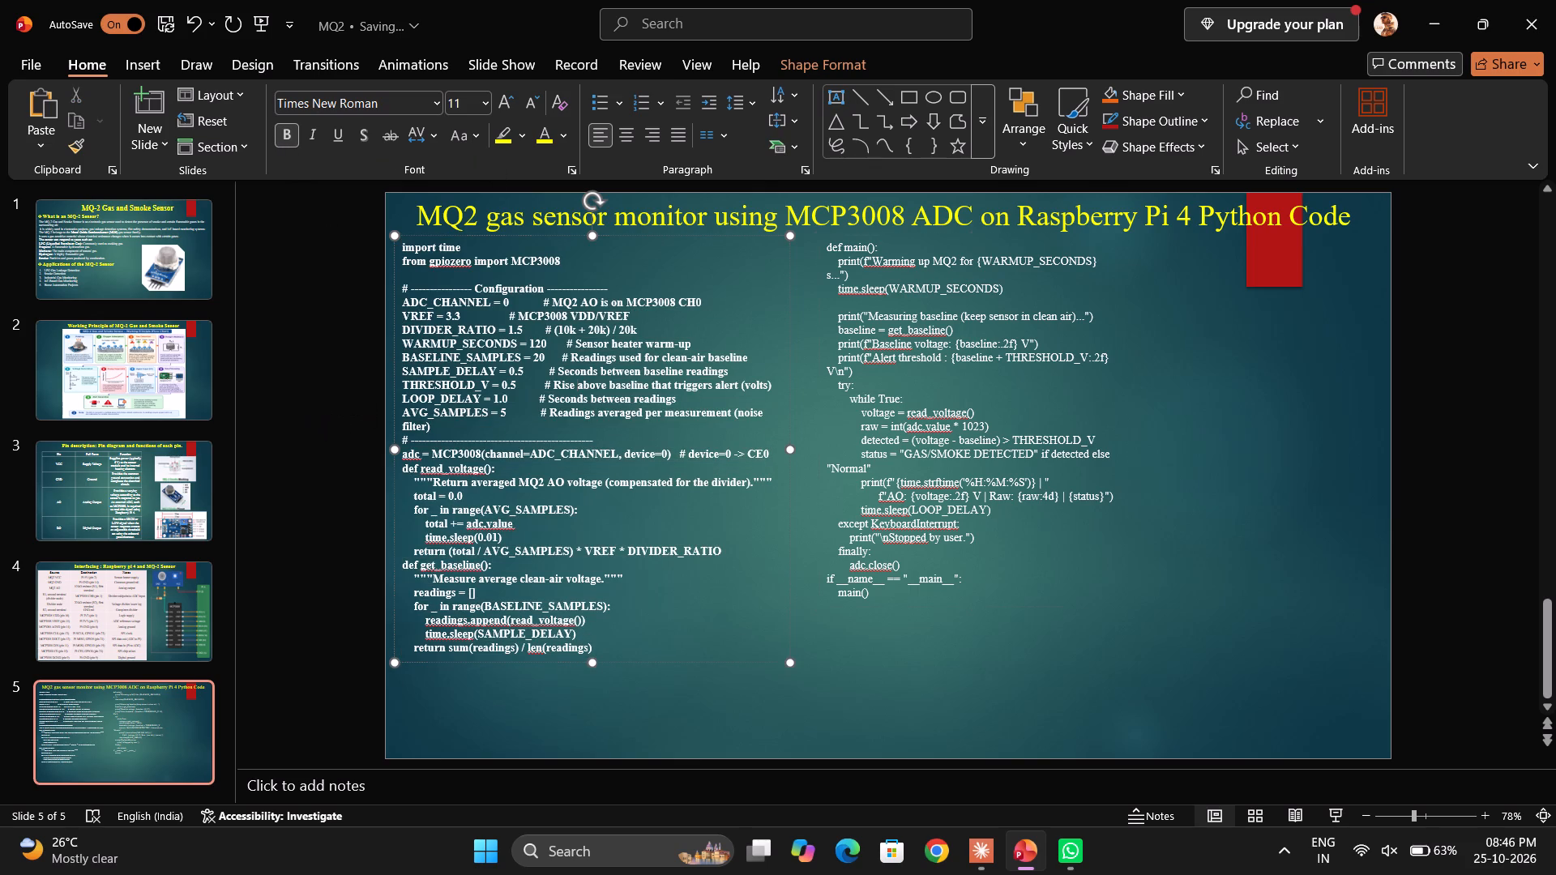
right_click(916, 421)
left_click(916, 421)
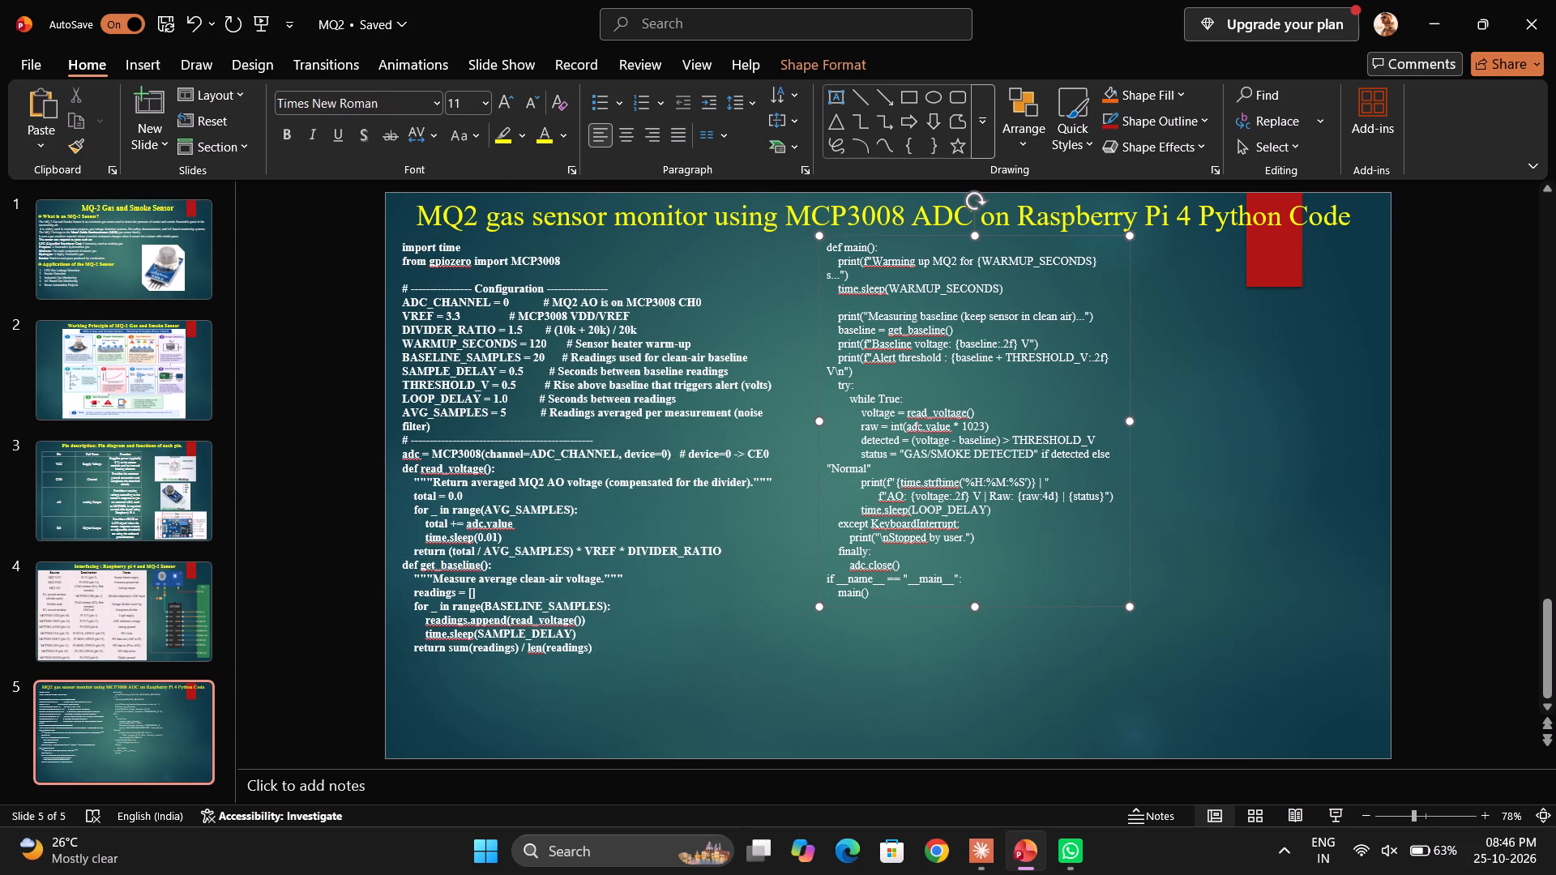
key("ctrl+a")
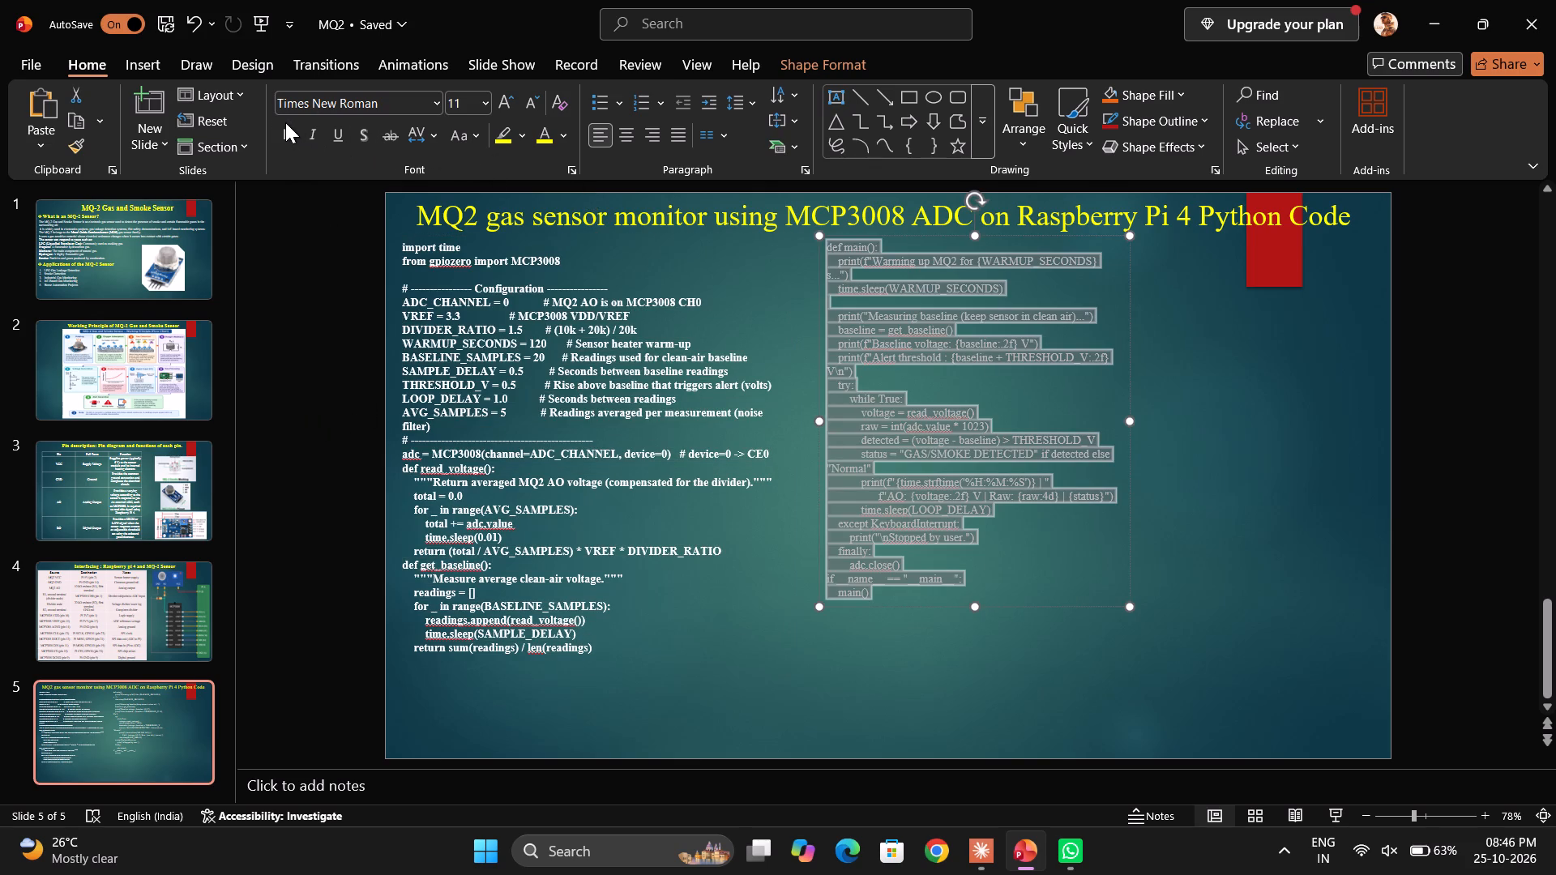
left_click(285, 122)
left_click(284, 140)
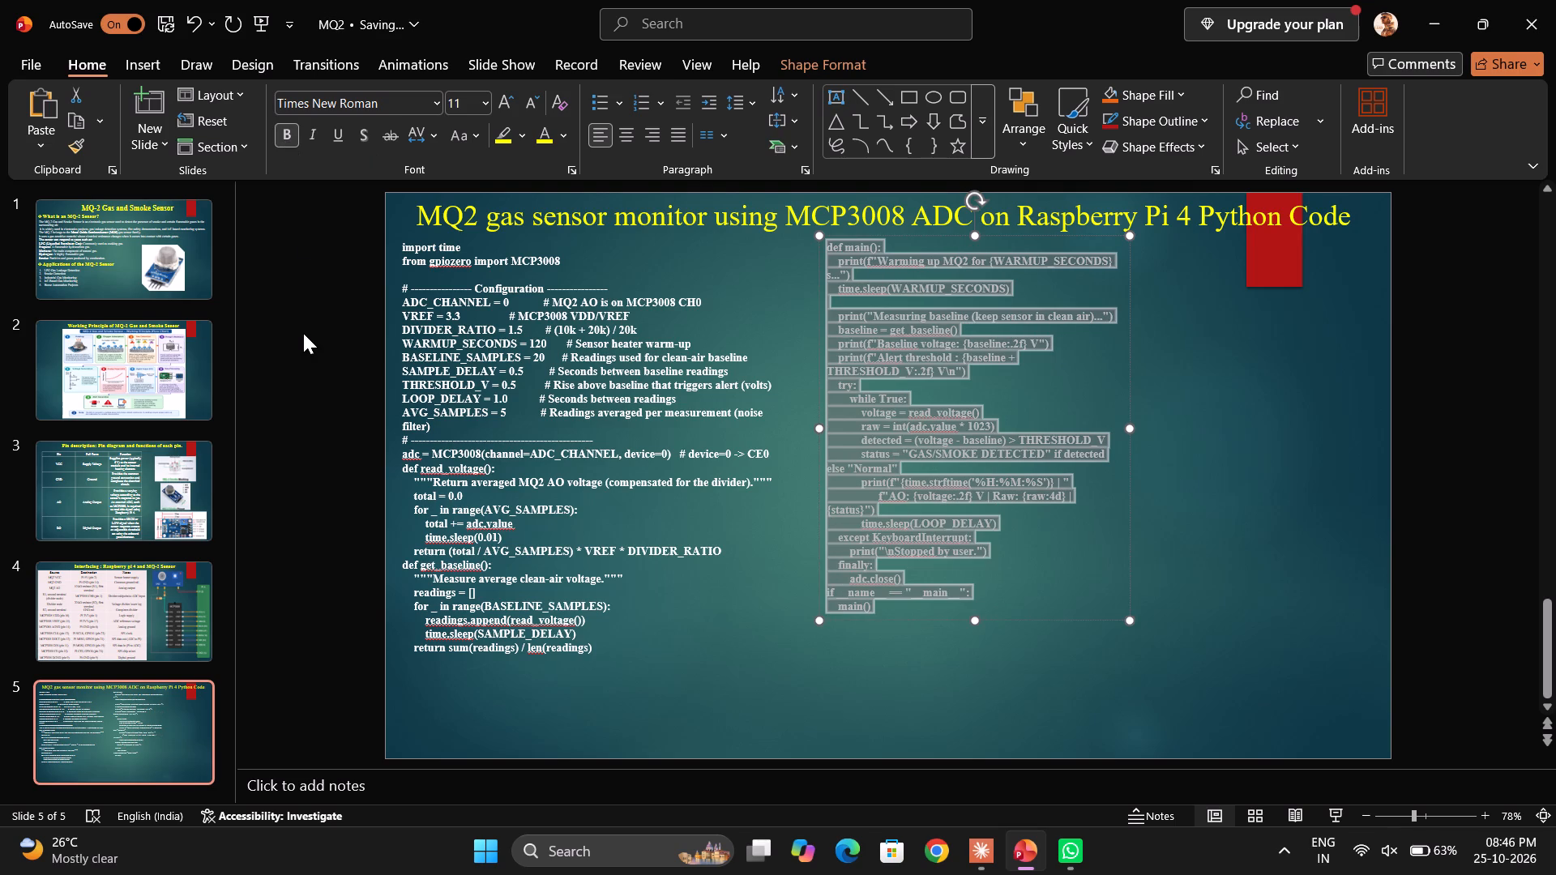
left_click(303, 333)
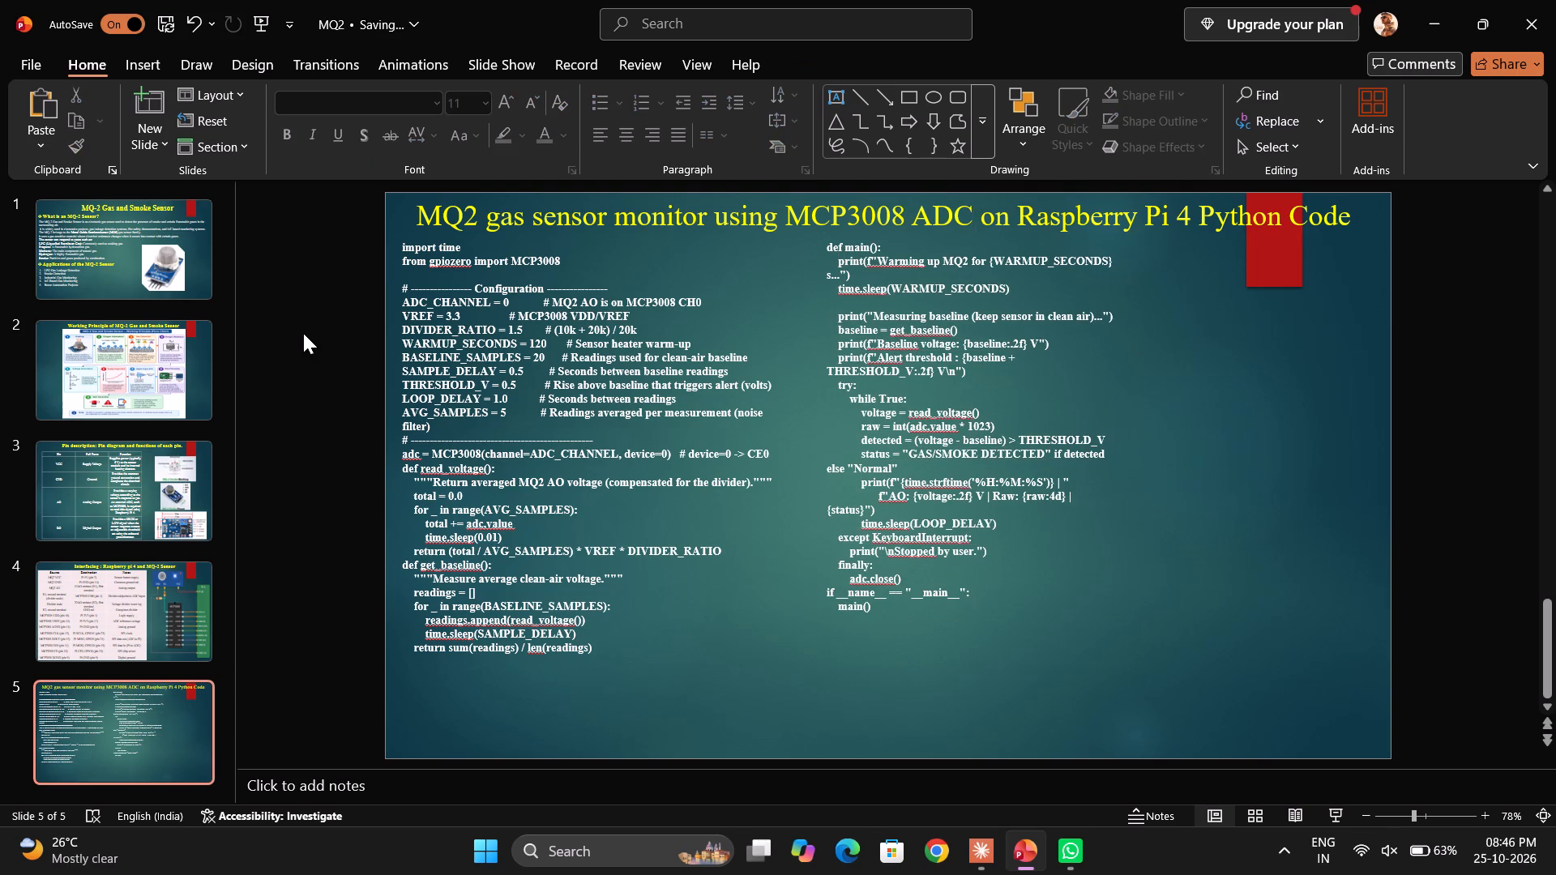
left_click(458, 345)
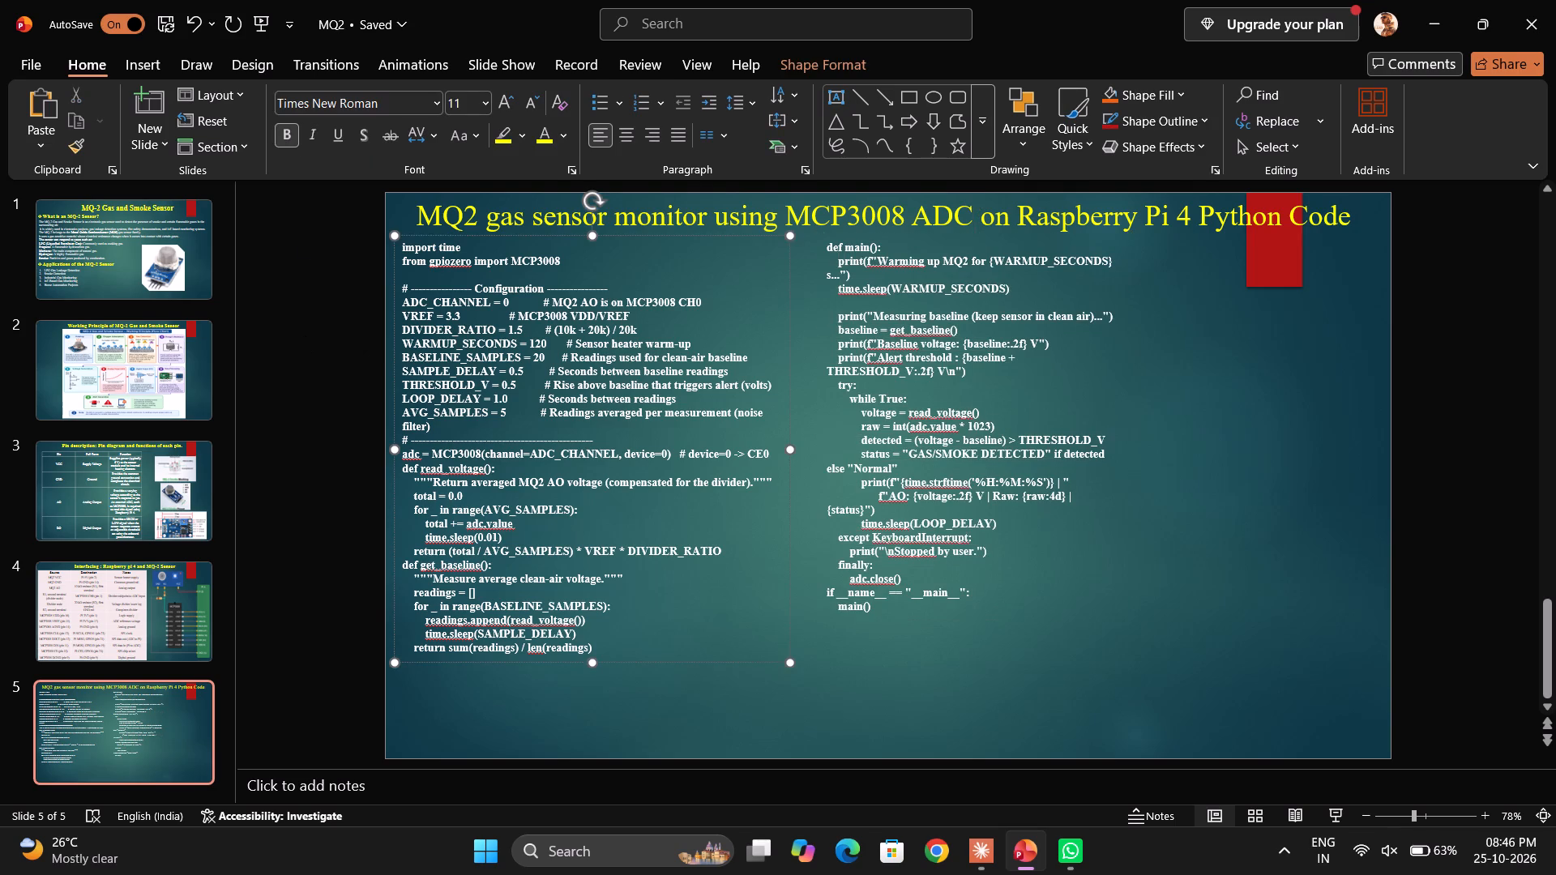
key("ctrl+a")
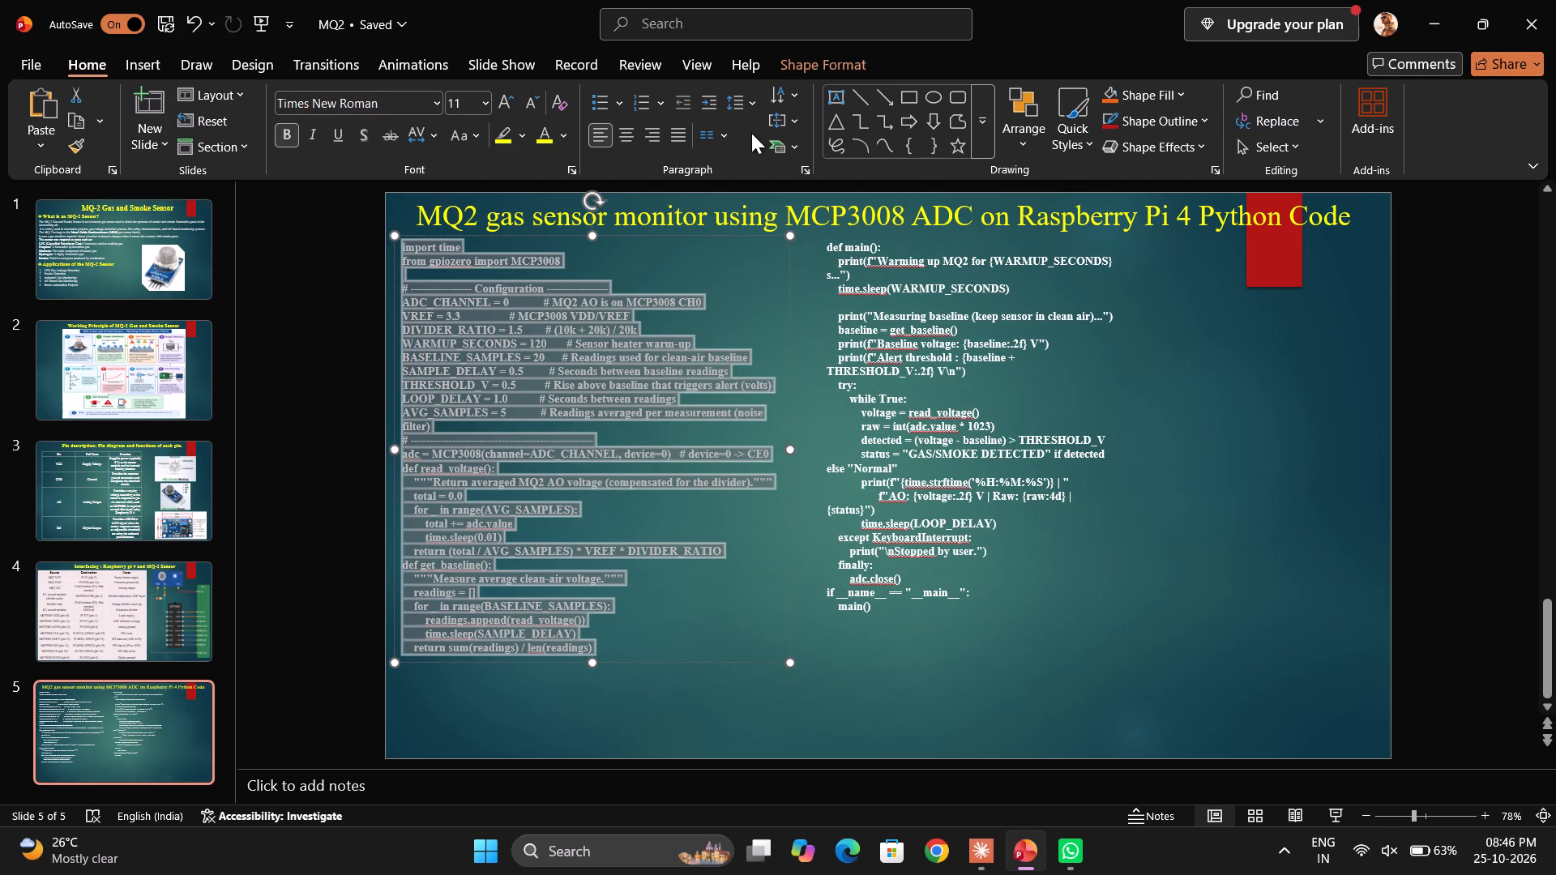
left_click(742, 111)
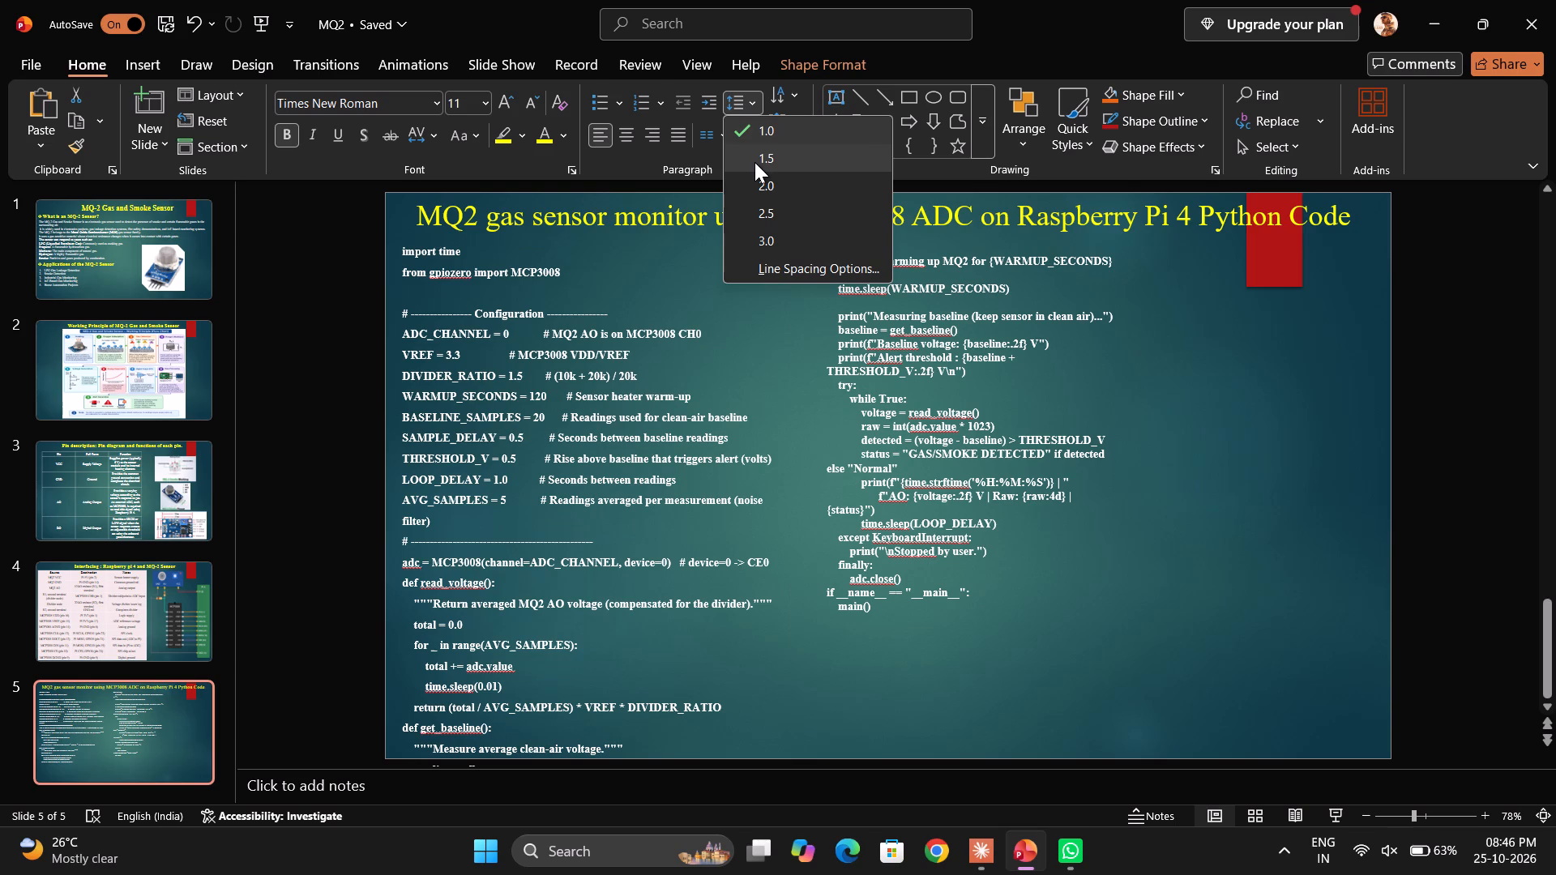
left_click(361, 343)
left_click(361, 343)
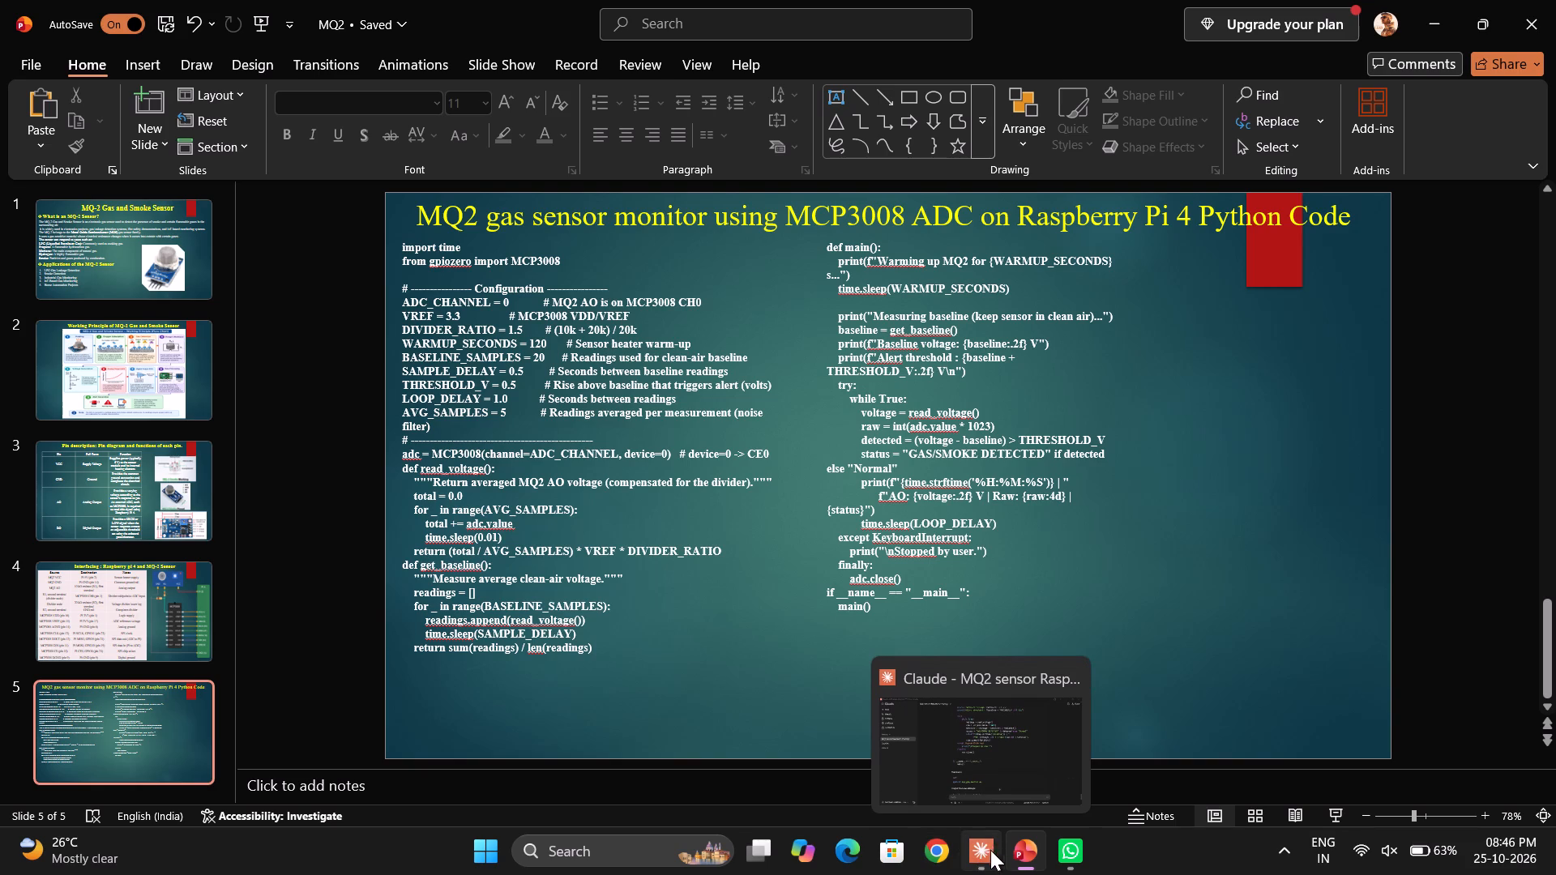
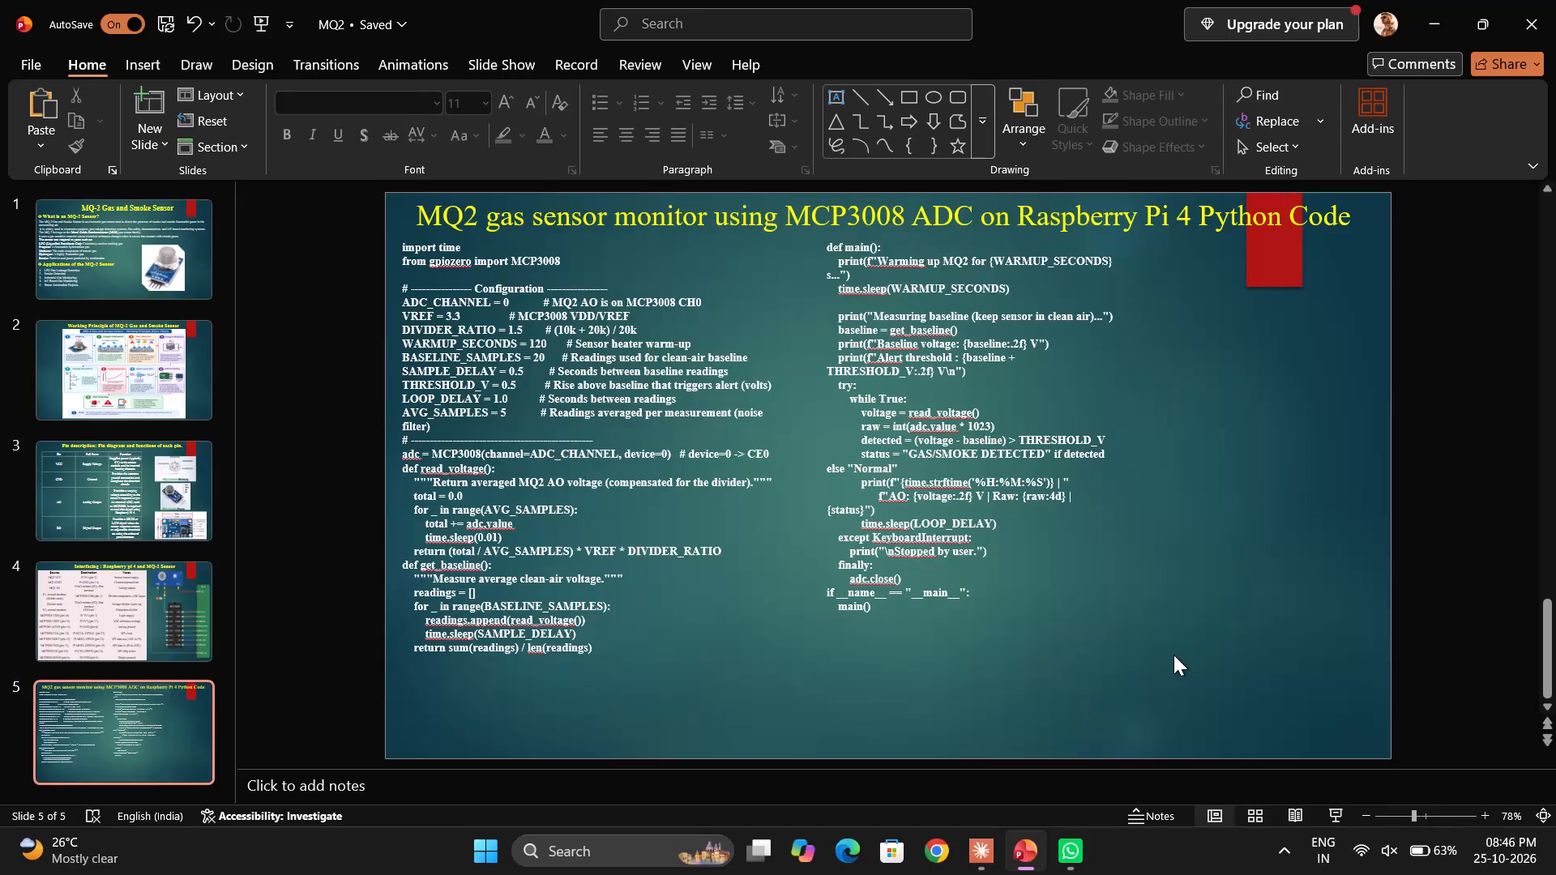
Paste the copied sample output into a new text box in the empty lower-right area of slide 5.
left_click(1173, 655)
double_click(1173, 655)
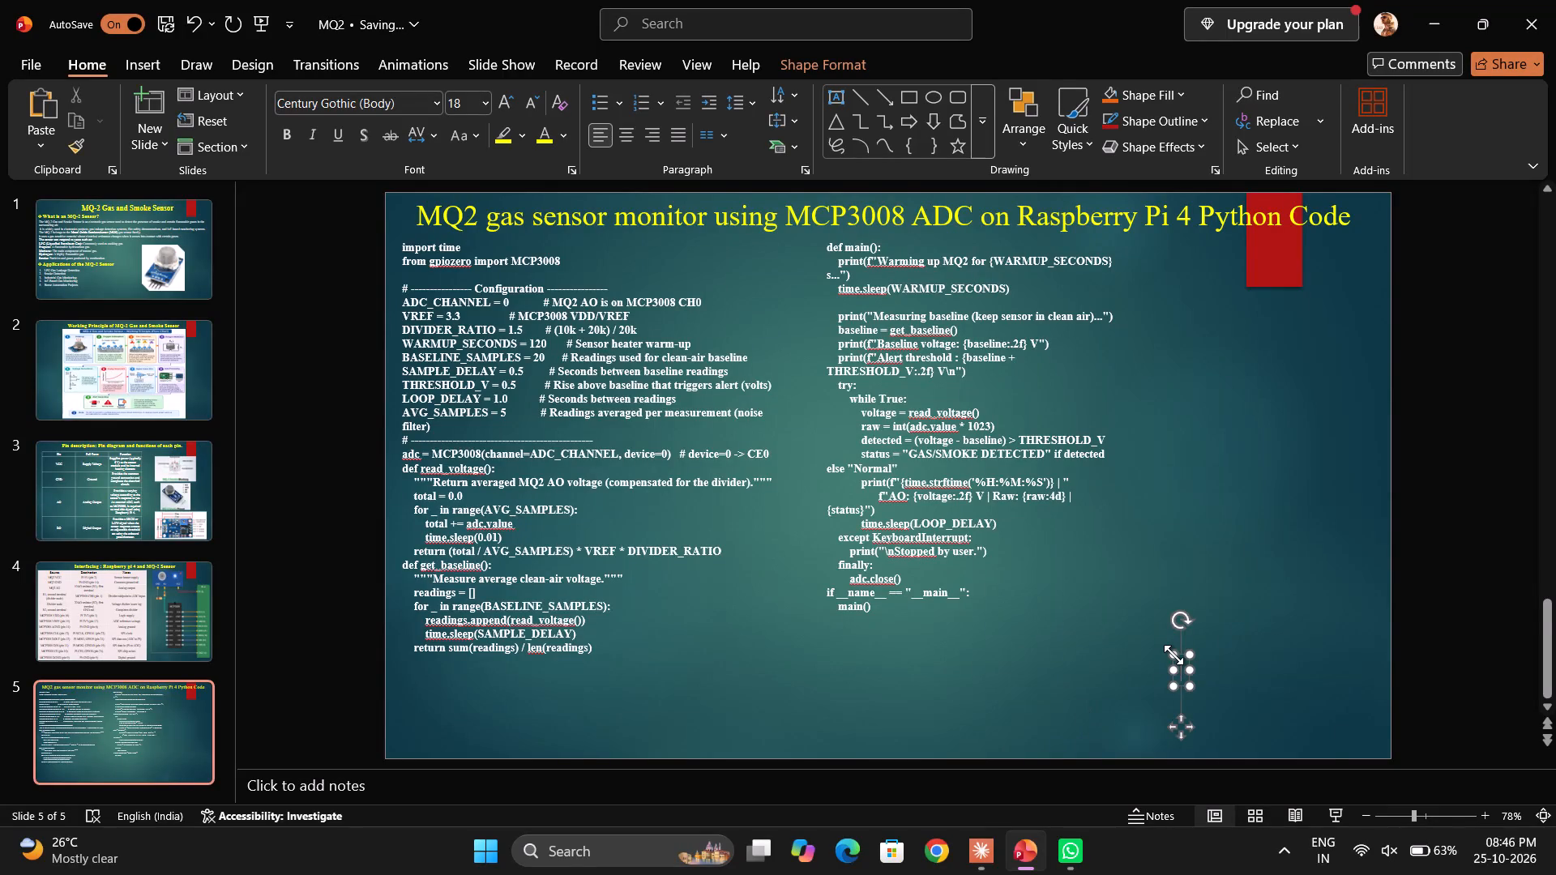
key("ctrl+v")
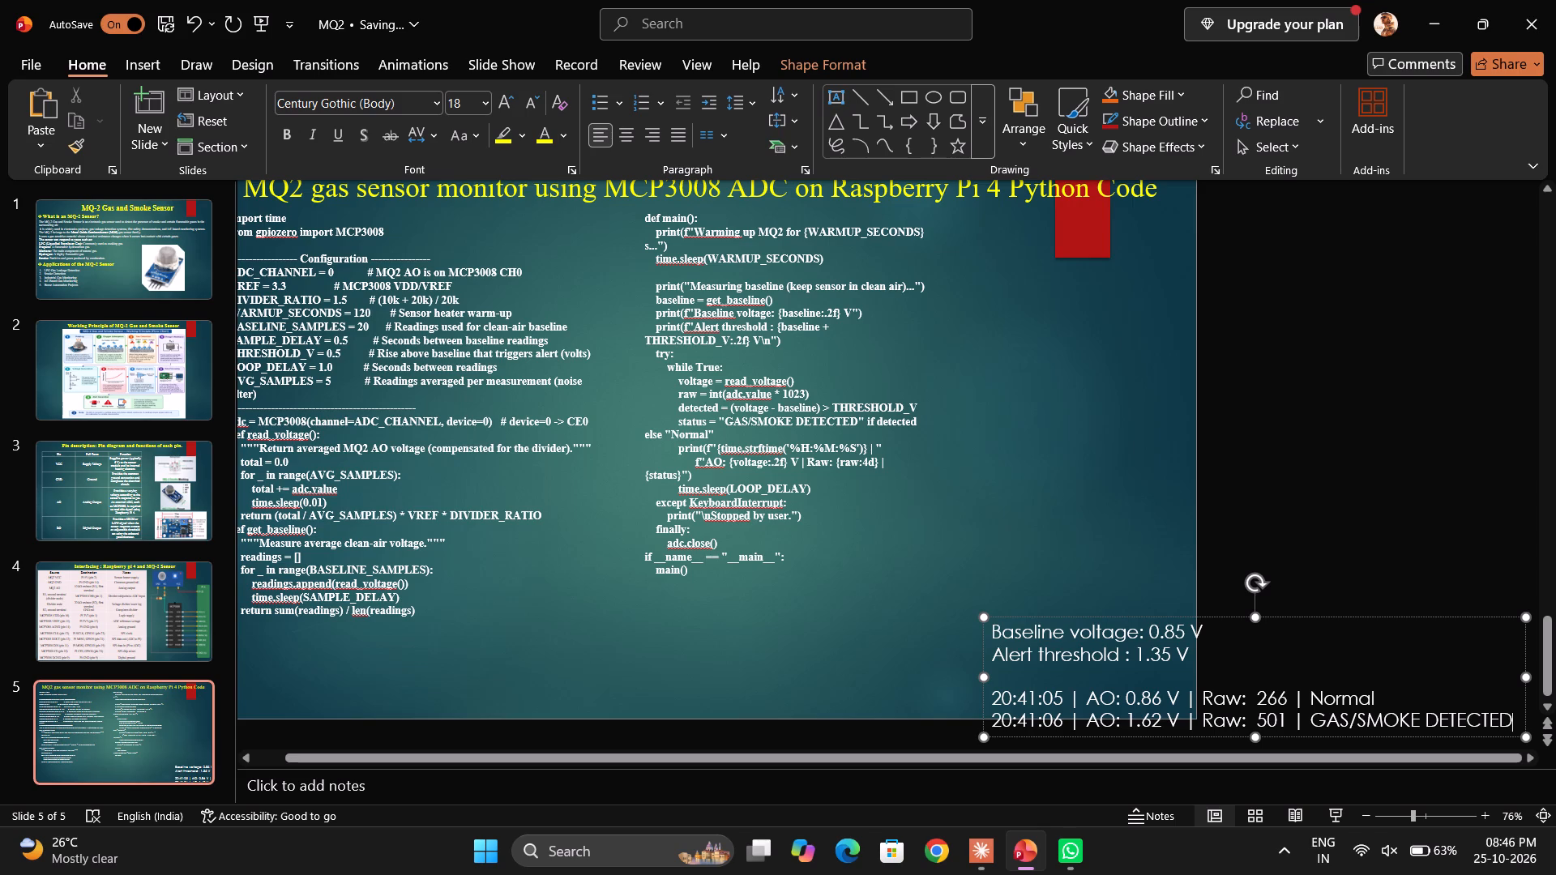
Format all the sample output text as bold Times New Roman, size 12.
left_click(1071, 667)
key("ctrl+a")
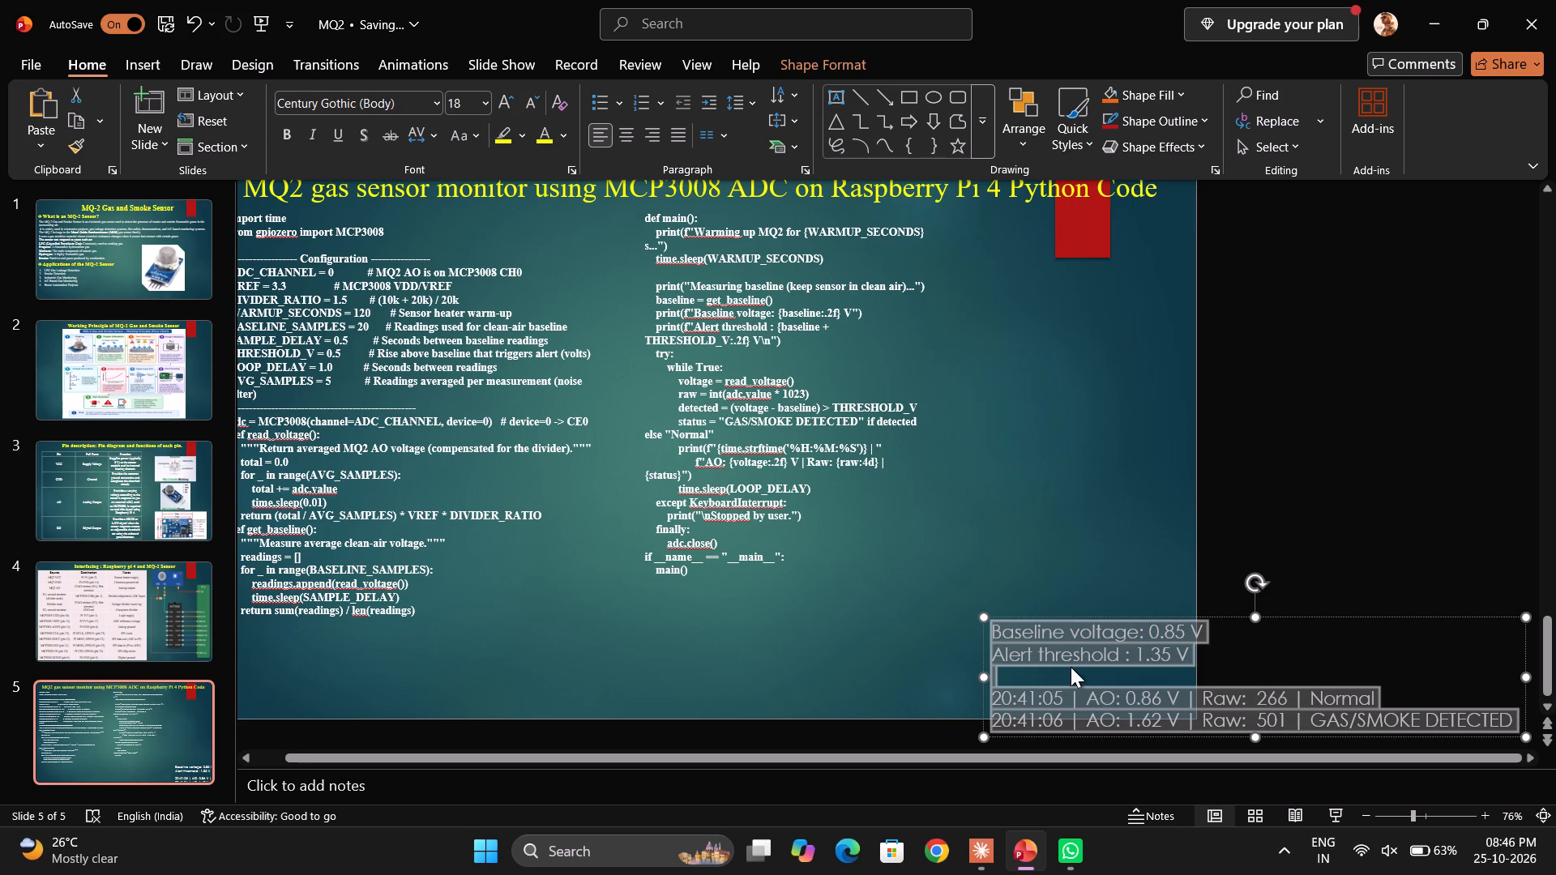
left_click(284, 135)
left_click(438, 105)
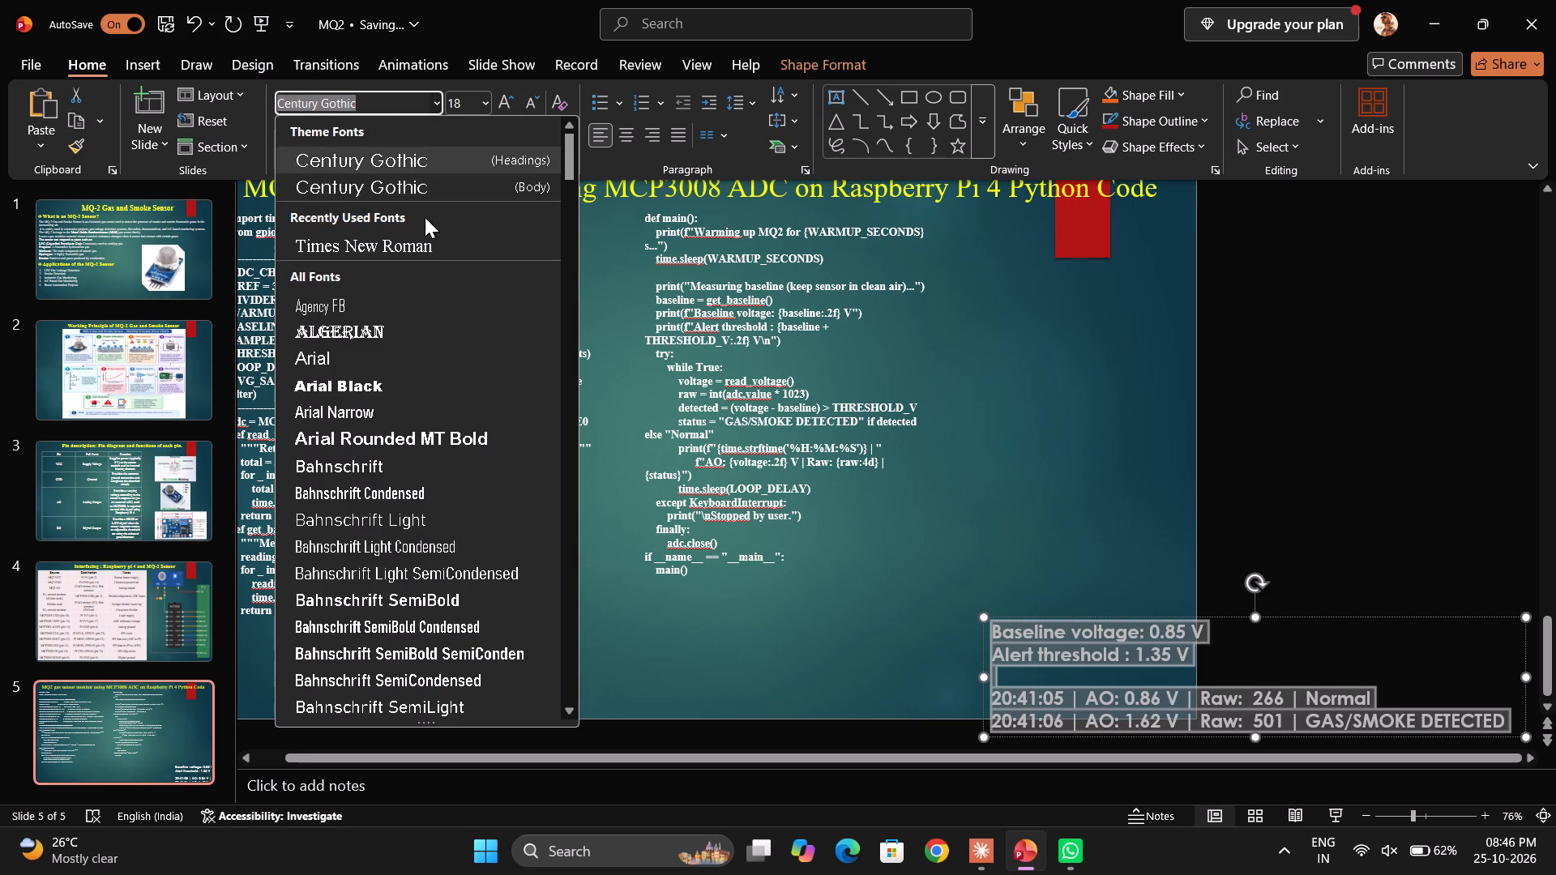
left_click(417, 241)
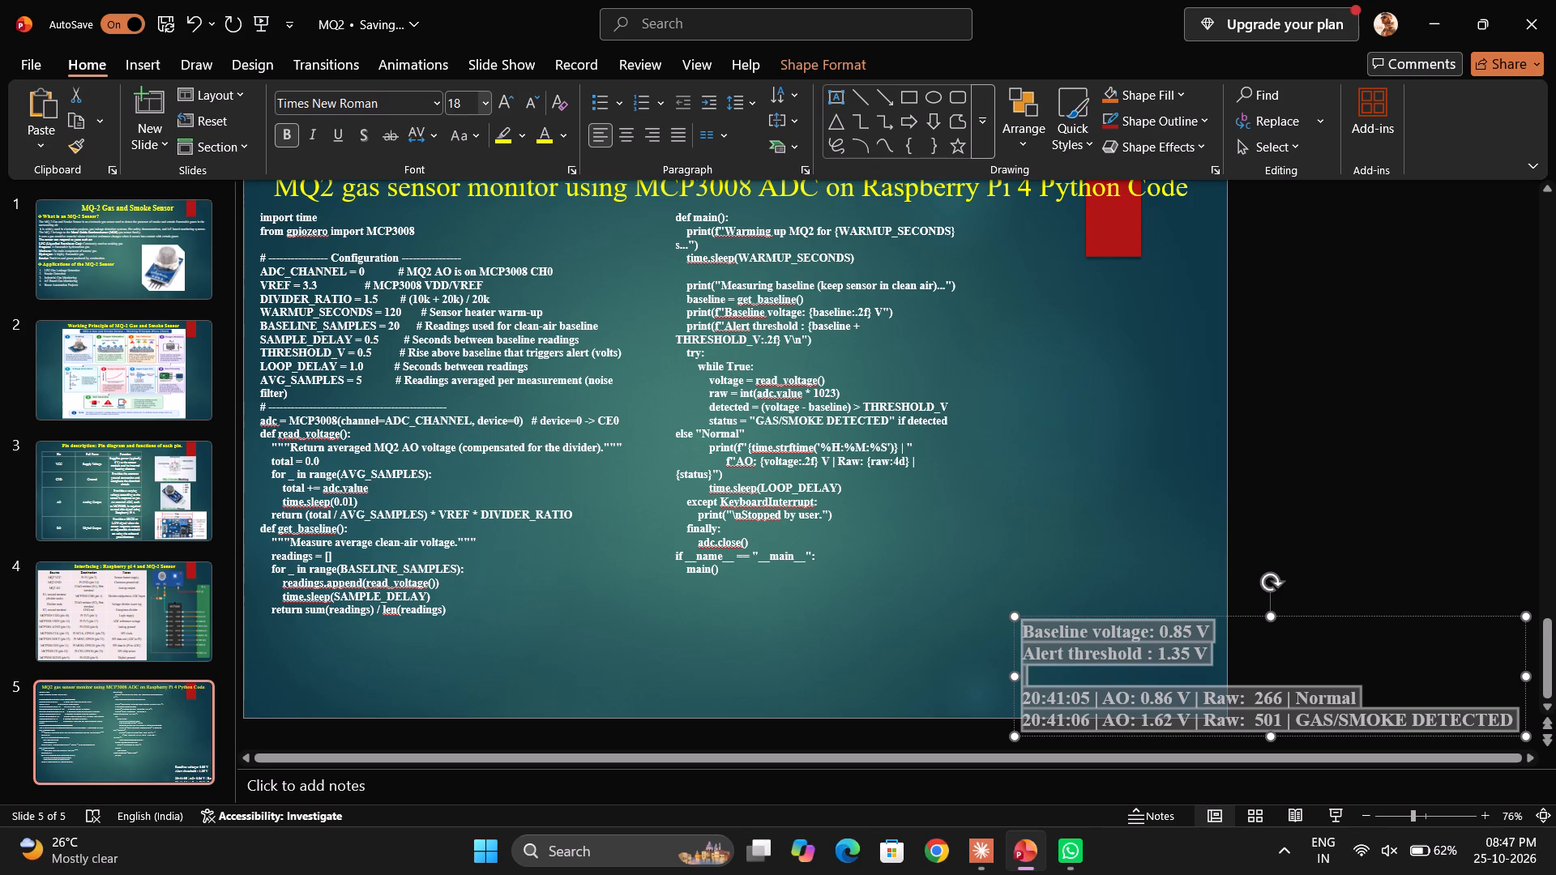
left_click(463, 105)
key("BackSpace")
key("BackSpace")
type("12")
key("Return")
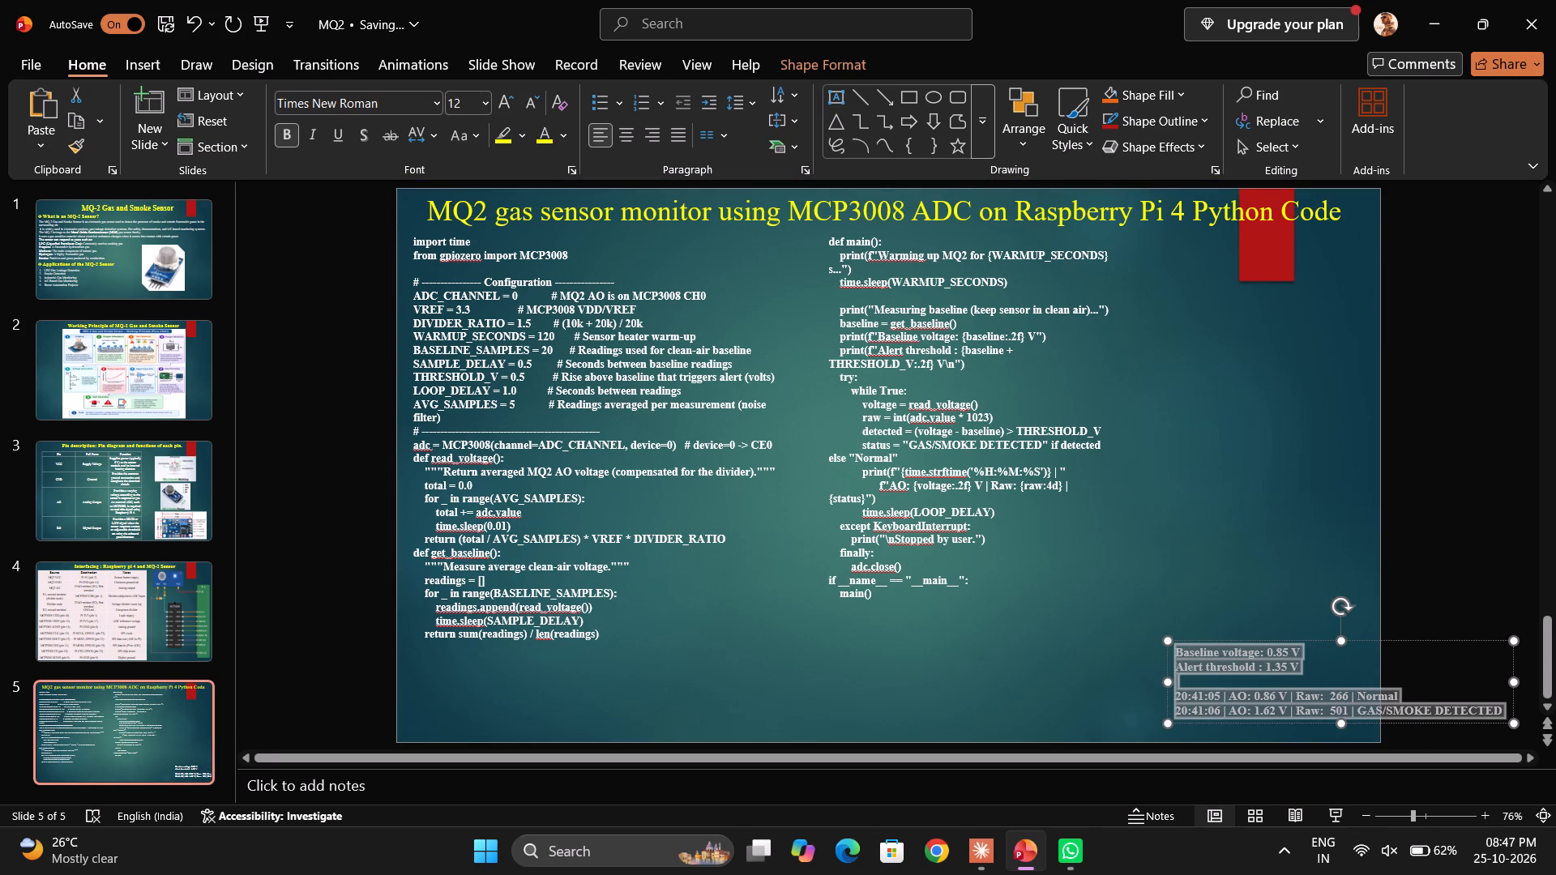
Move the sample output text box fully onto the slide, into its lower-right corner below the def main() code.
left_click_drag(1413, 640, 1264, 661)
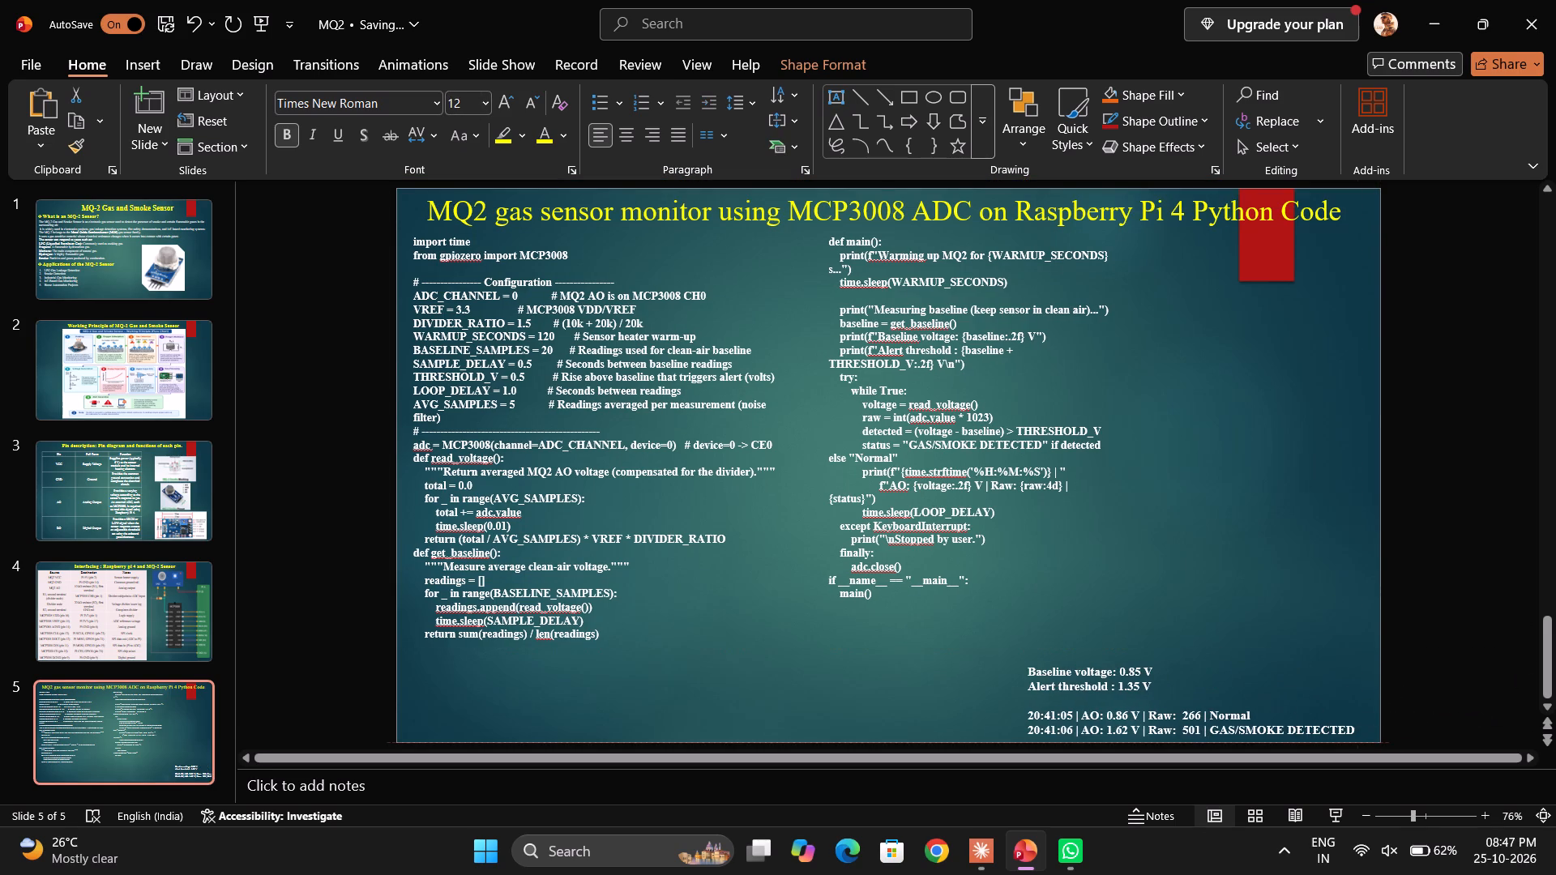
left_click_drag(1264, 661, 1271, 643)
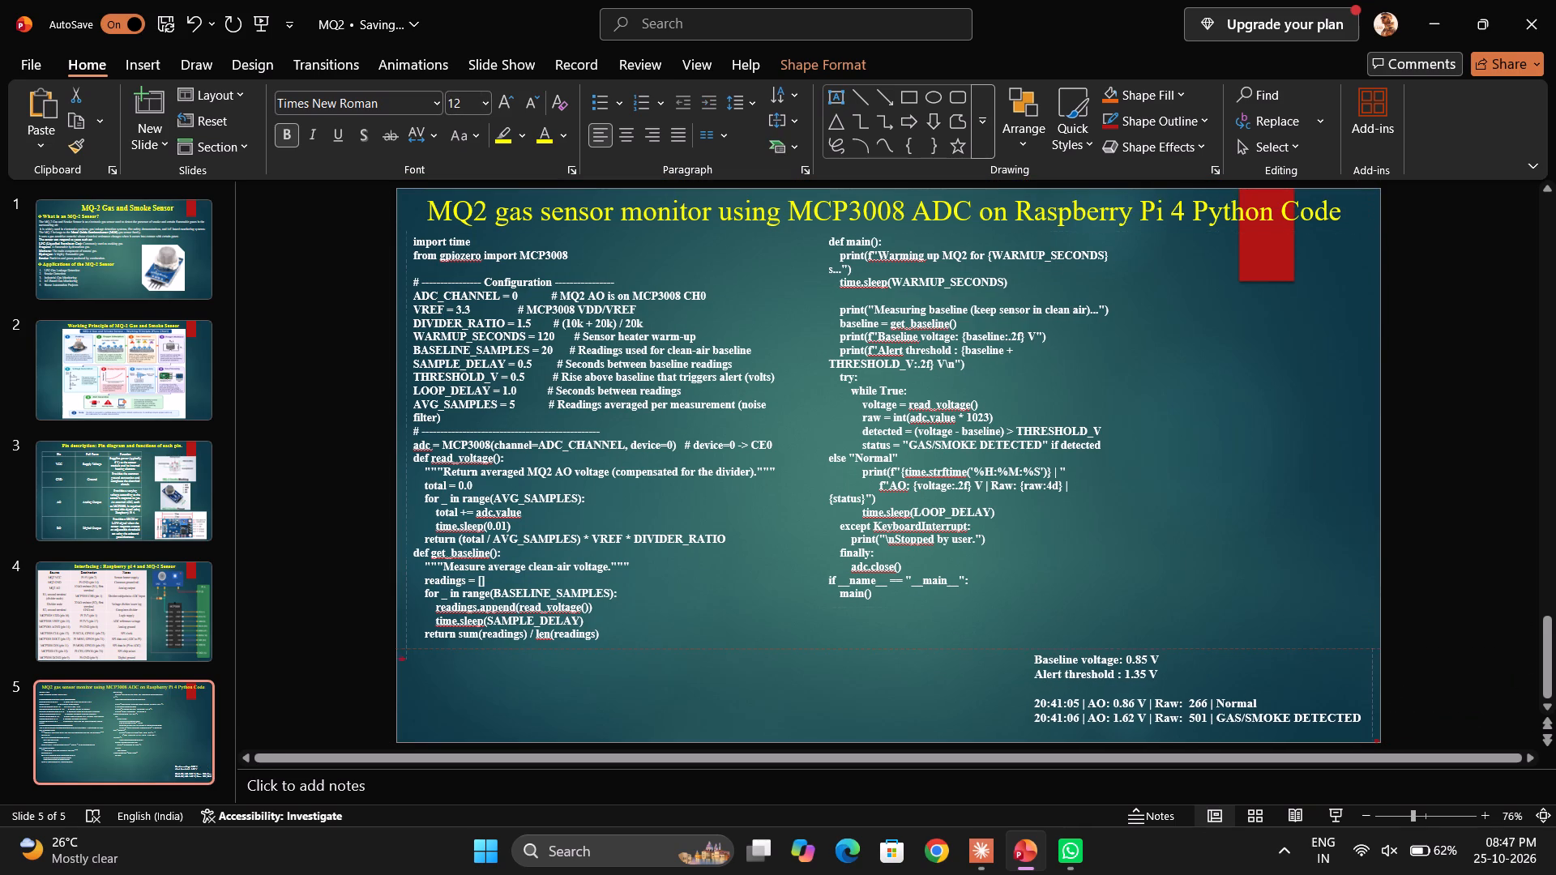
left_click_drag(1271, 643, 1271, 646)
Add a text box just above the sample output block containing the heading Sample Output.
left_click(1138, 608)
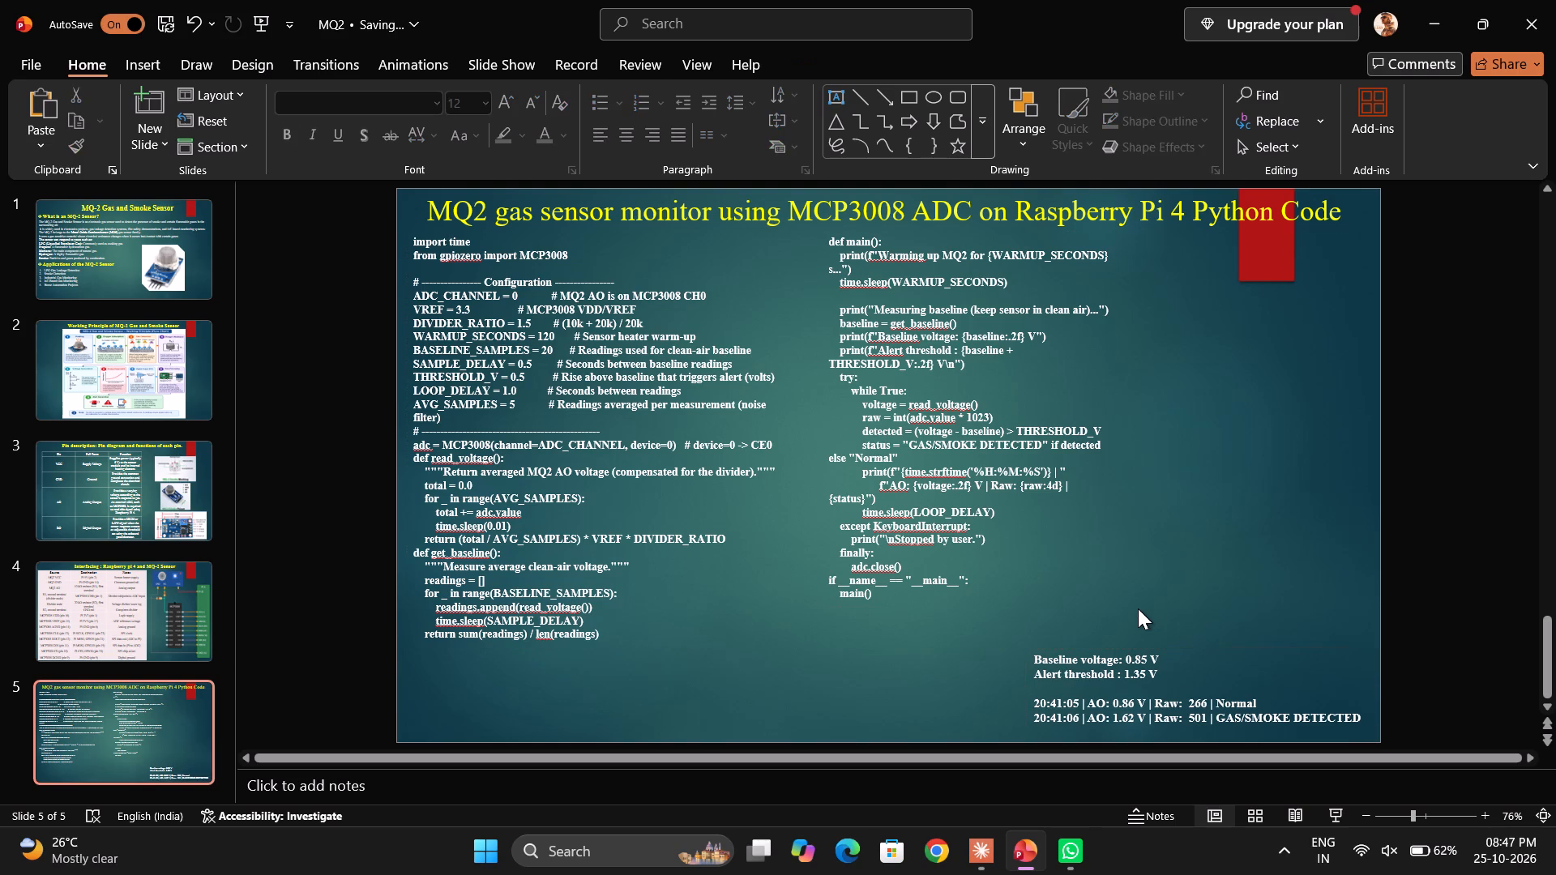
double_click(1138, 608)
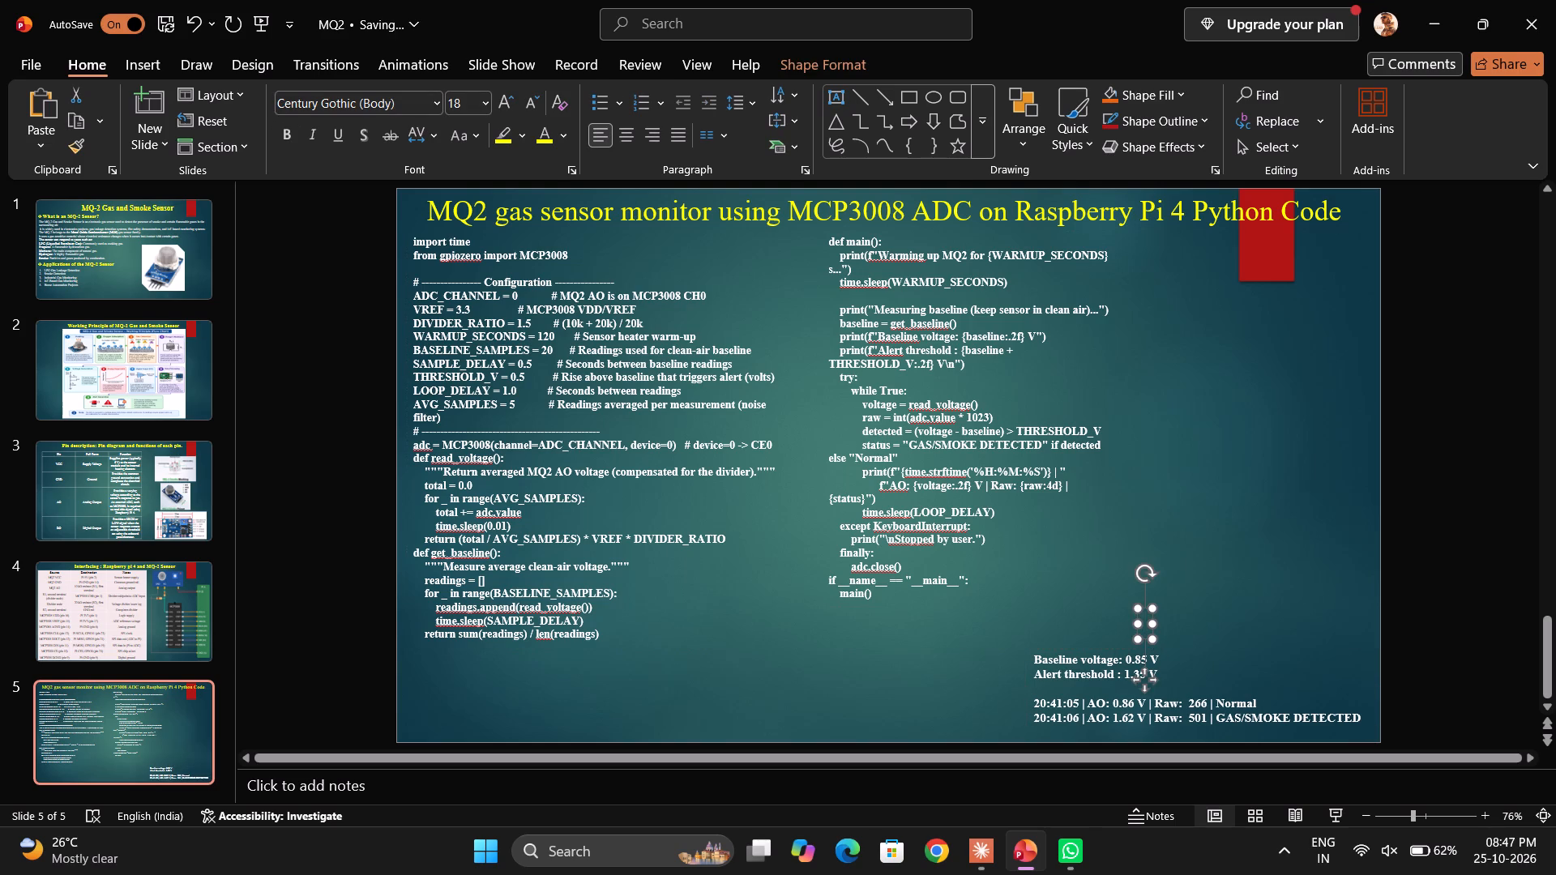
left_click(1146, 629)
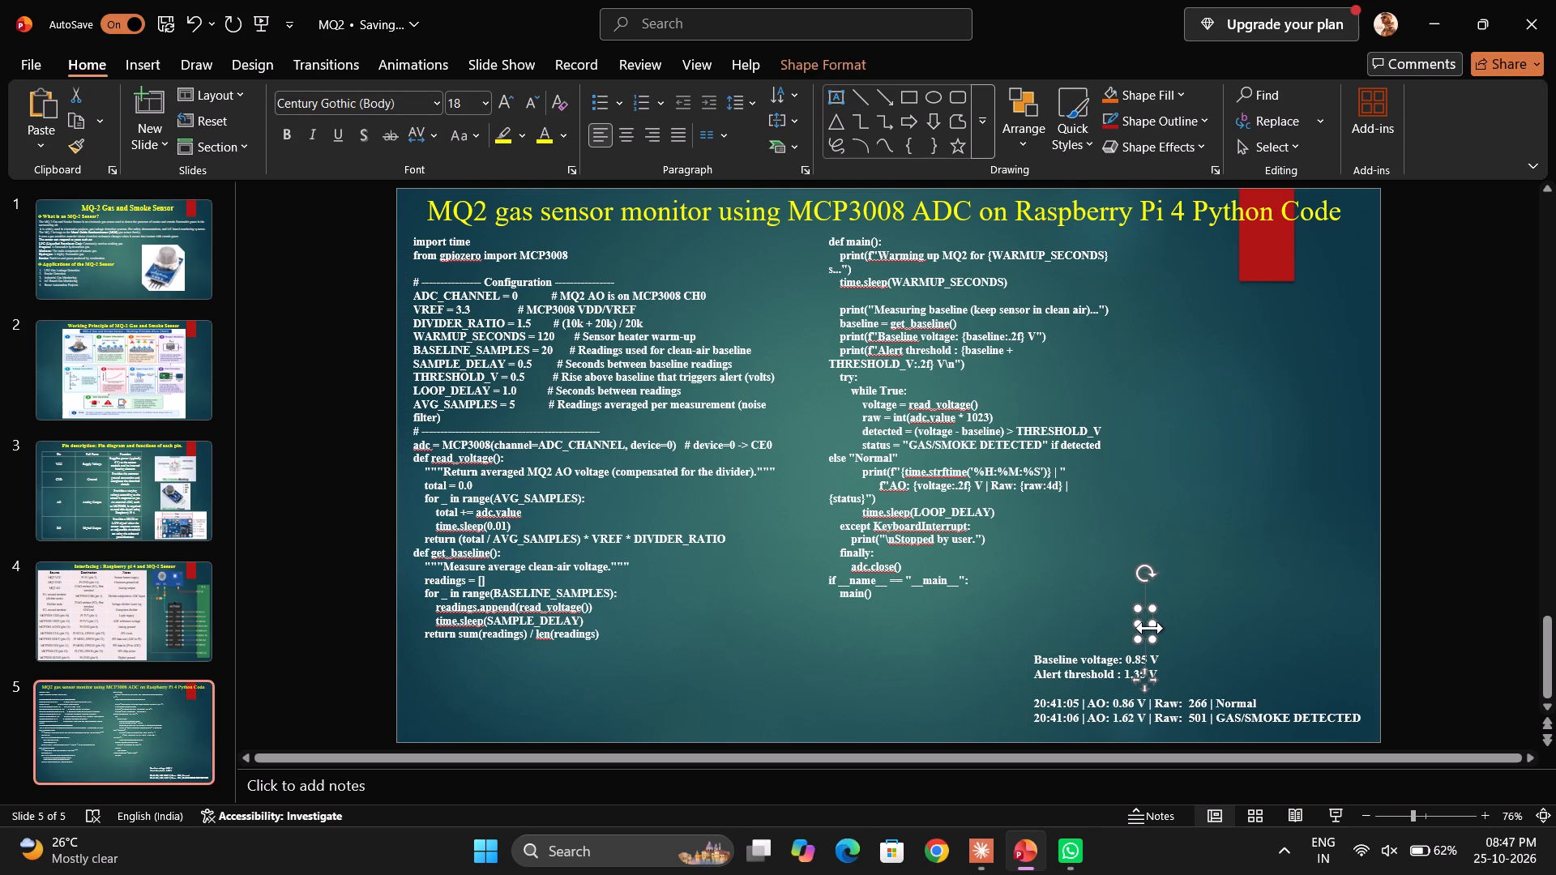
left_click(1143, 629)
type("Sap")
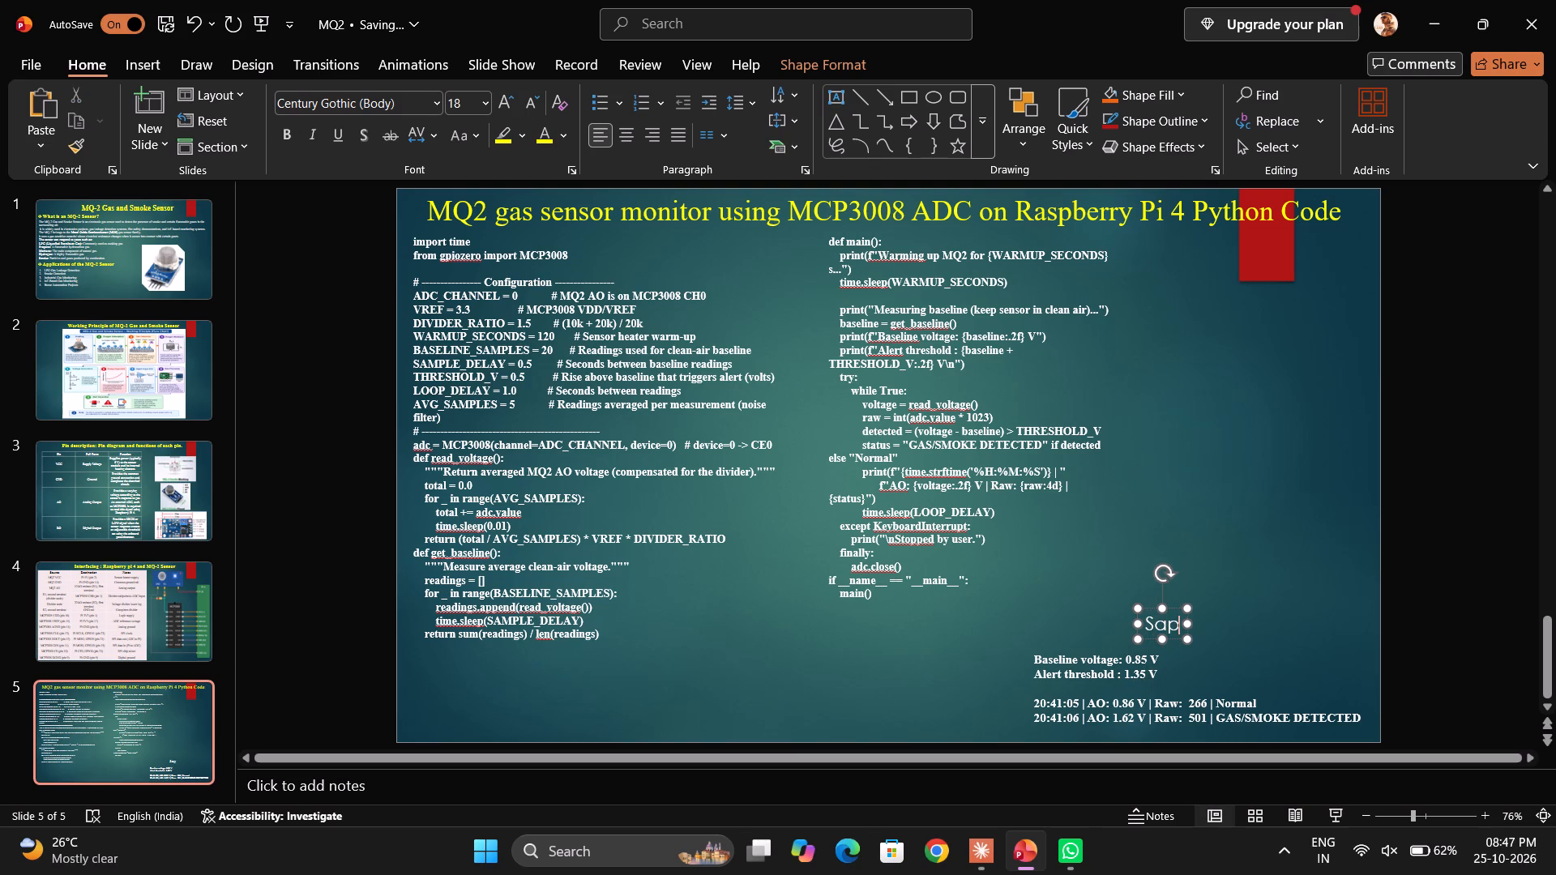
key("BackSpace")
type("mple")
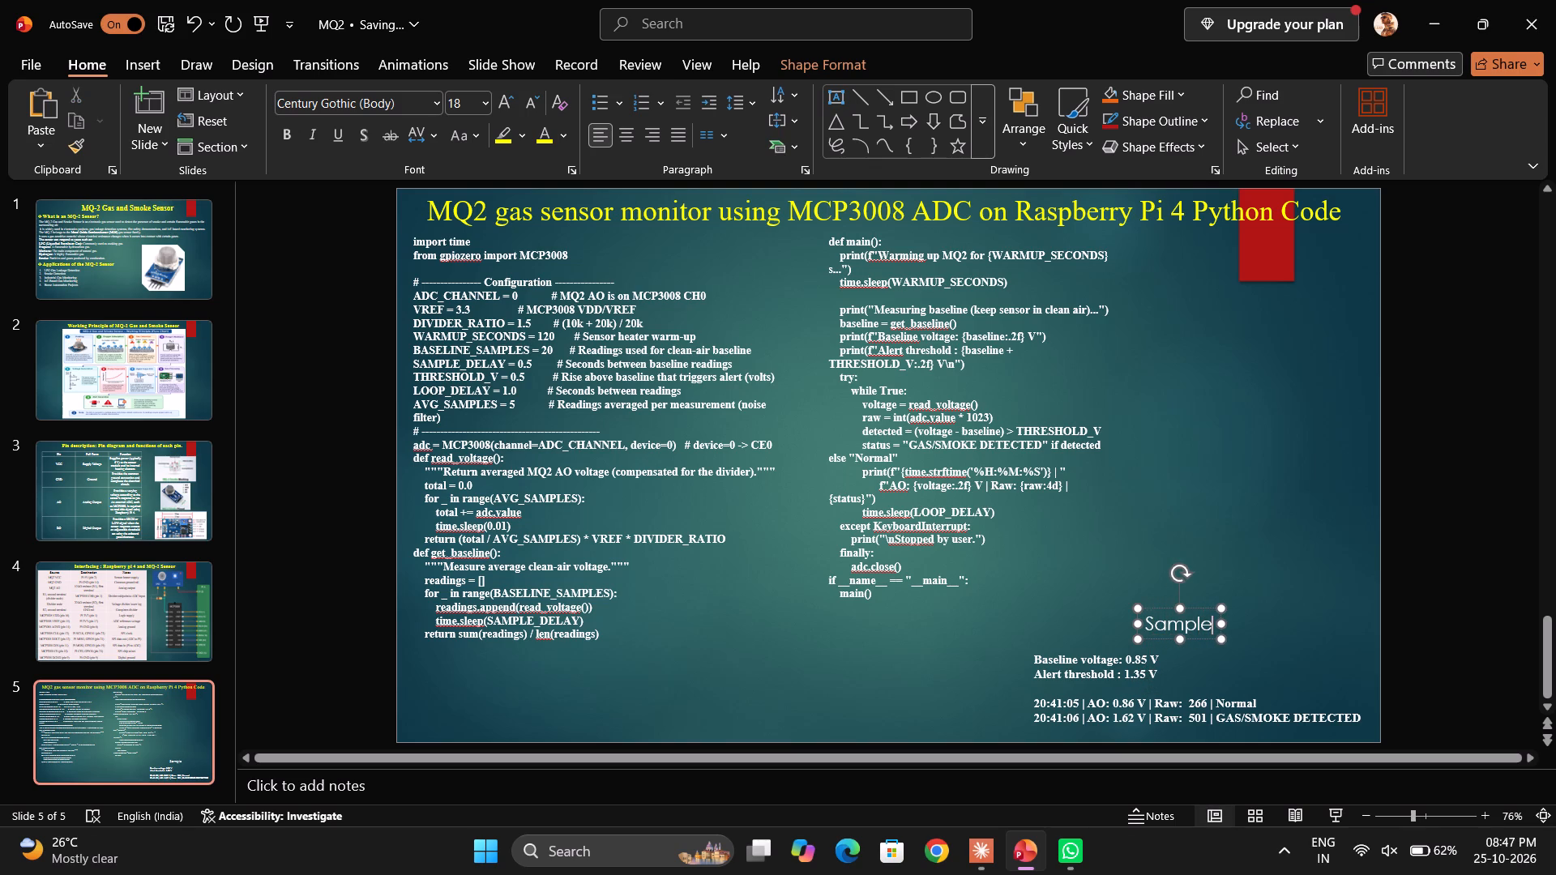
key("space")
type("Output")
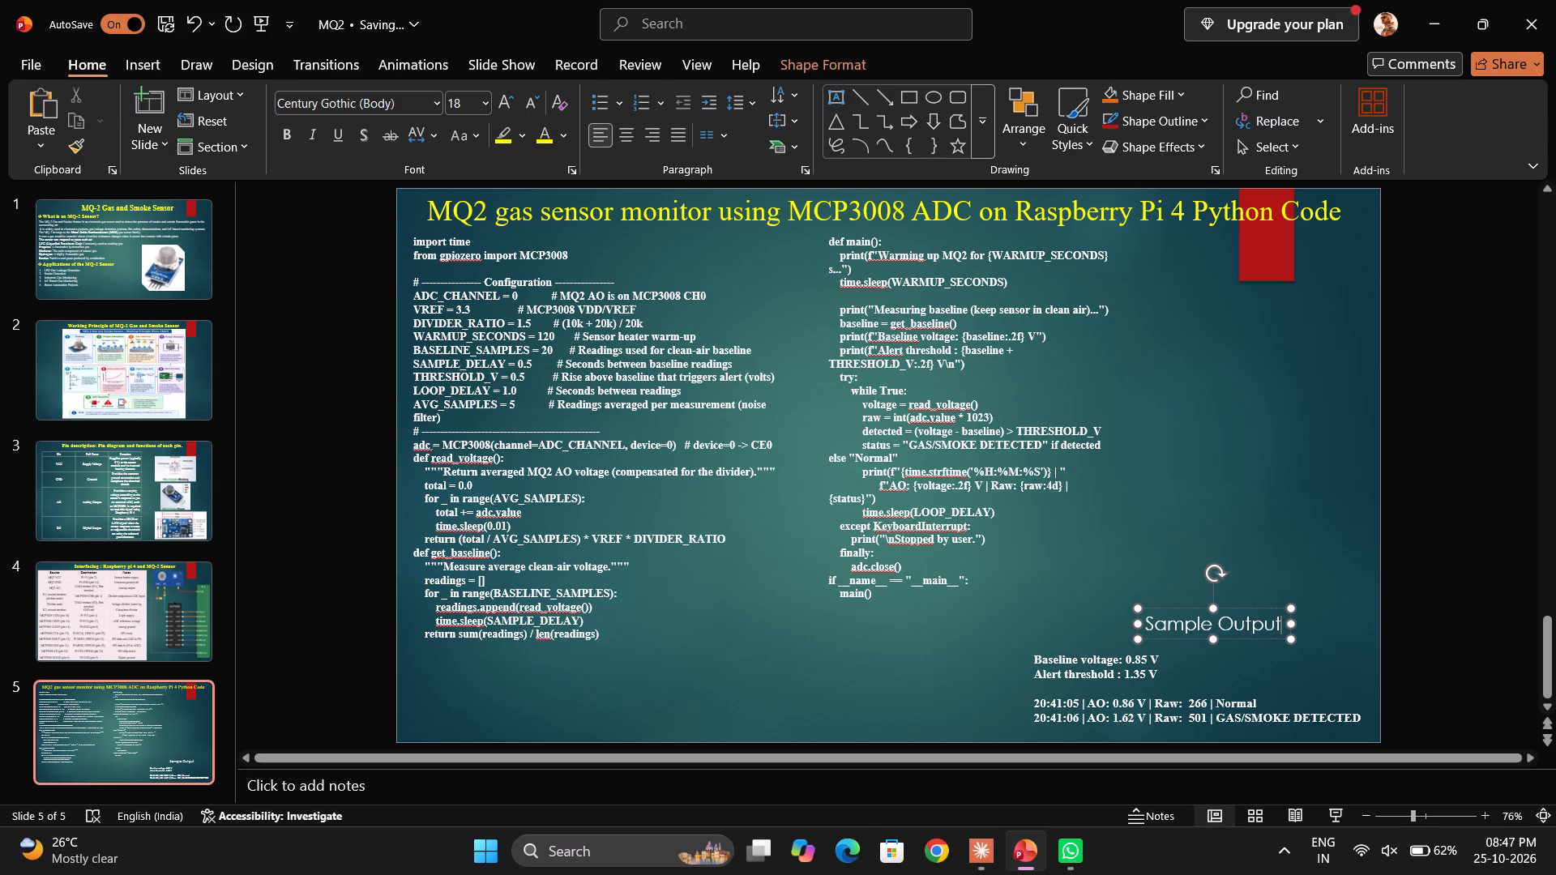
Format the Sample Output heading as bold, yellow Times New Roman text.
key("ctrl+a")
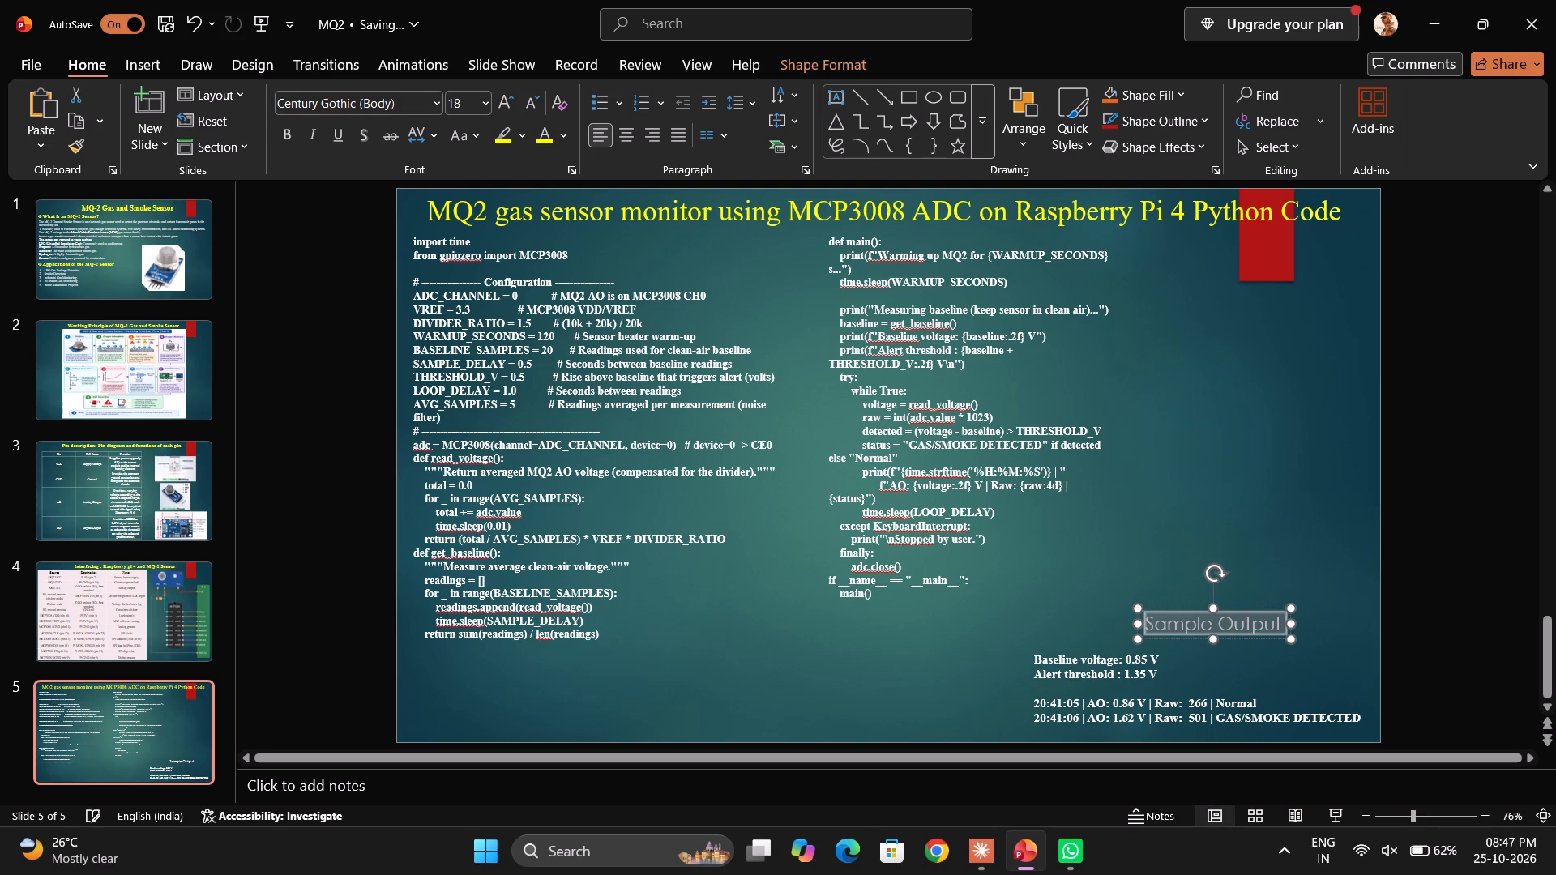
left_click(431, 109)
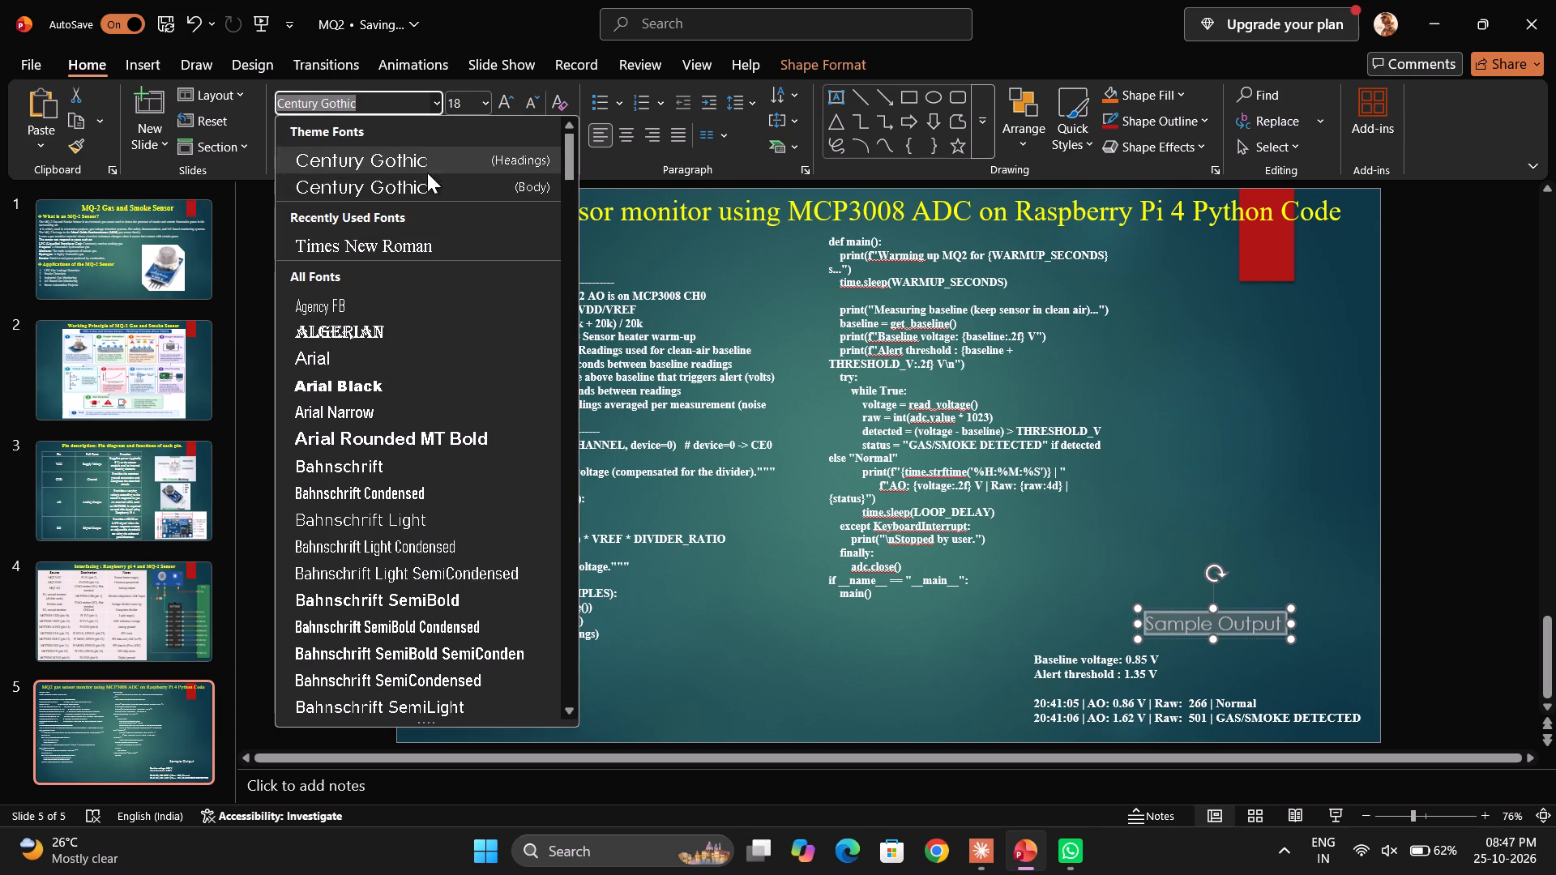
left_click(400, 245)
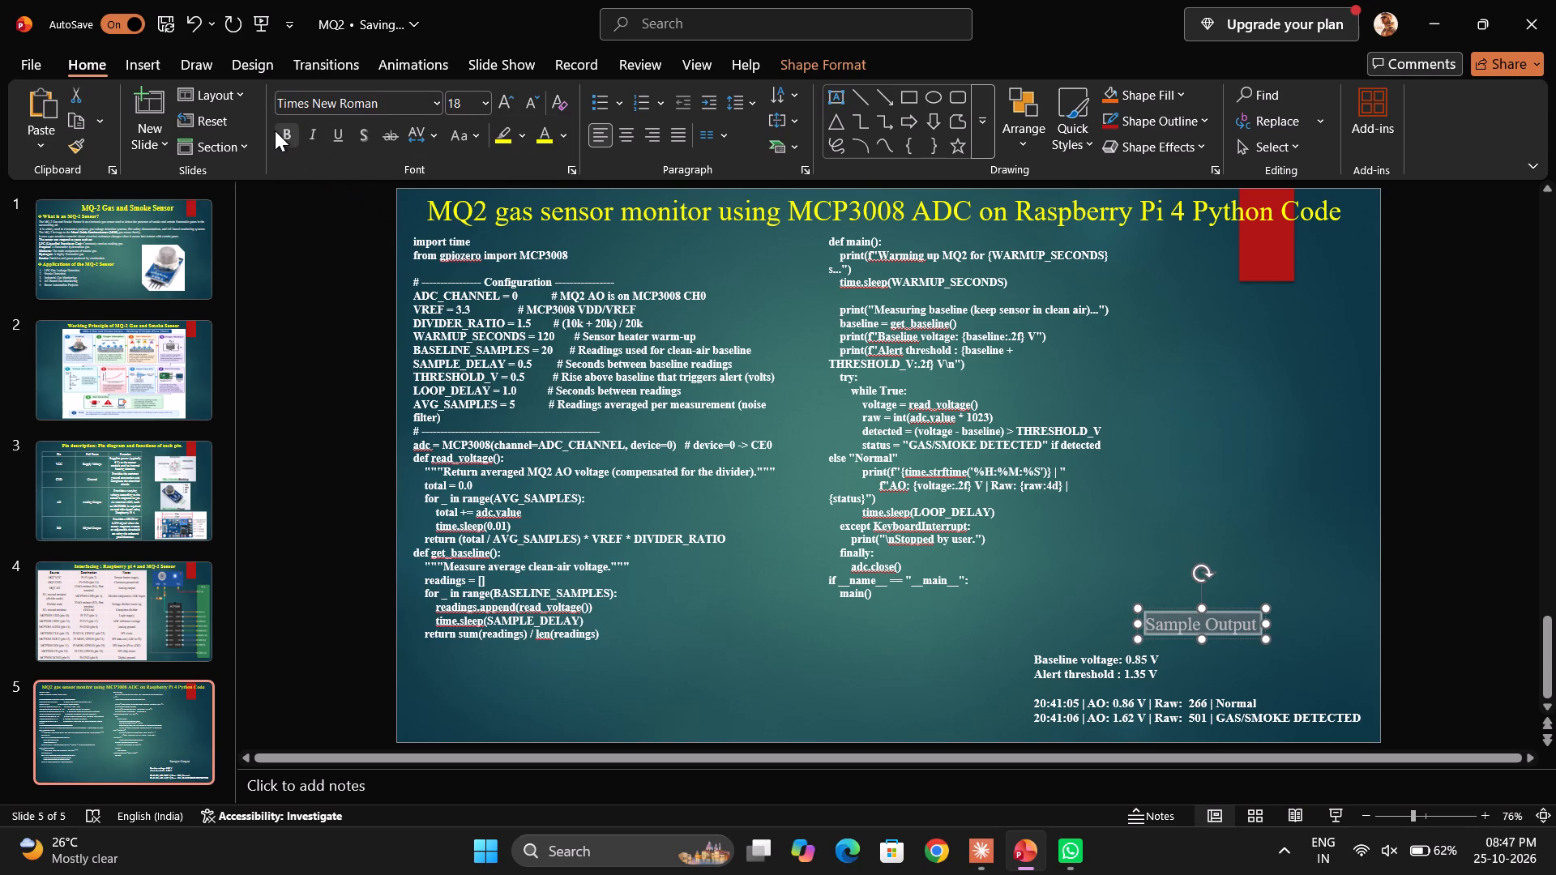
left_click(275, 130)
left_click(286, 131)
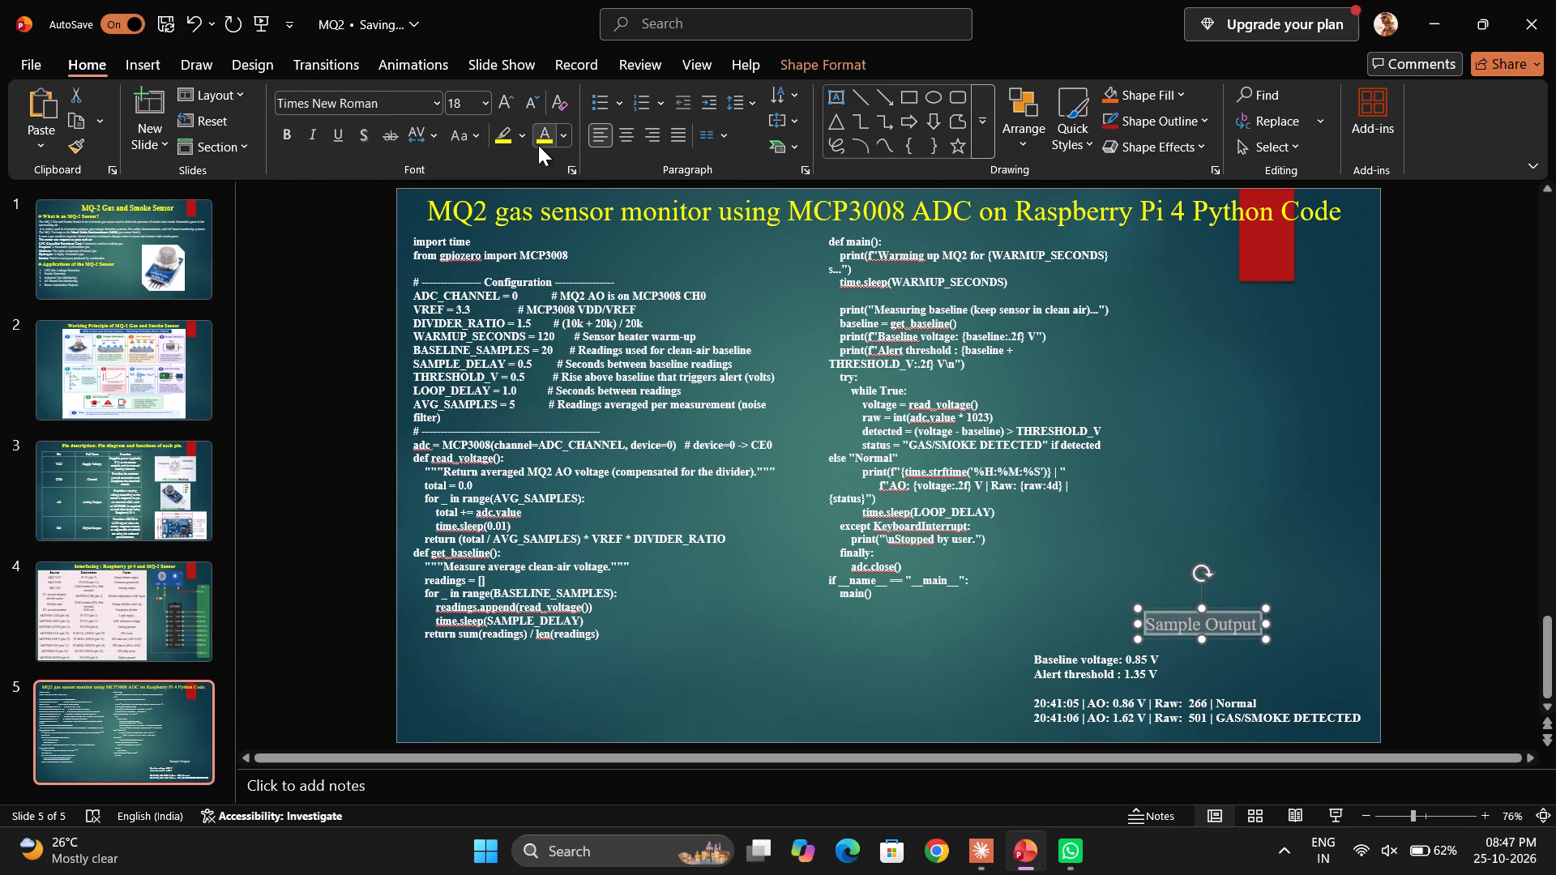
left_click(542, 145)
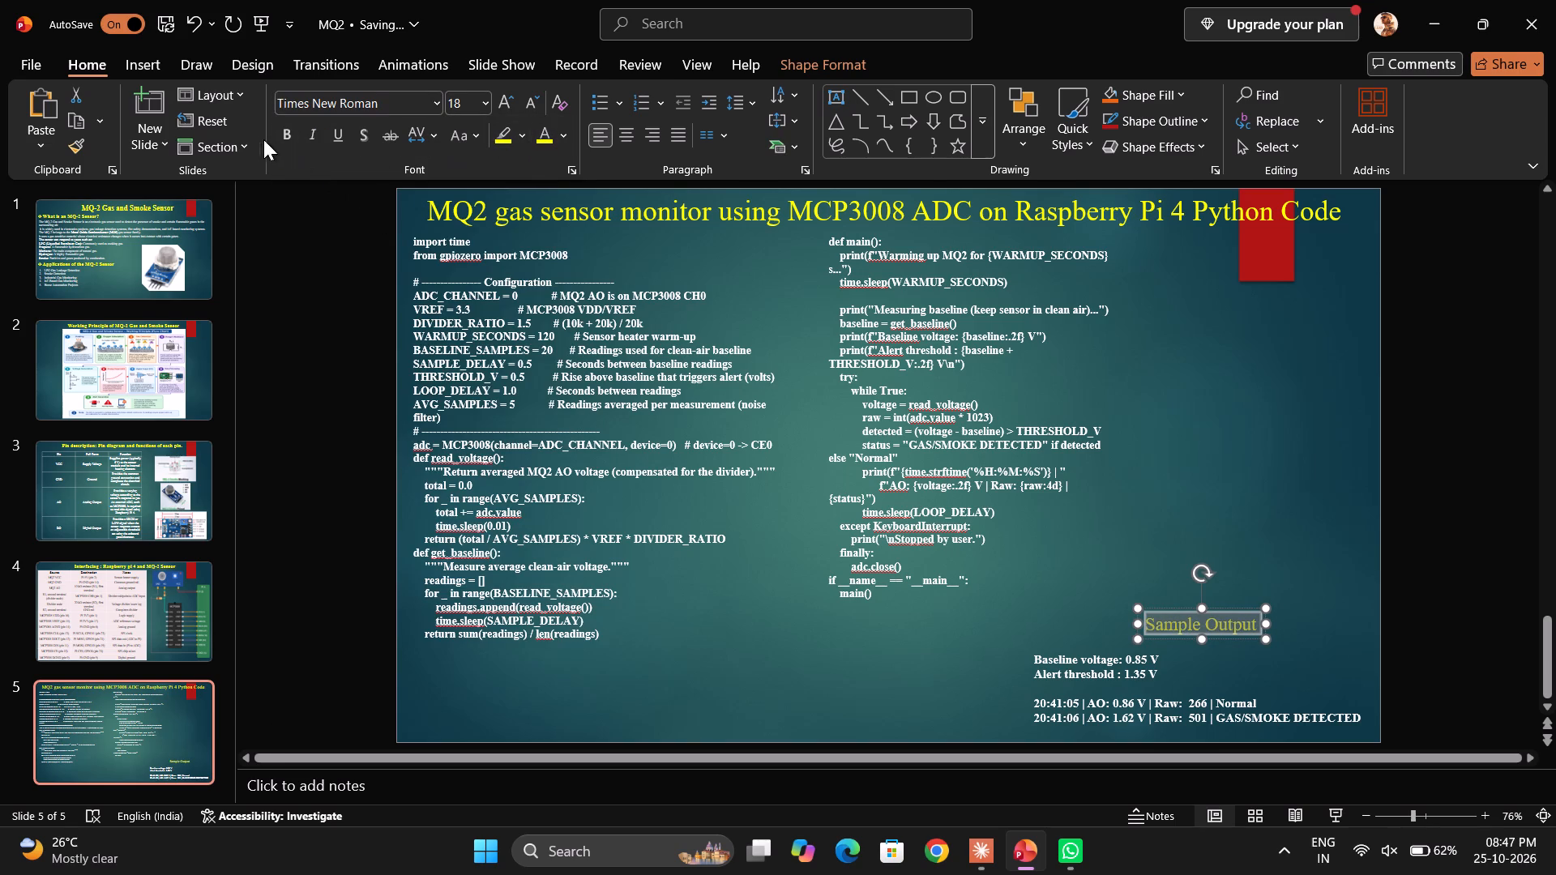
left_click(294, 138)
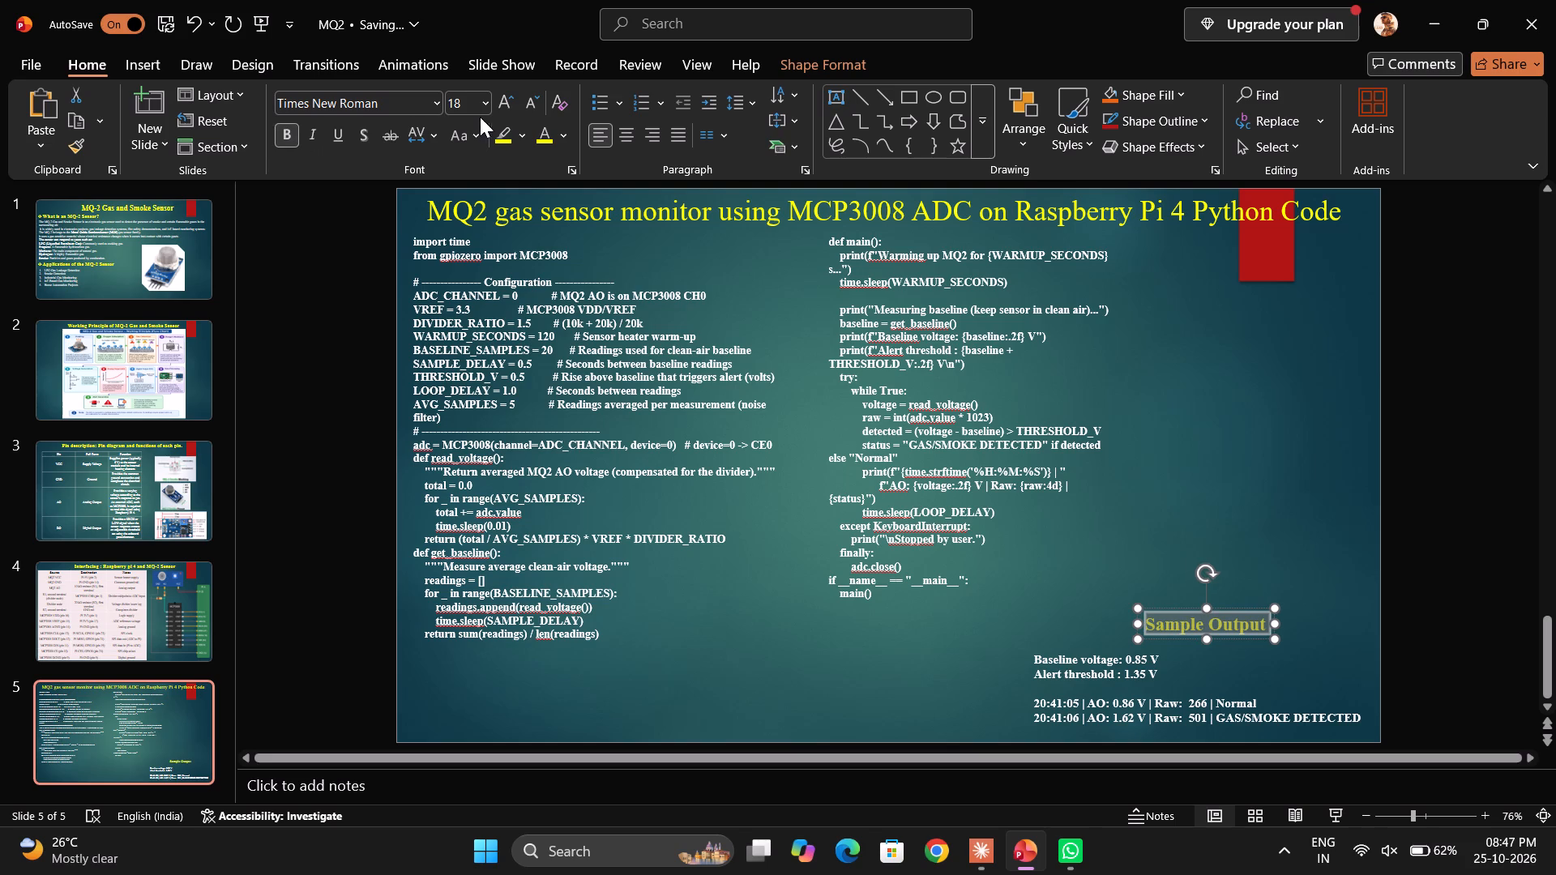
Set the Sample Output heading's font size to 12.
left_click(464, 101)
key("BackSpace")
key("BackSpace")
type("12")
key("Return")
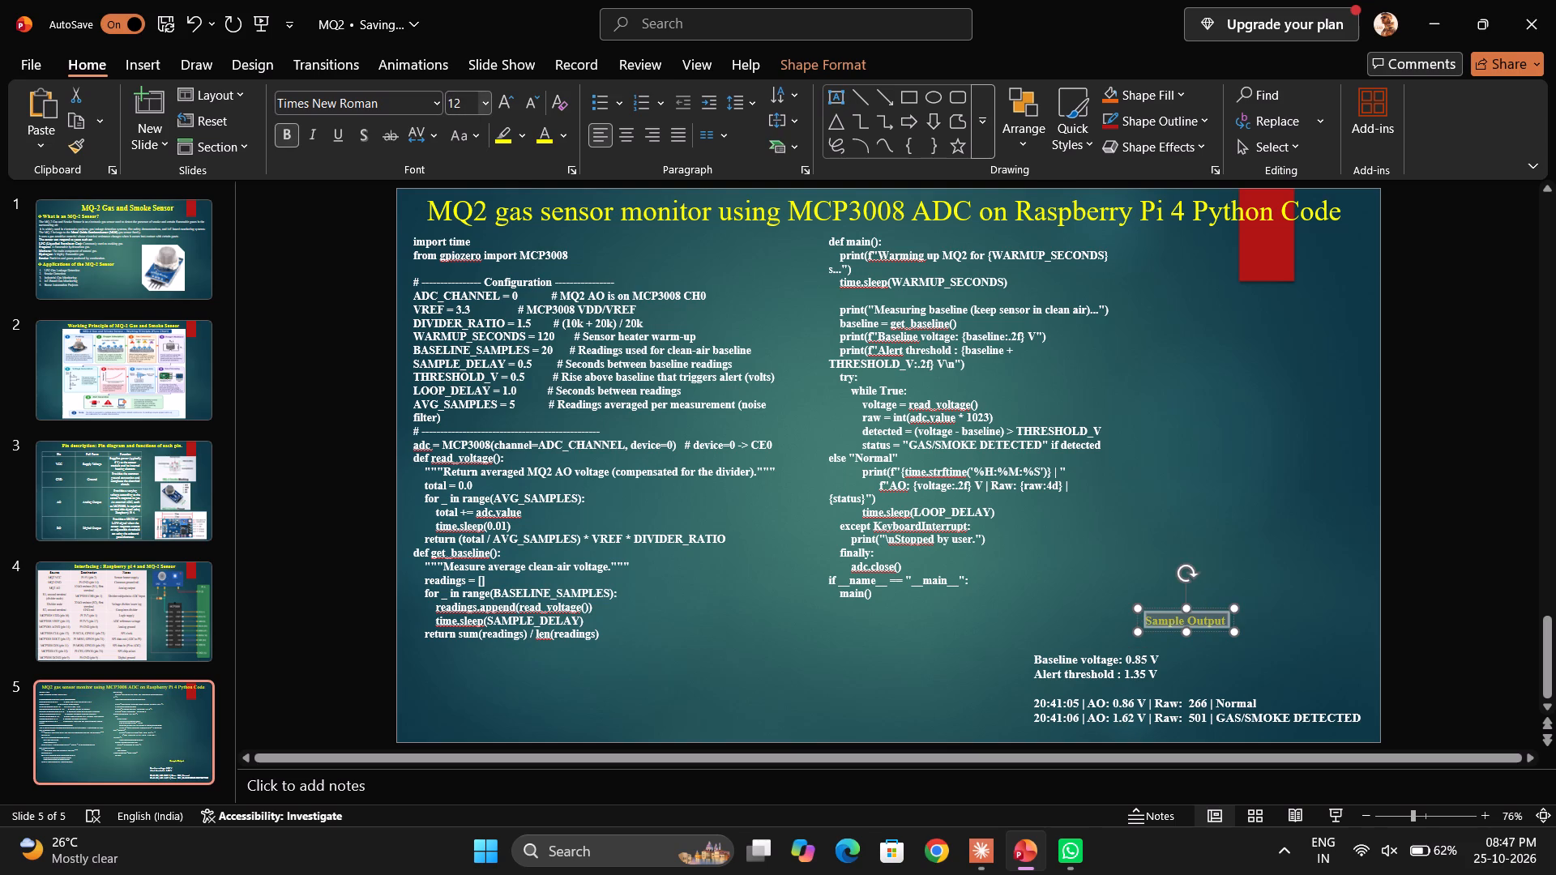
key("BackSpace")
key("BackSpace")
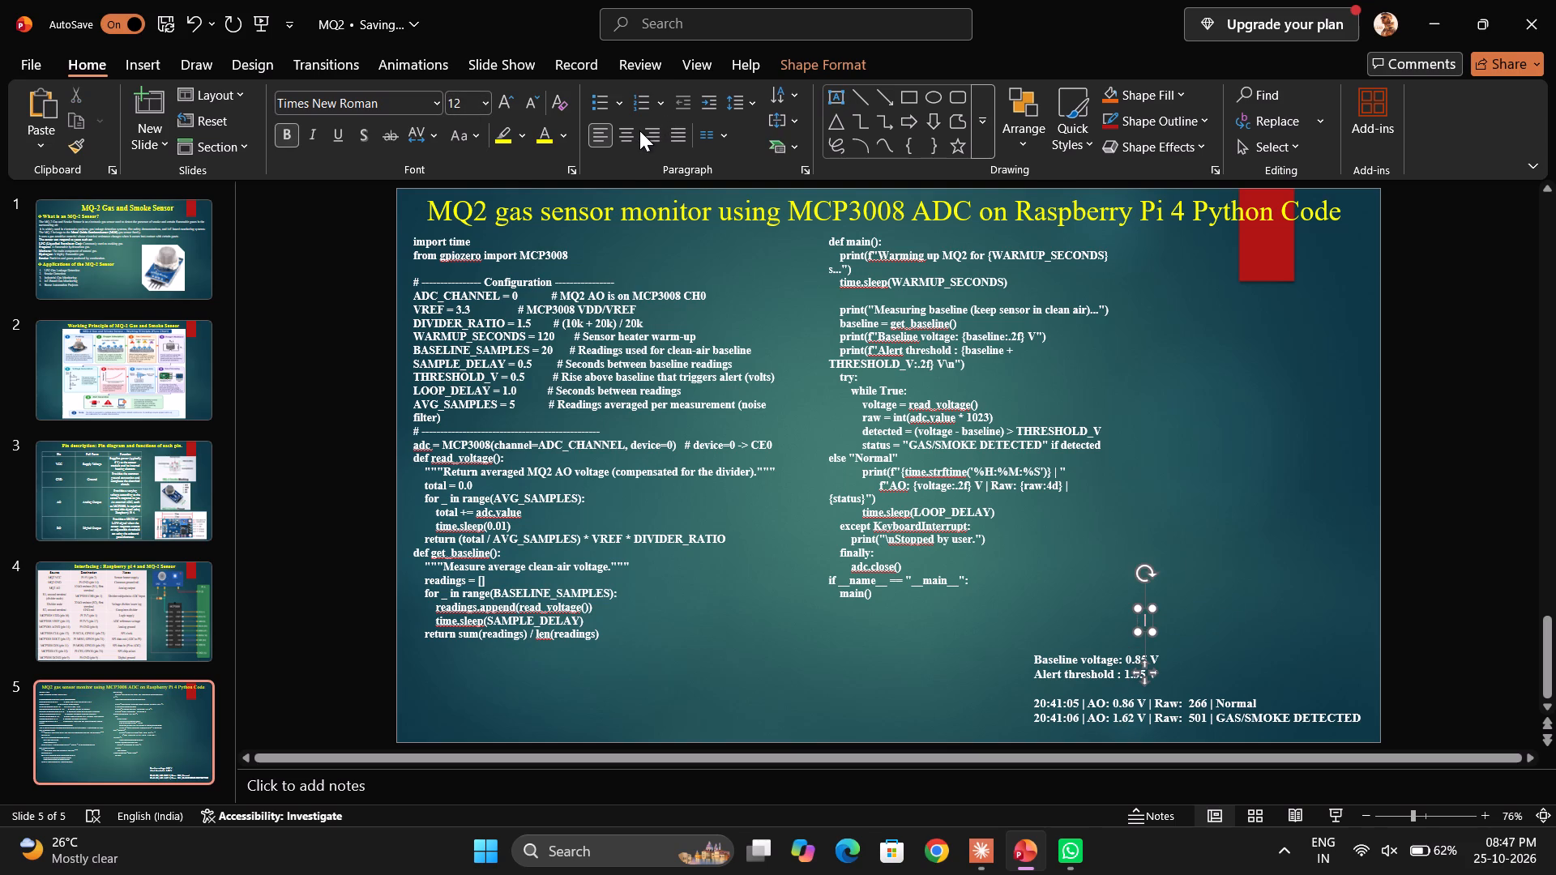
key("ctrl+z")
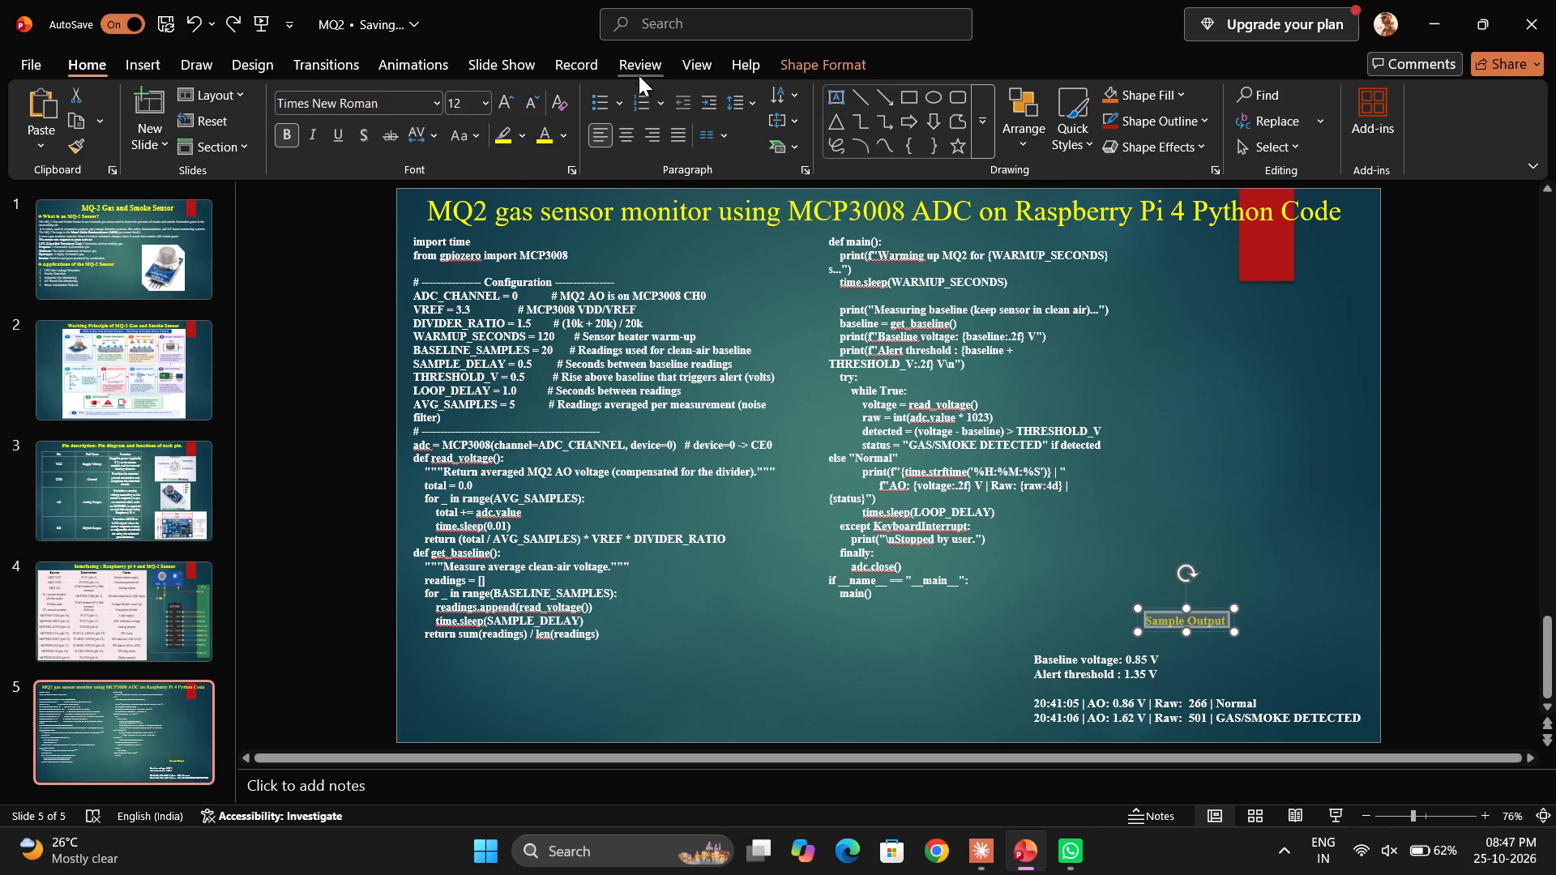
Set the Sample Output heading's font size to 14.
left_click(465, 108)
key("BackSpace")
type("14")
key("Return")
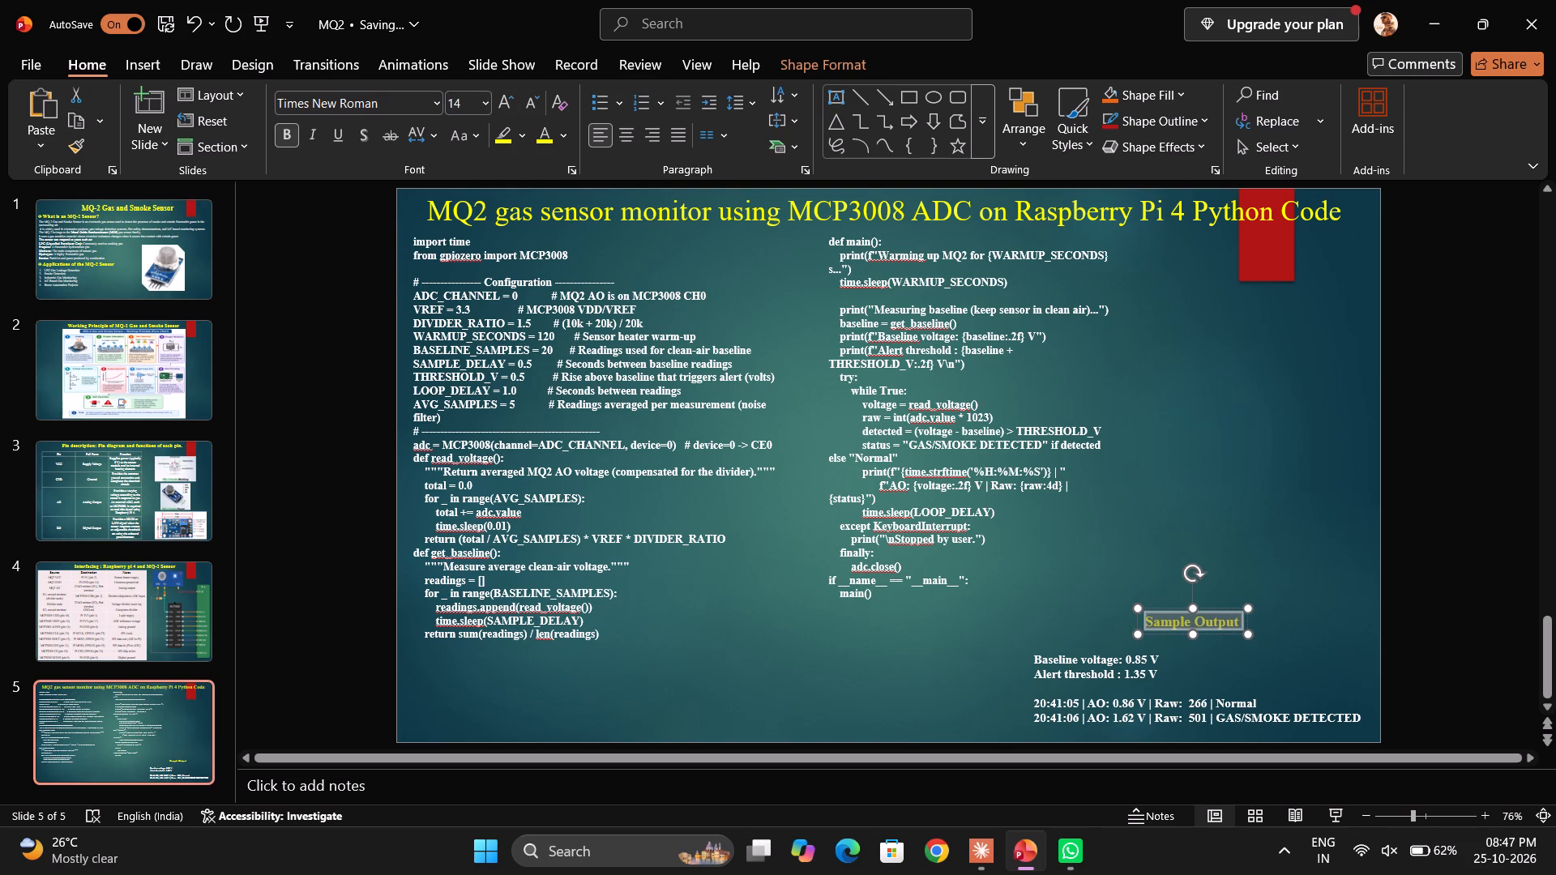
left_click(1464, 584)
Move the Sample Output heading slightly down and left so it sits directly above the output lines.
left_click(1207, 624)
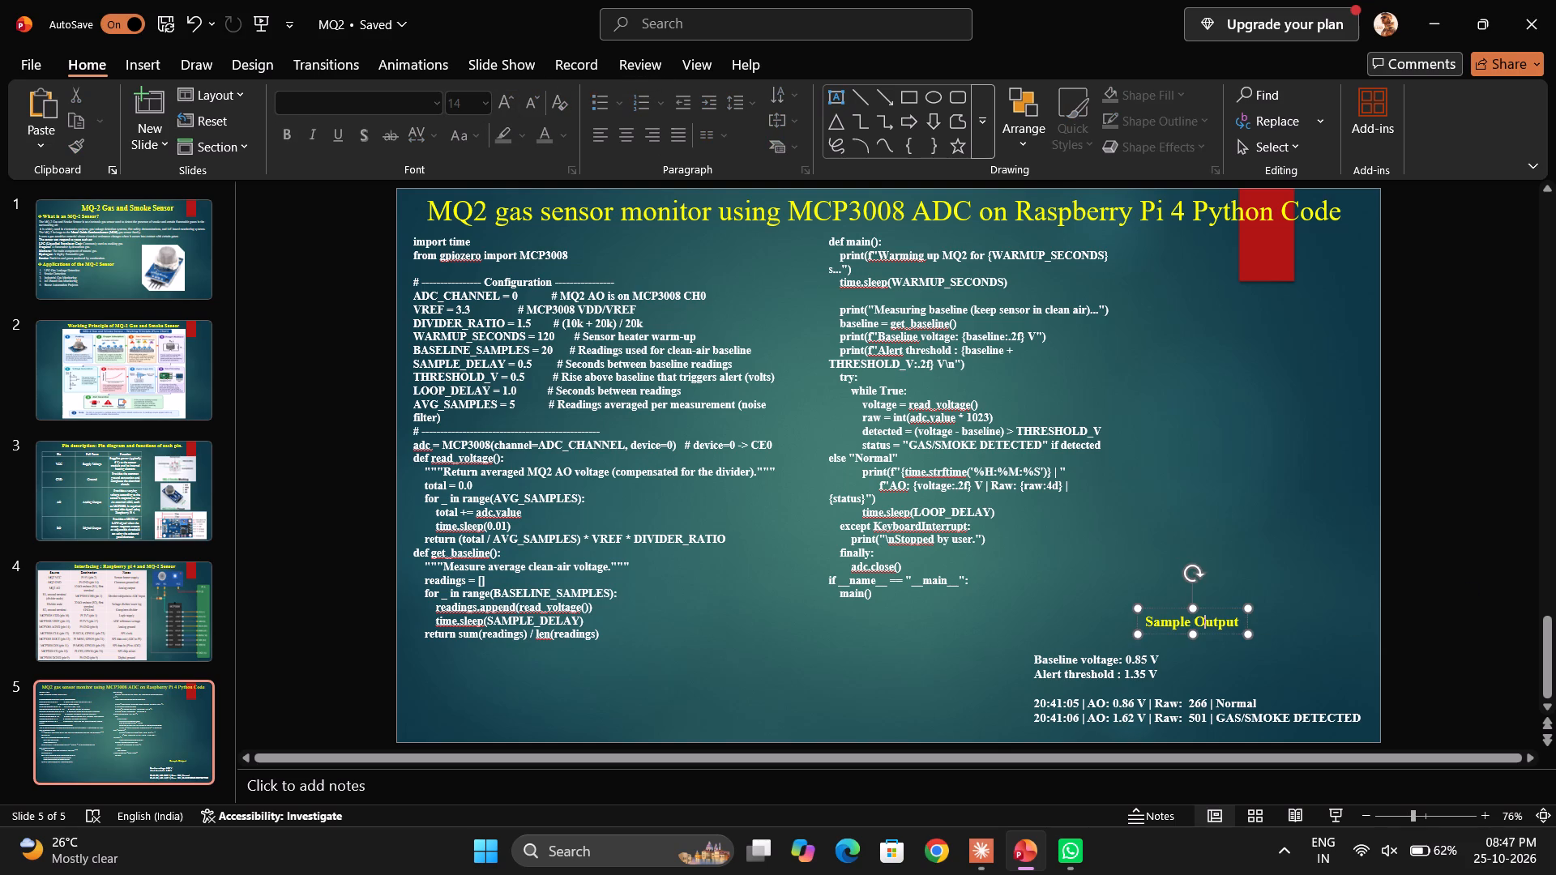
left_click_drag(1211, 634, 1196, 645)
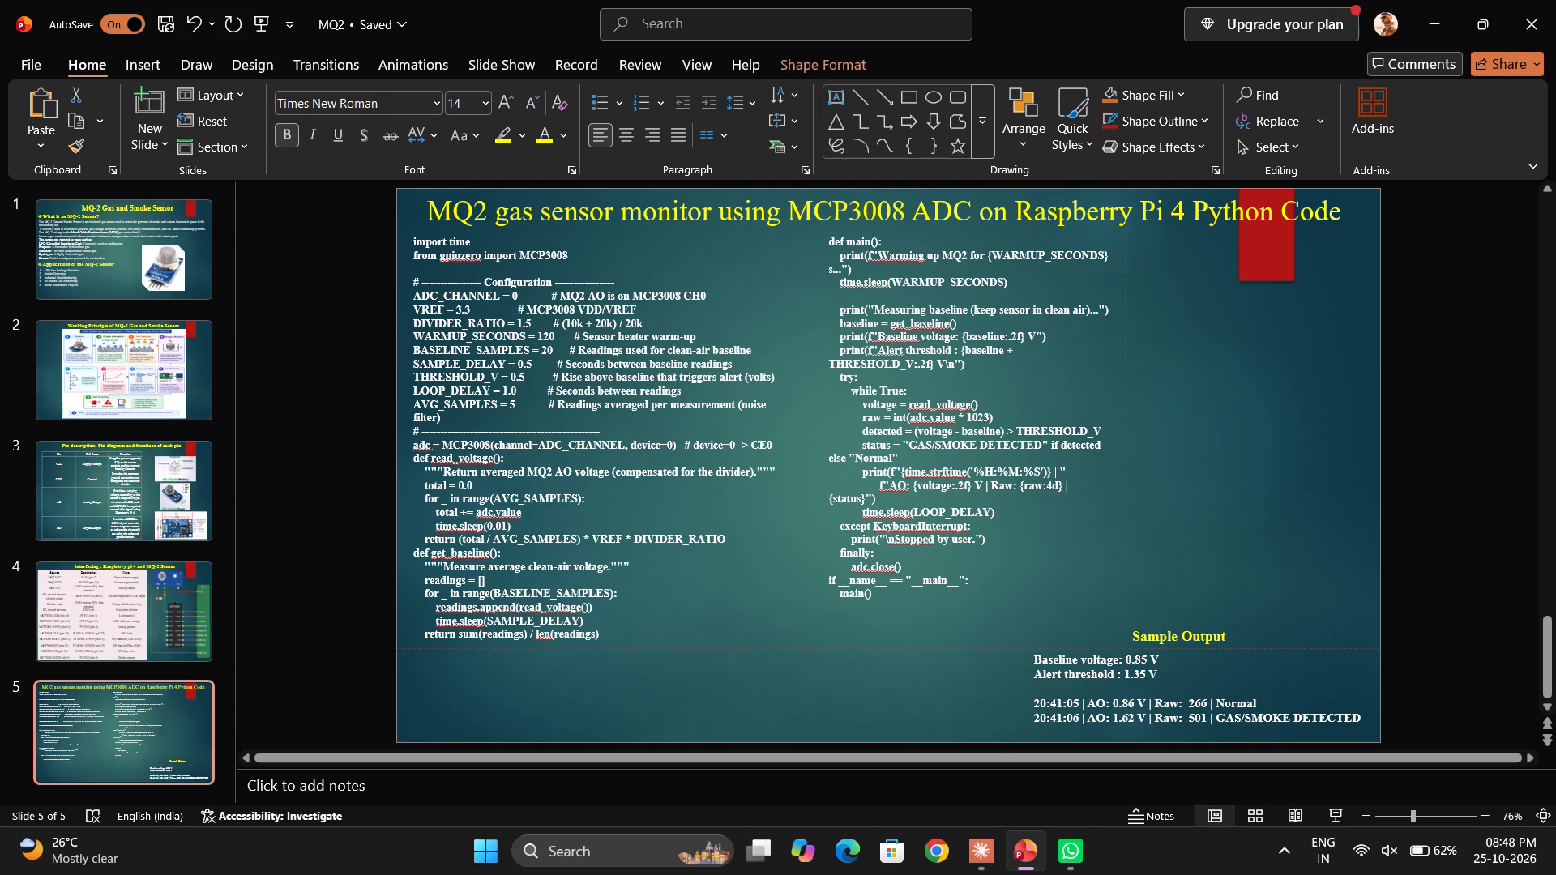
left_click_drag(1196, 645, 1198, 645)
left_click(1553, 581)
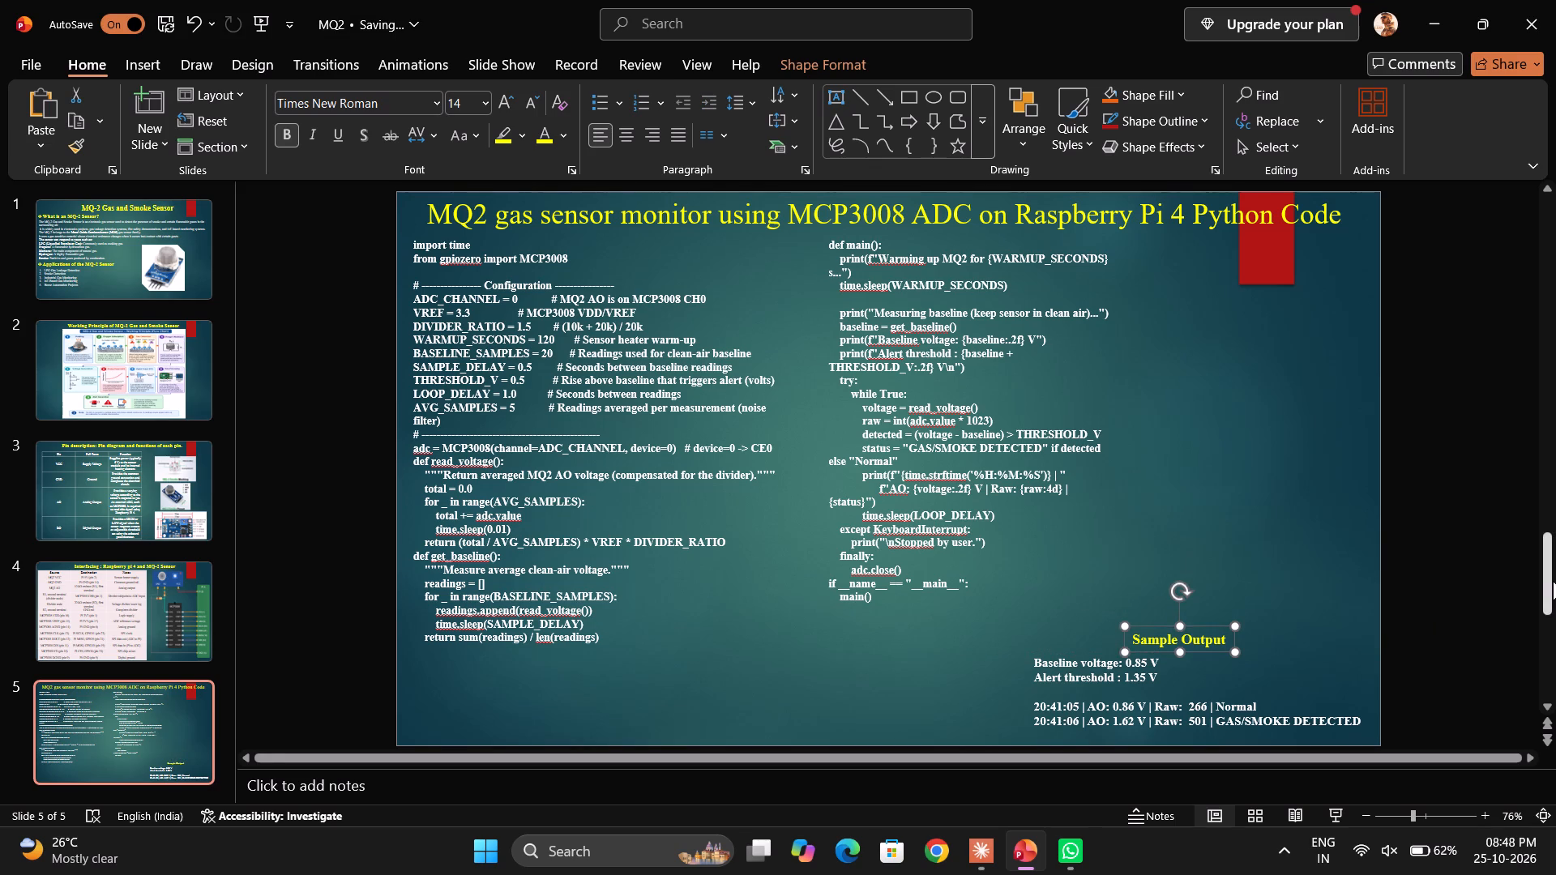
left_click(1482, 591)
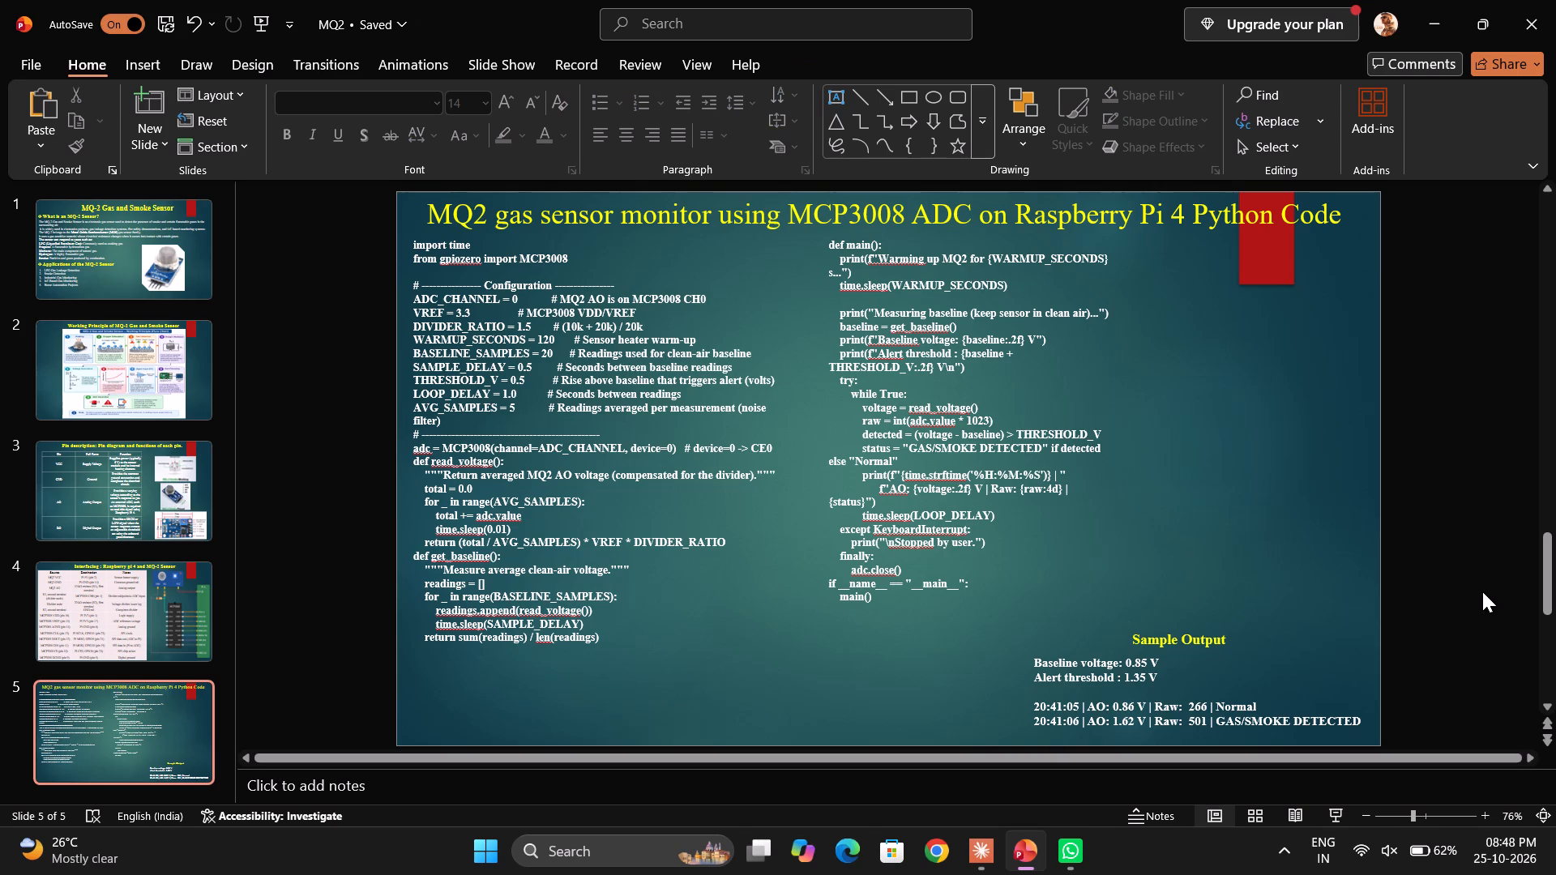
Set all the code in the first text box, starting at import time, to font size 12.
left_click(651, 476)
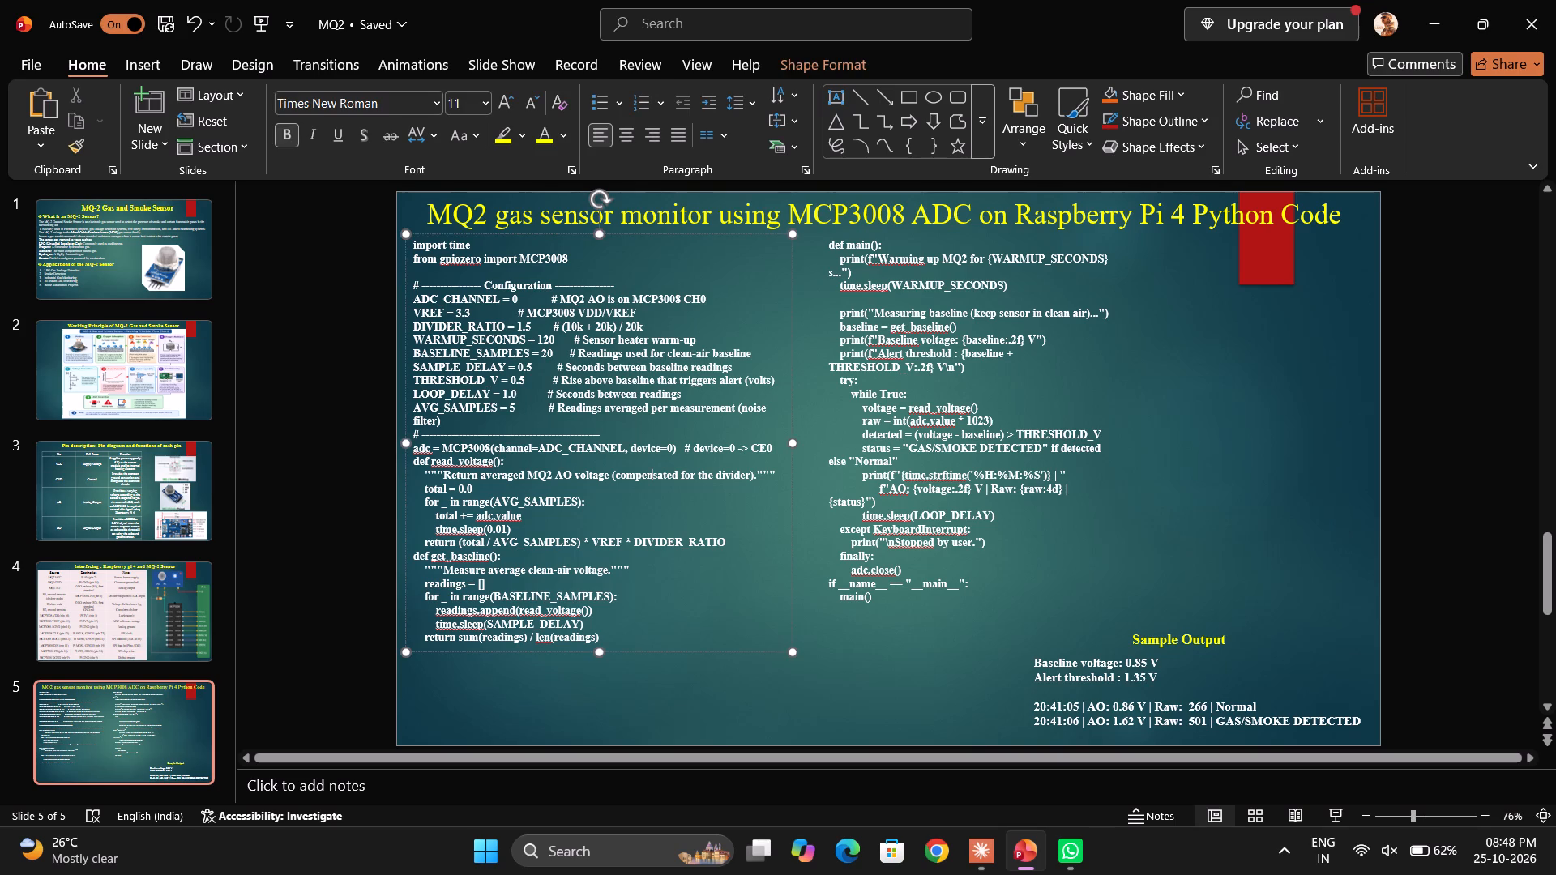
key("ctrl+a")
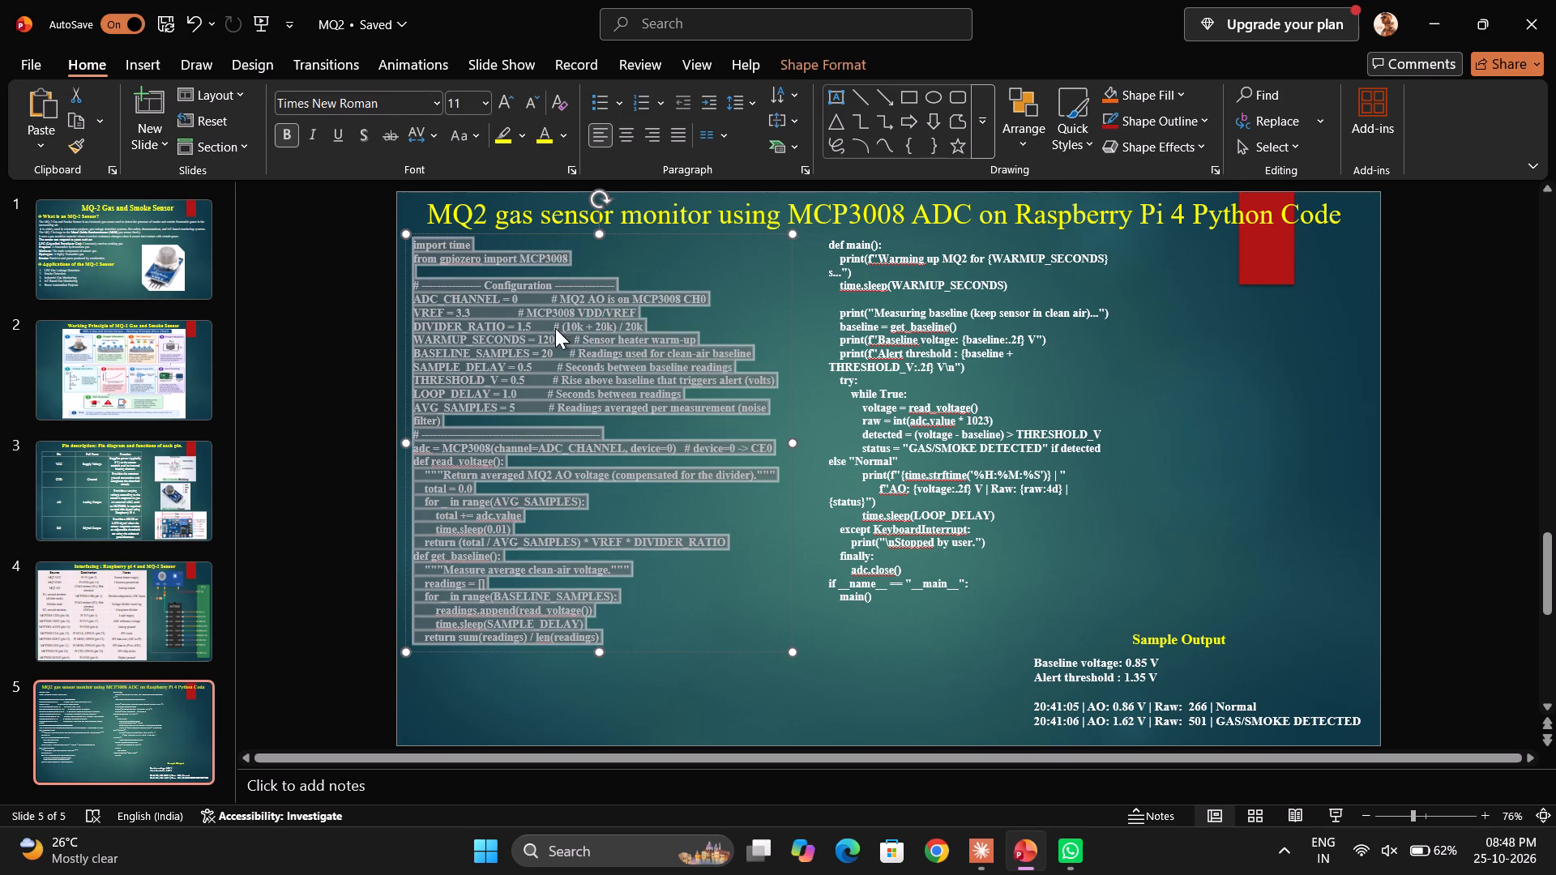
left_click(461, 99)
key("BackSpace")
type("12")
key("Return")
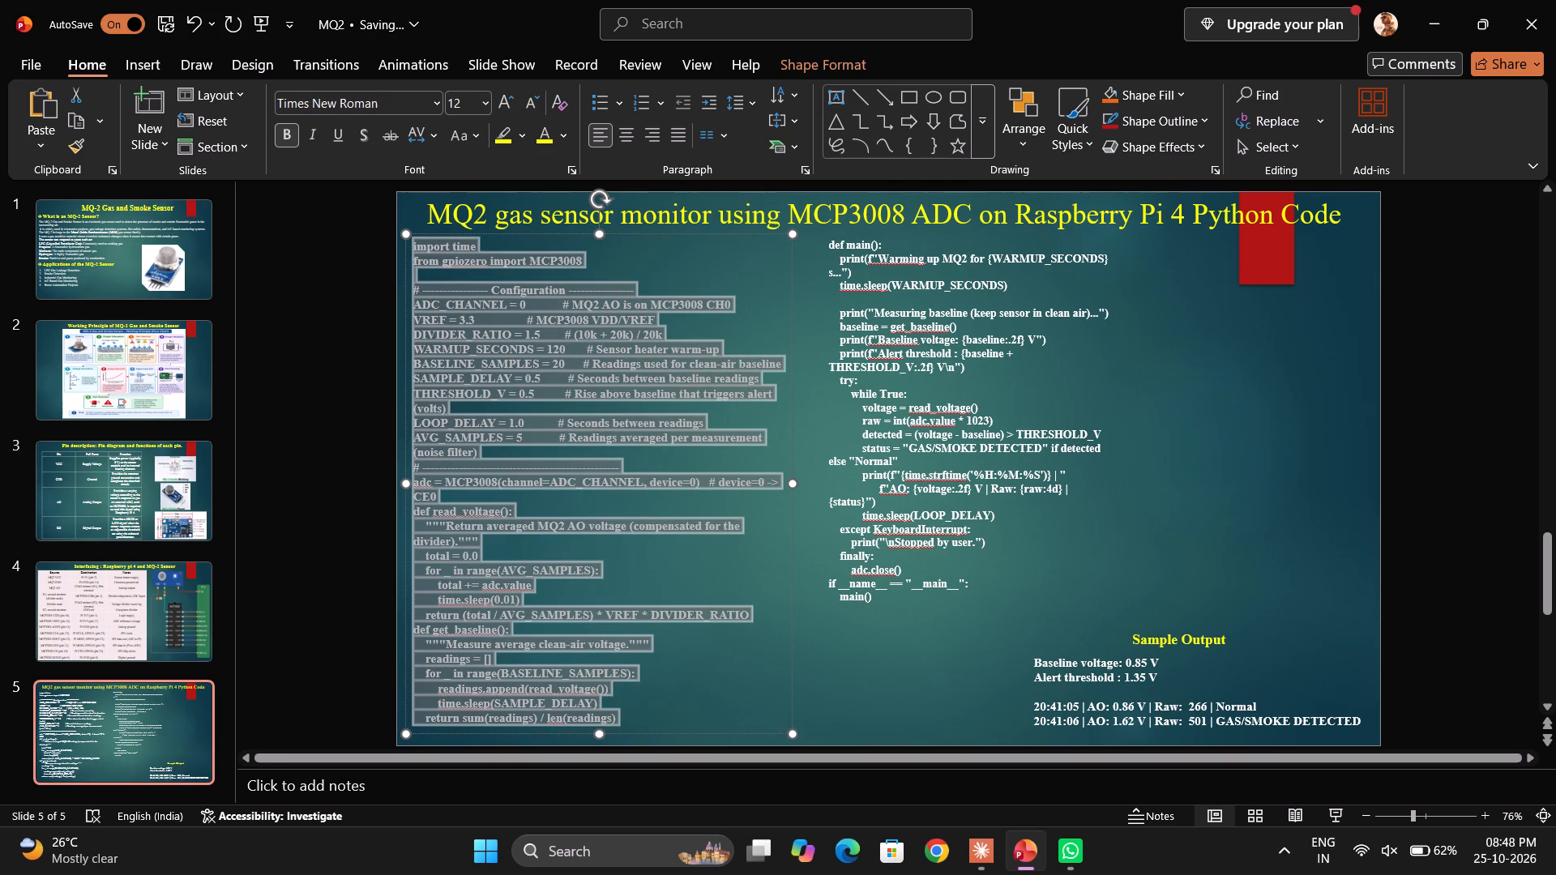
Set all the code in the second text box, starting at def main(), to font size 12.
left_click(919, 398)
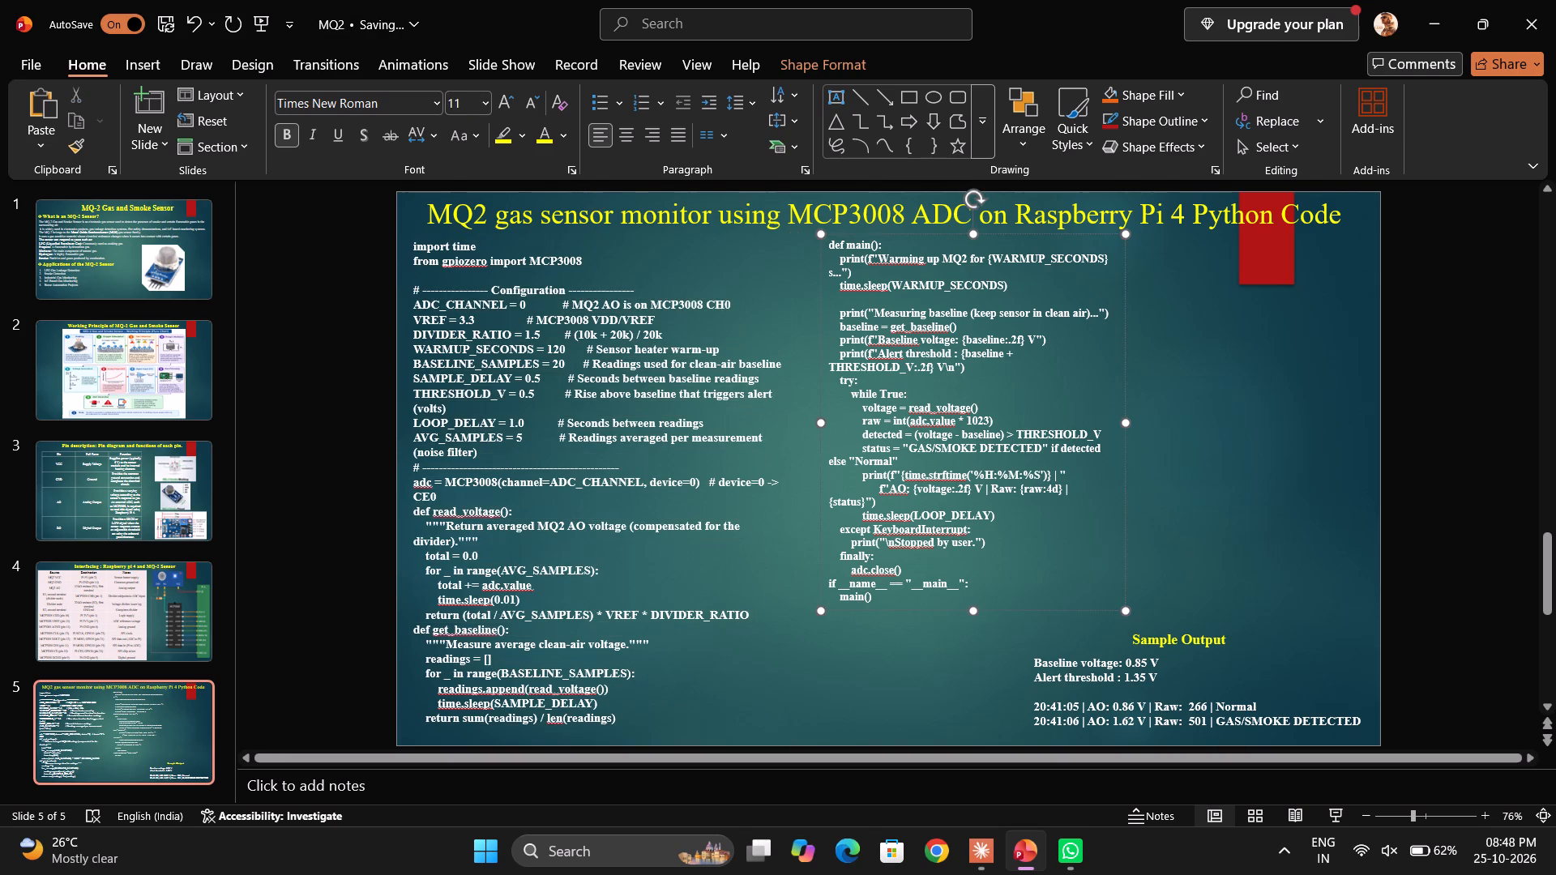
scroll(580, 621, "down", 1)
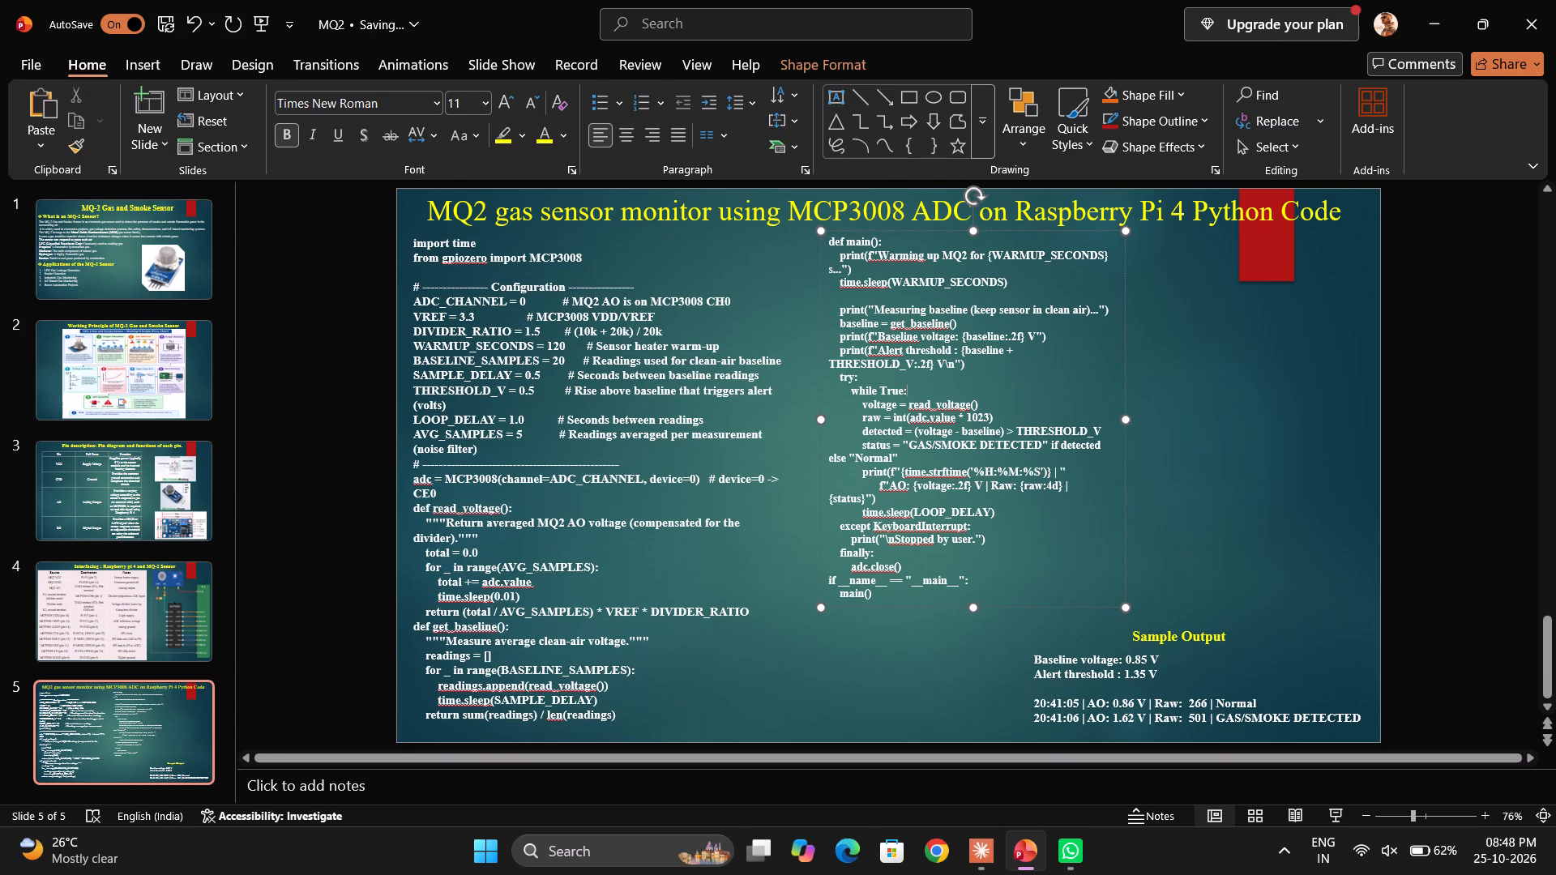
left_click(967, 539)
key("ctrl+a")
left_click(464, 109)
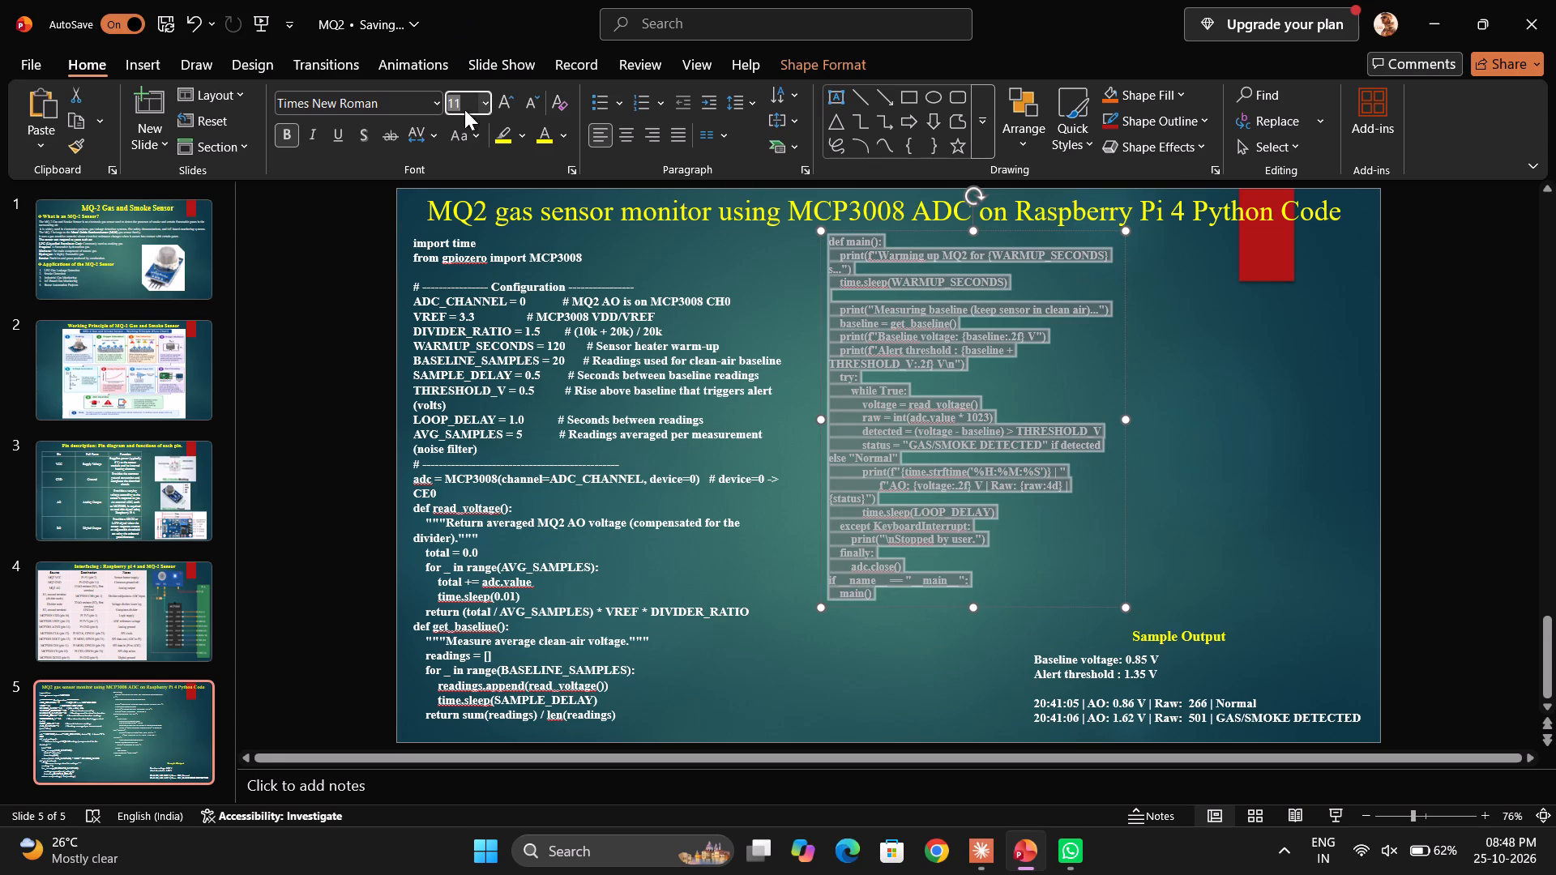
key("BackSpace")
type("12")
key("Return")
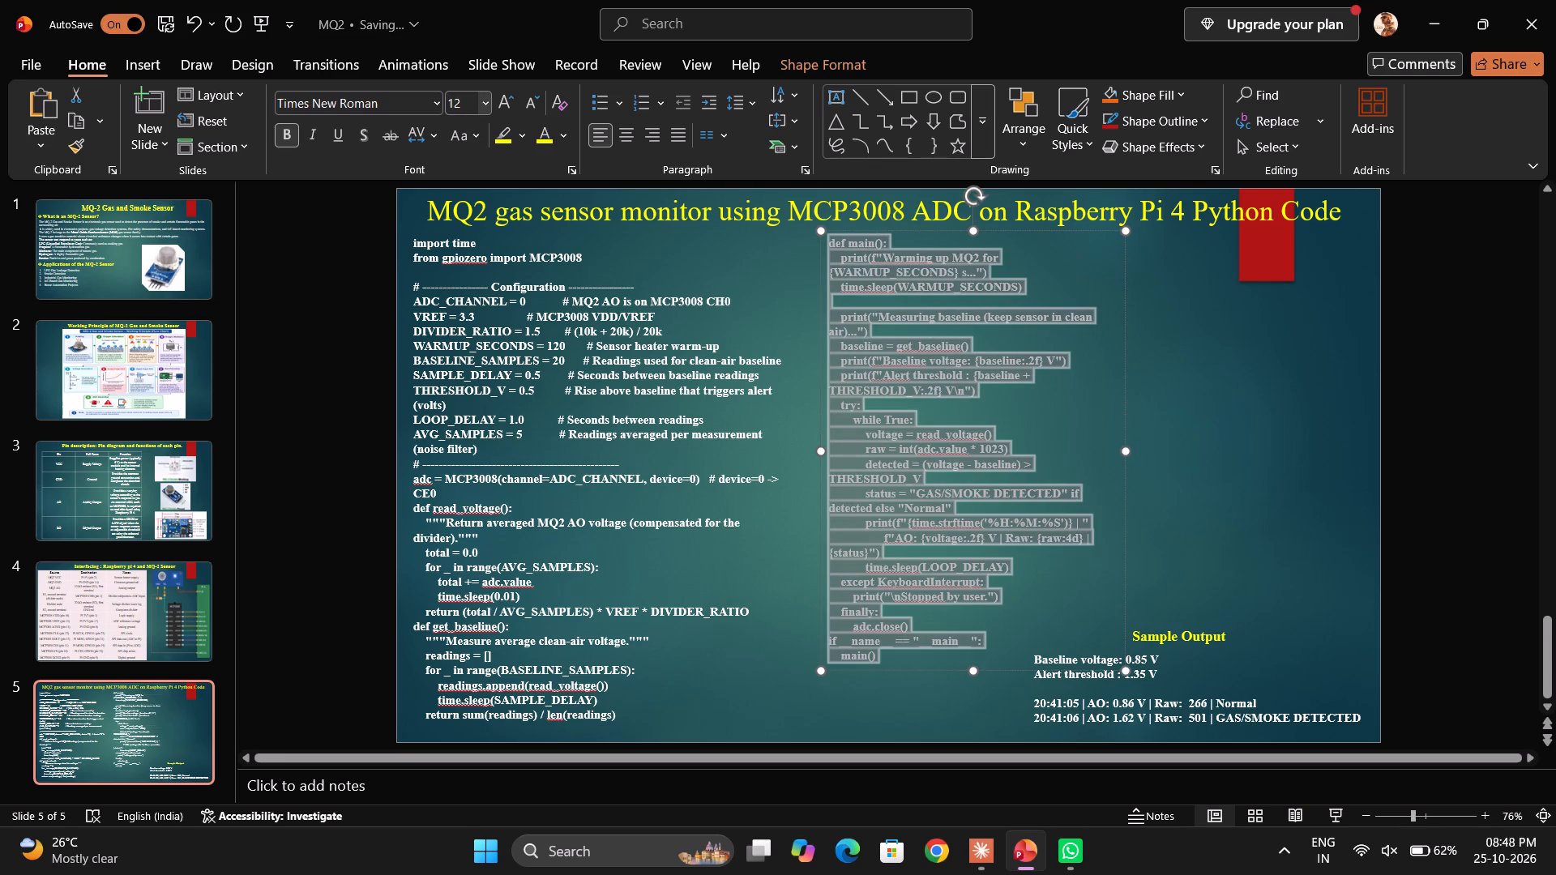
left_click(1198, 408)
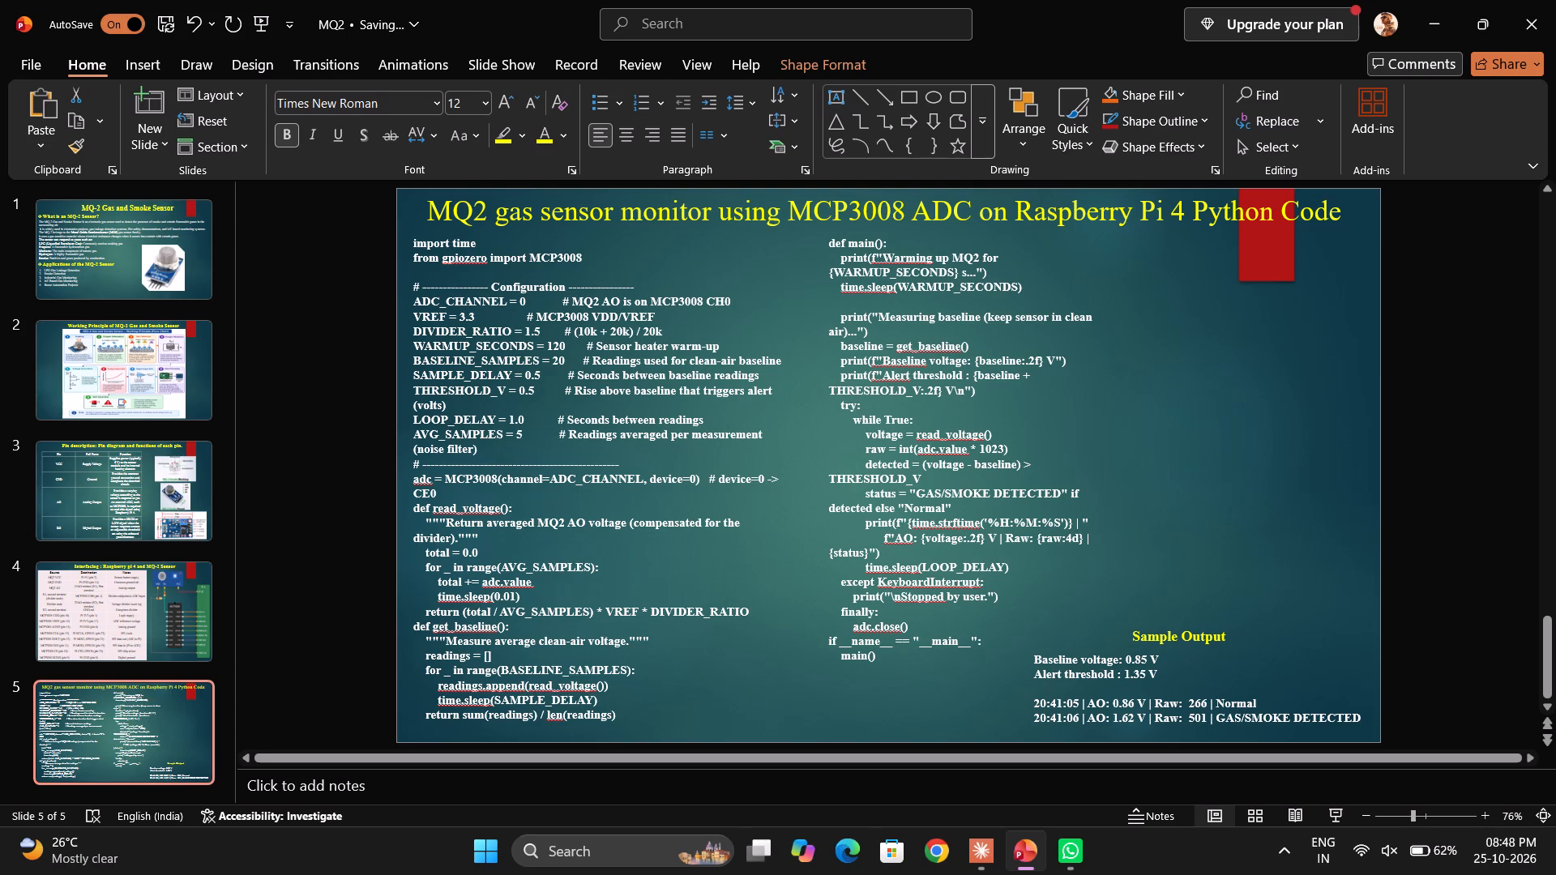
Run the slide show from slide 5, go back to slide 1, and review the slides forward to the end before returning to editing.
left_click(1327, 817)
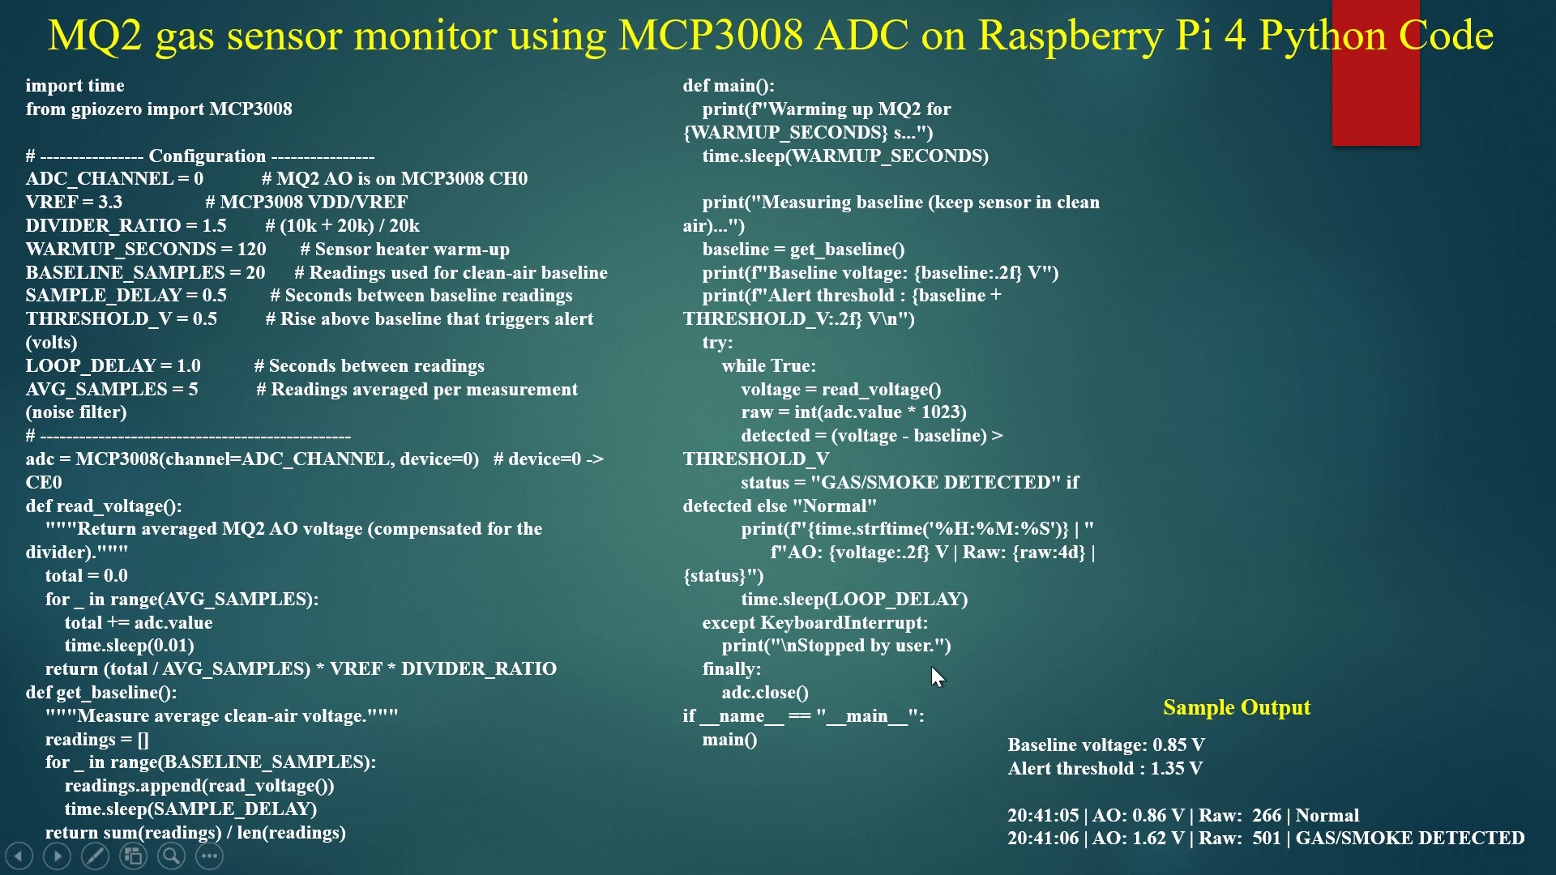
key("Left")
key("Left")
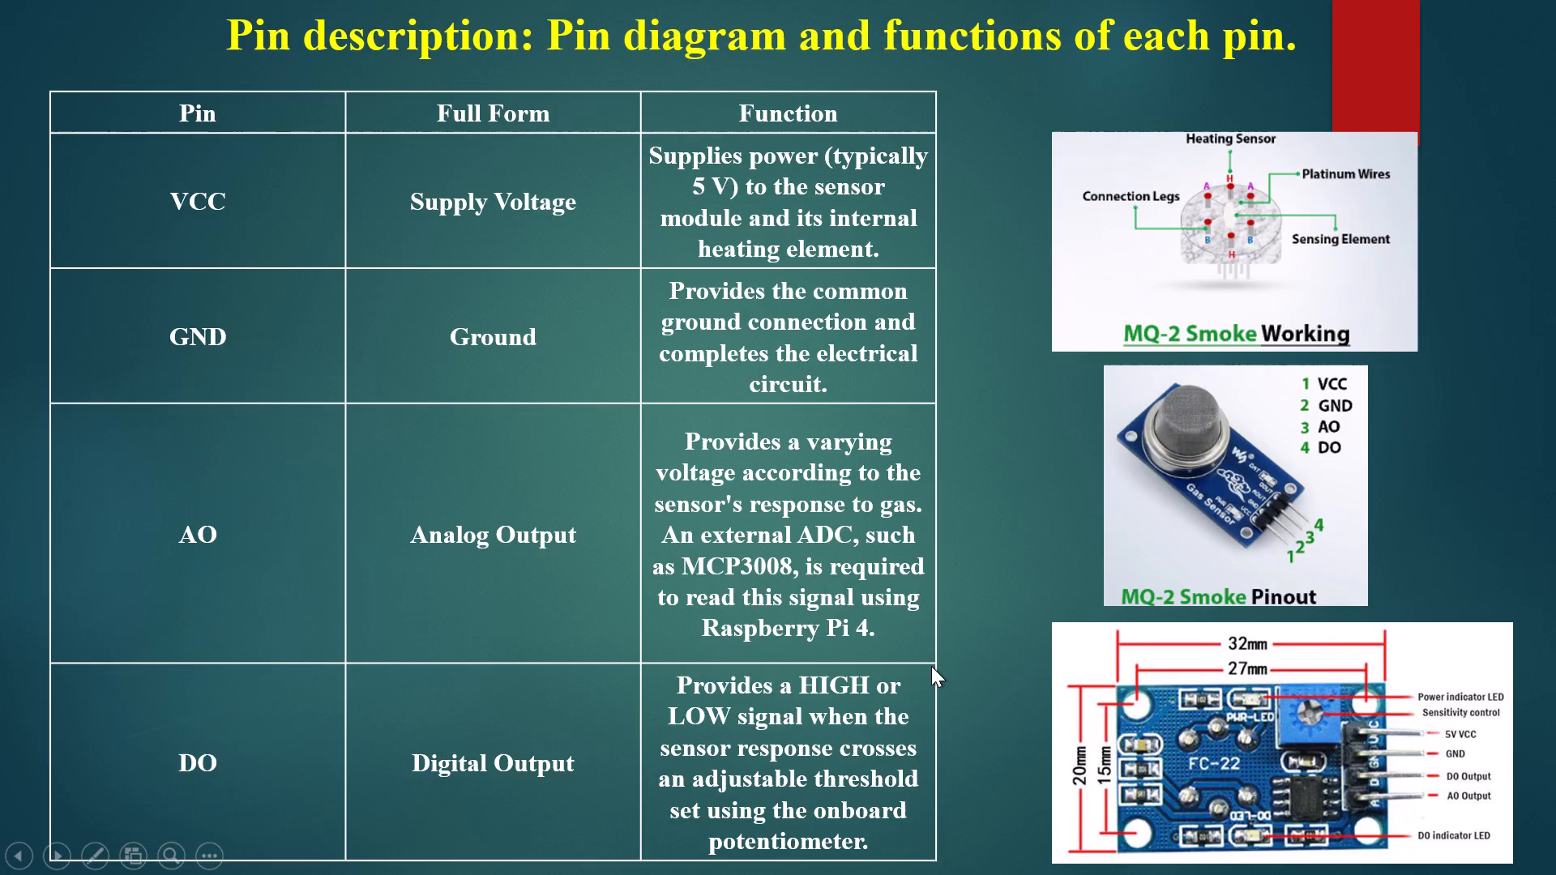
key("Left")
key("Left")
key("Left")
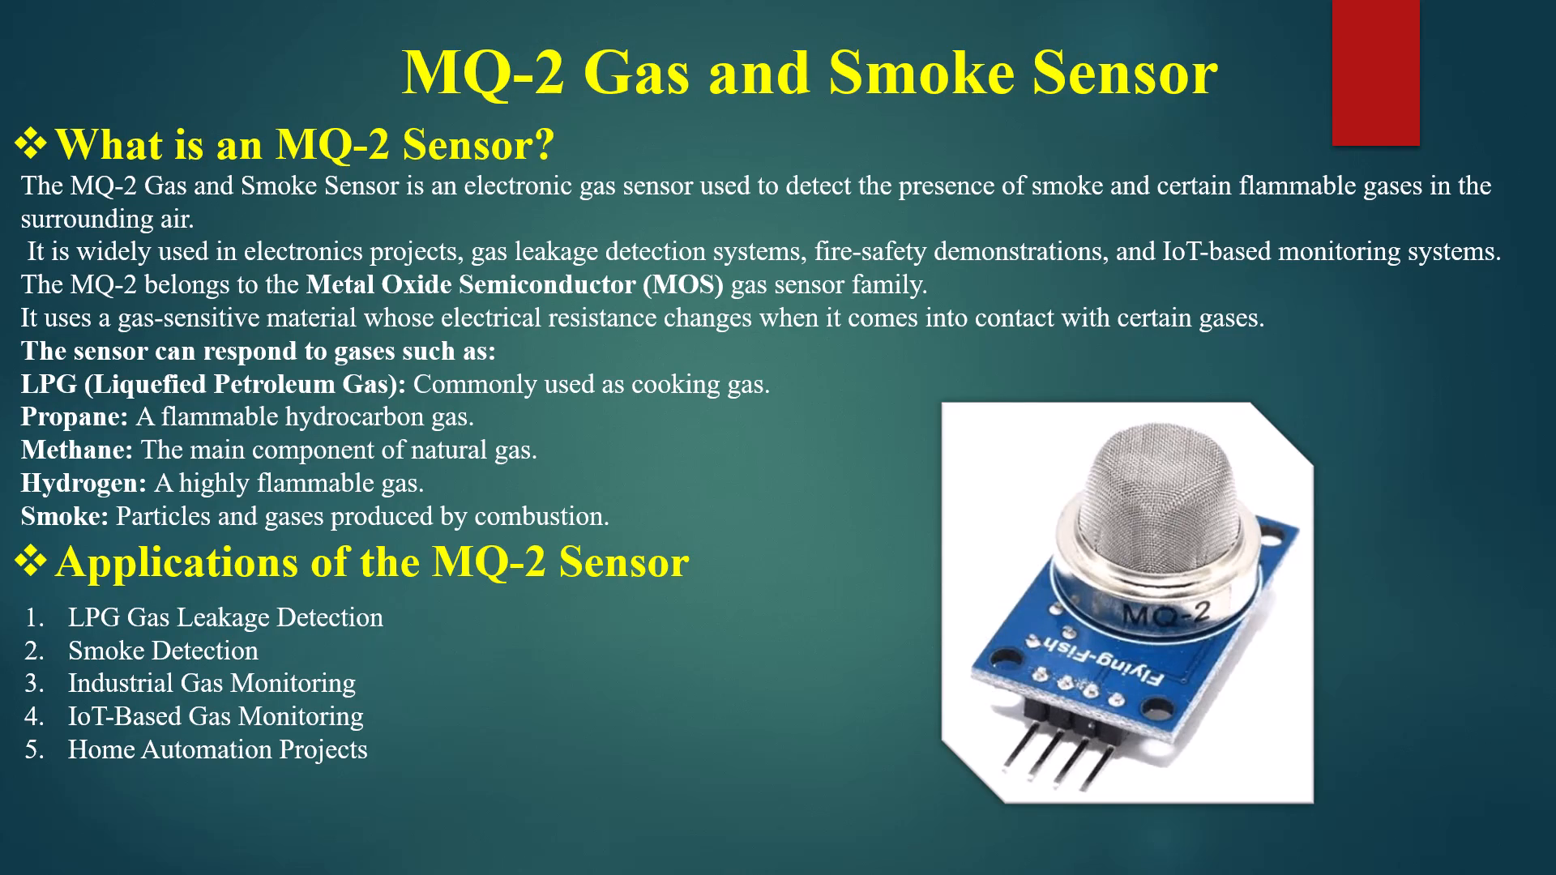
key("Right")
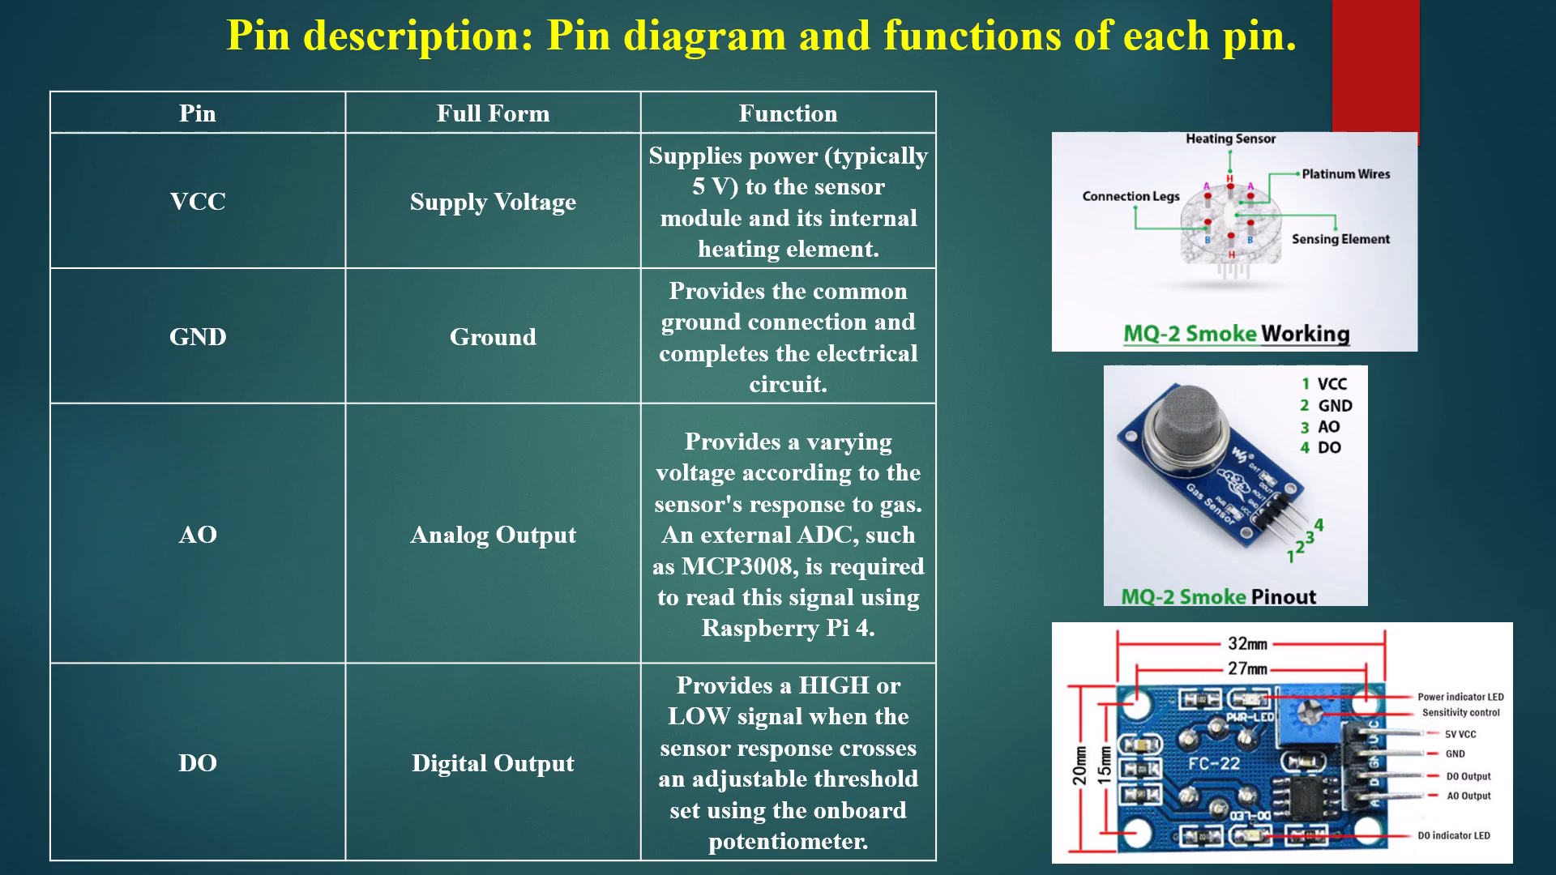
key("Right")
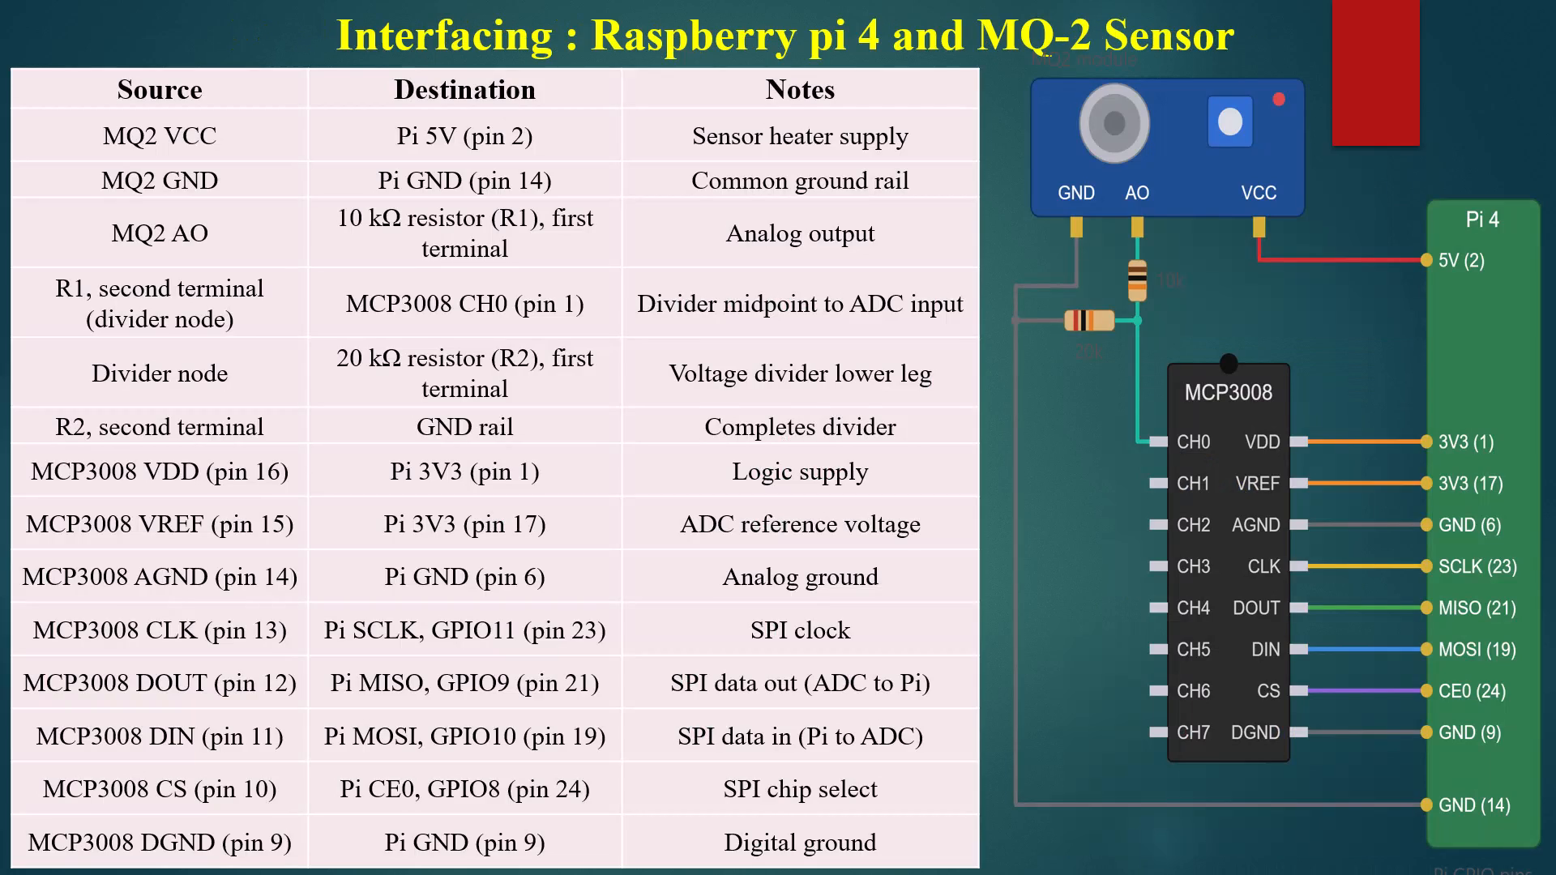
key("Right")
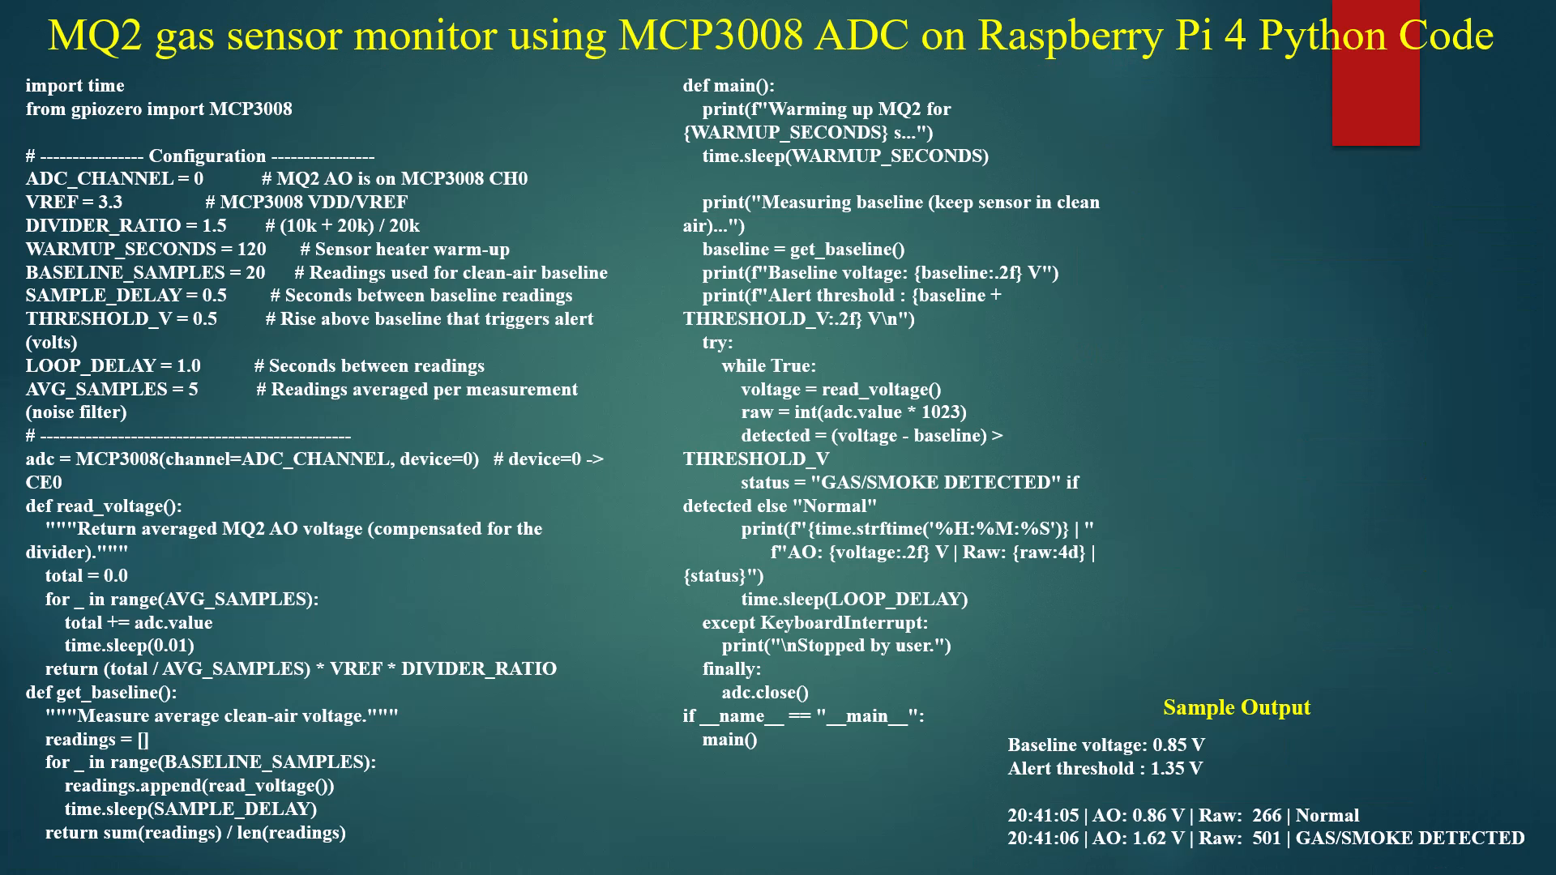
key("Right")
key("Left")
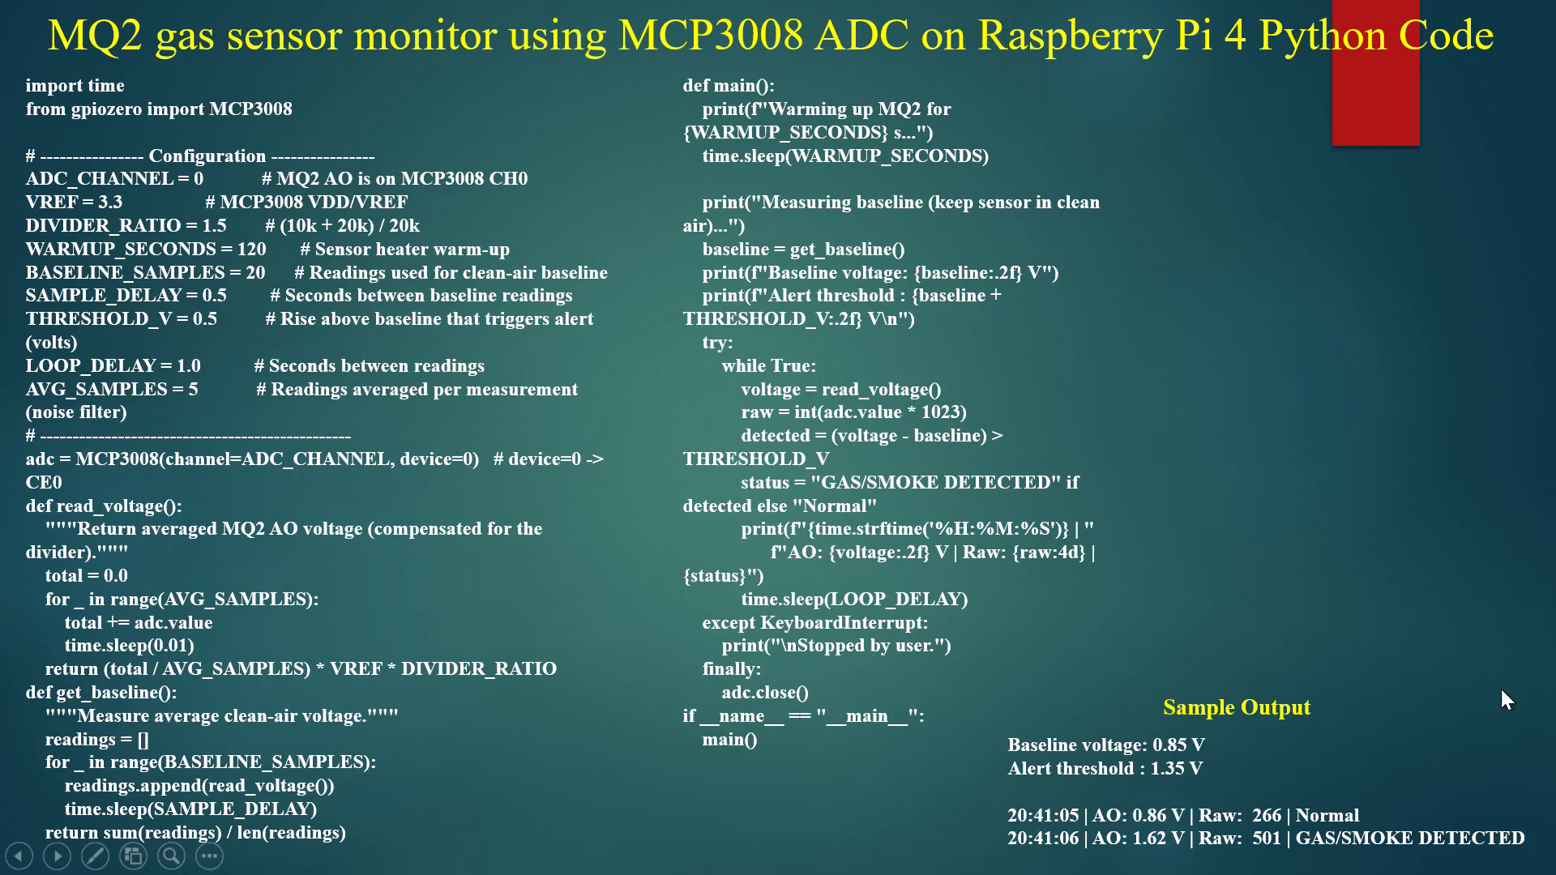
key("Right")
key("Right")
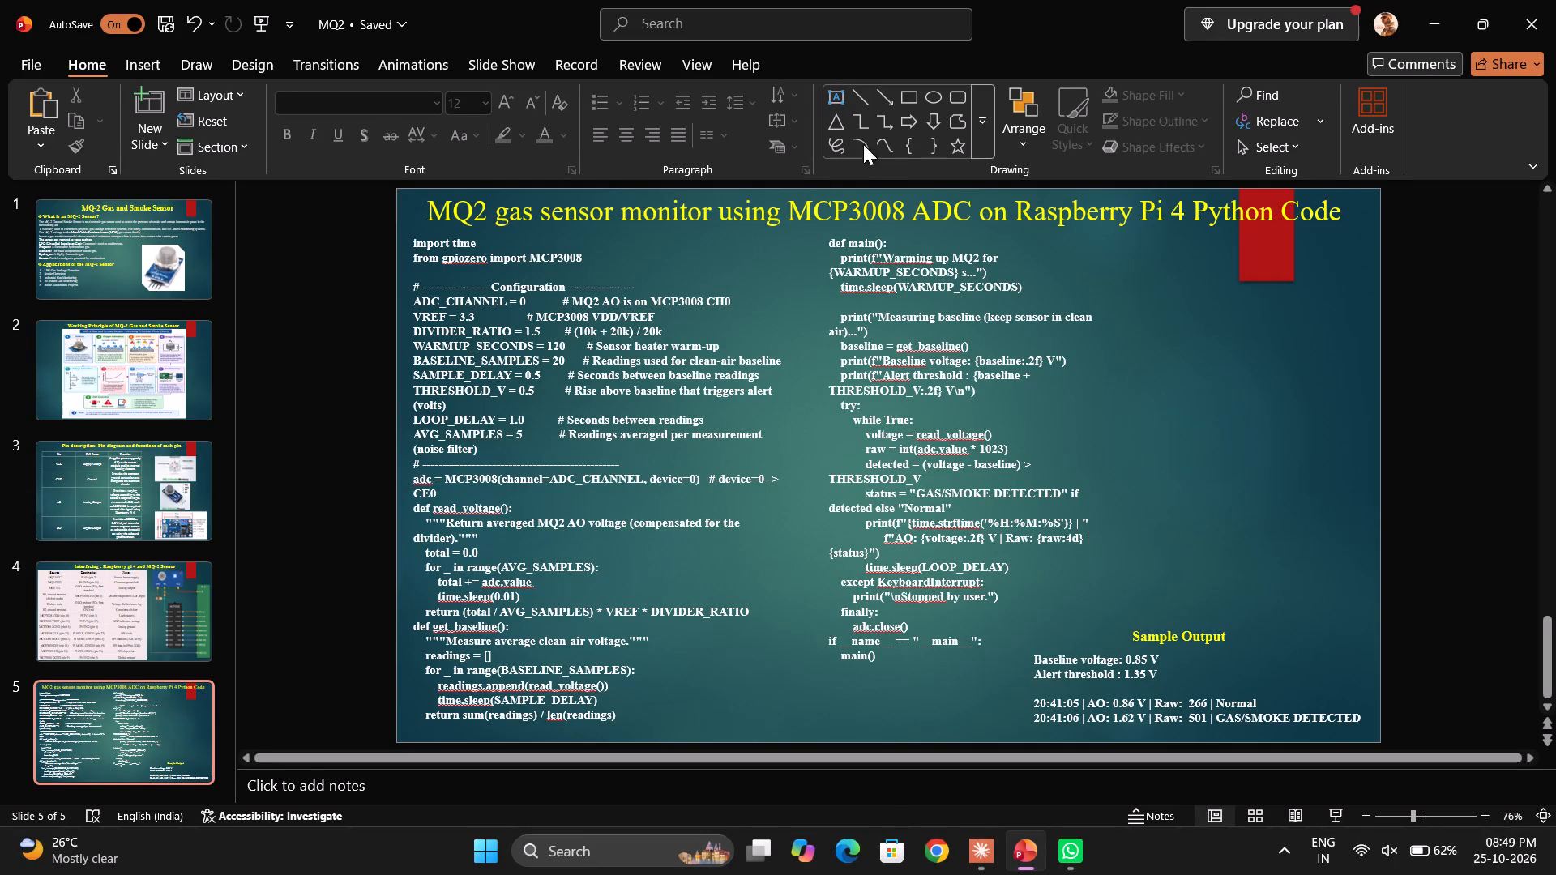
Draw a rectangle about 11.89 cm wide and 3.88 cm high covering the Sample Output heading and output lines.
left_click(900, 95)
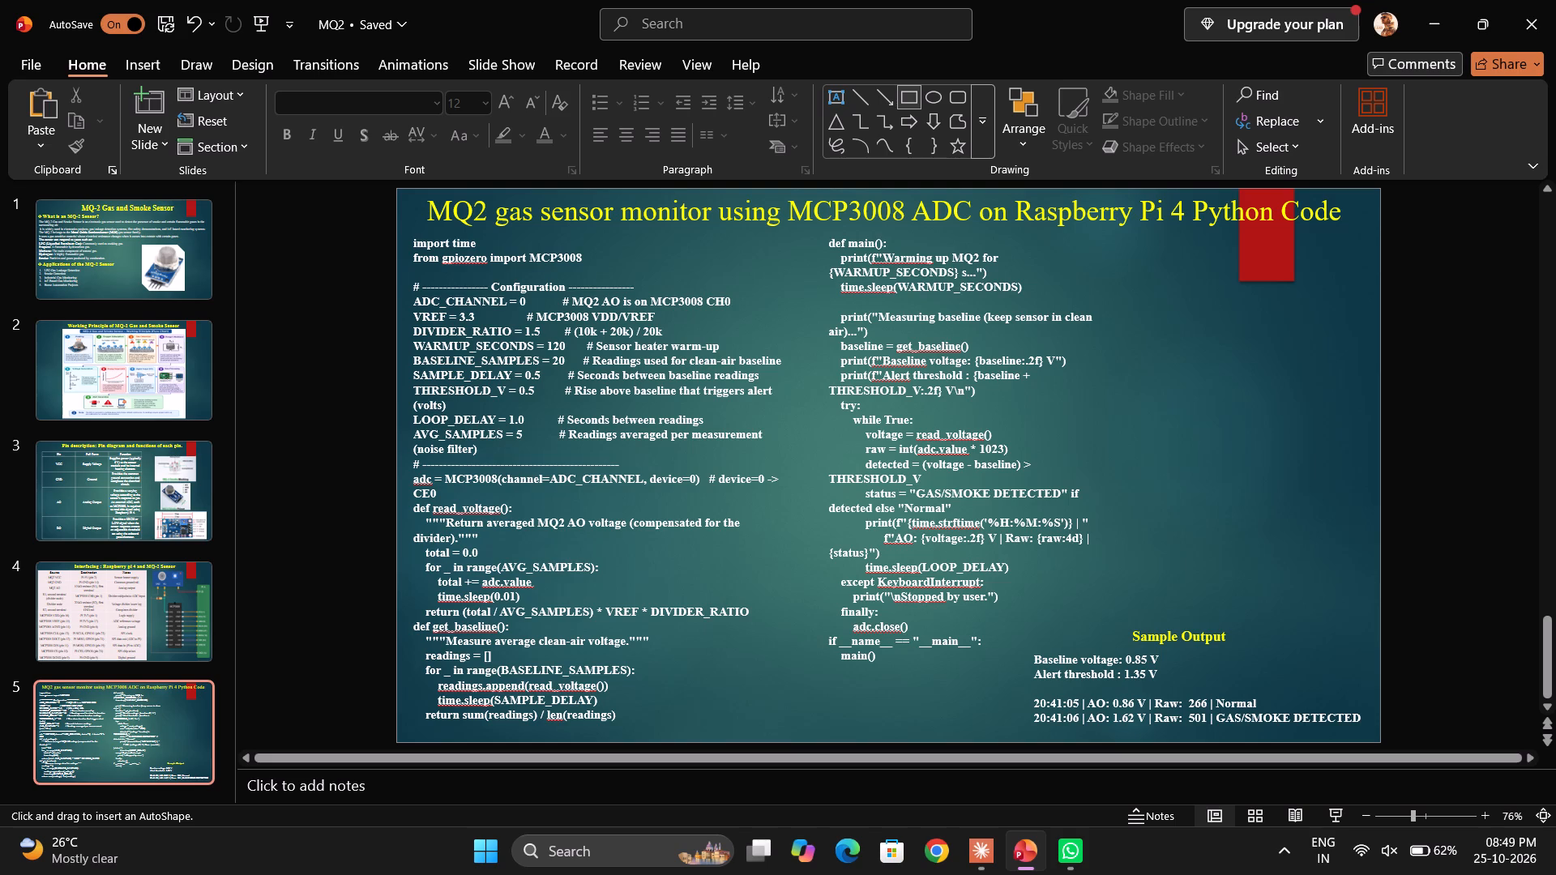
left_click_drag(1026, 625, 1452, 736)
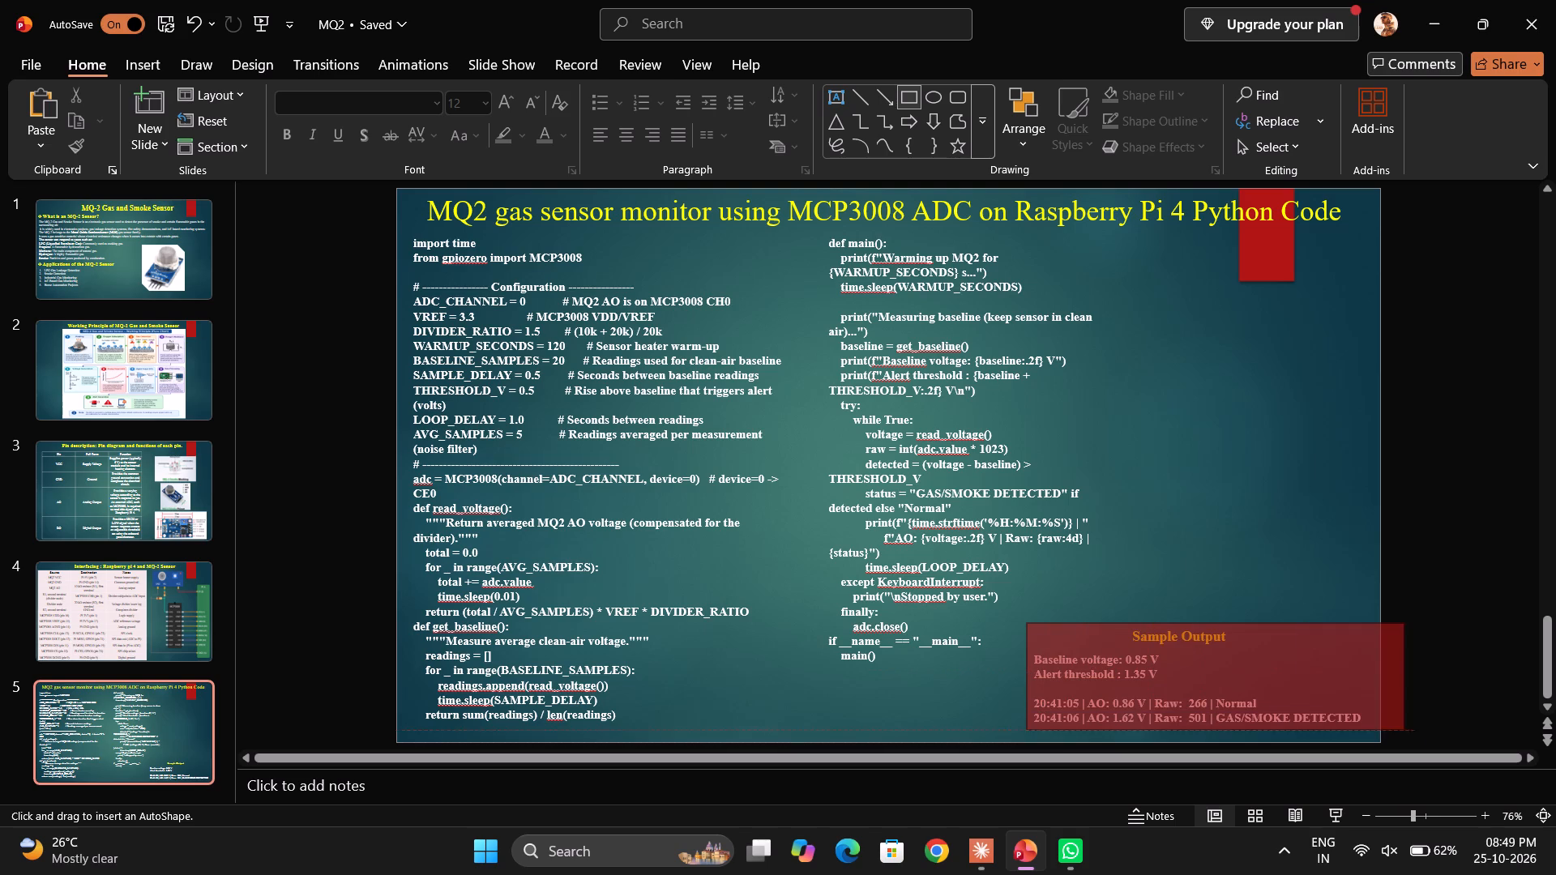
left_click_drag(1452, 736, 1372, 736)
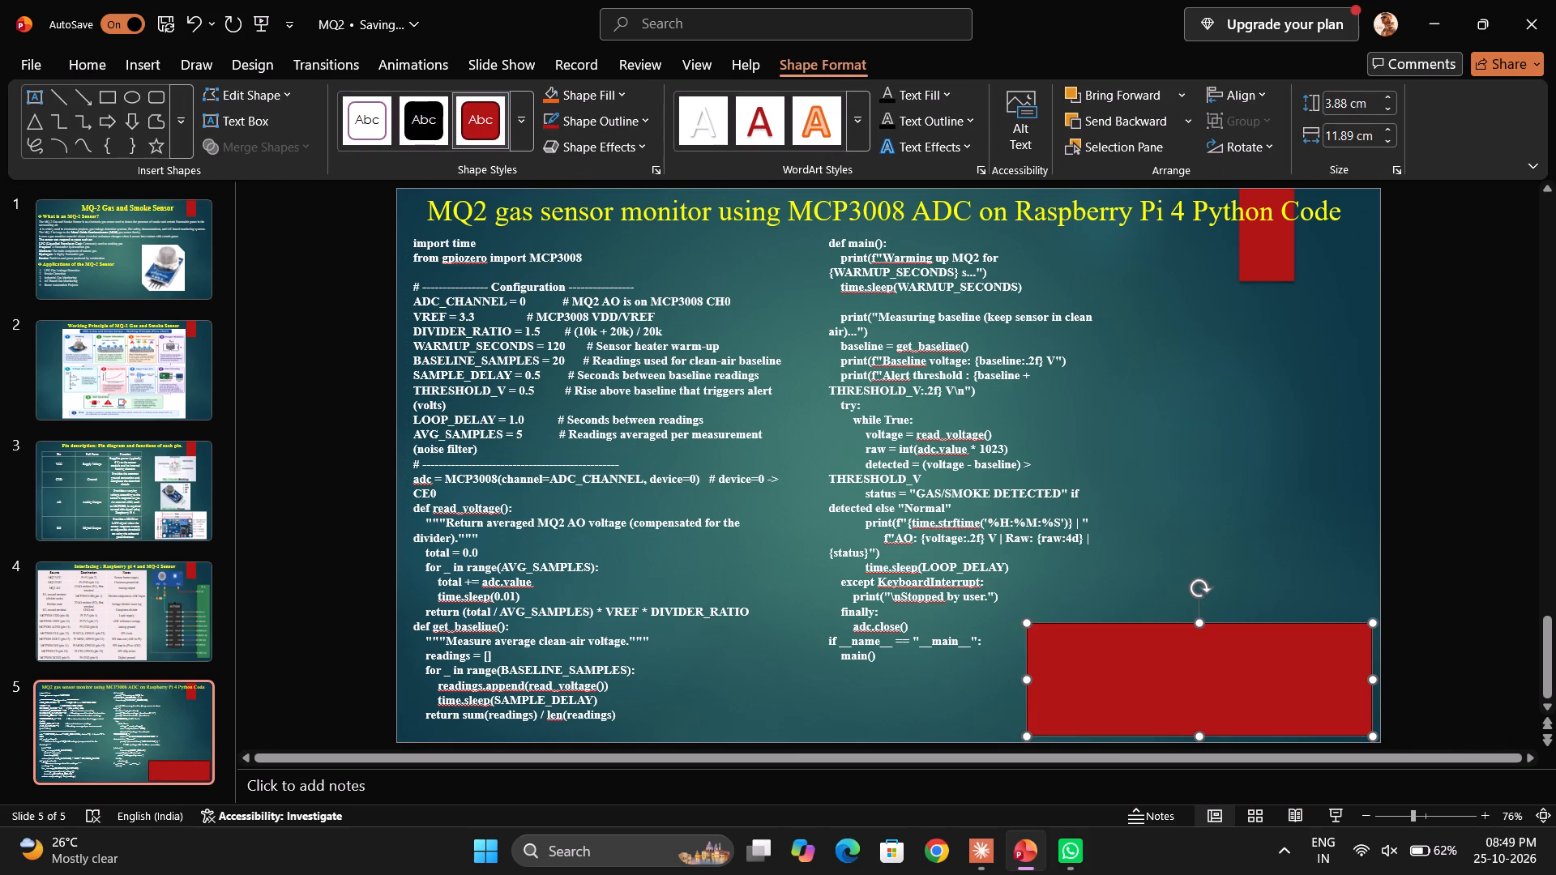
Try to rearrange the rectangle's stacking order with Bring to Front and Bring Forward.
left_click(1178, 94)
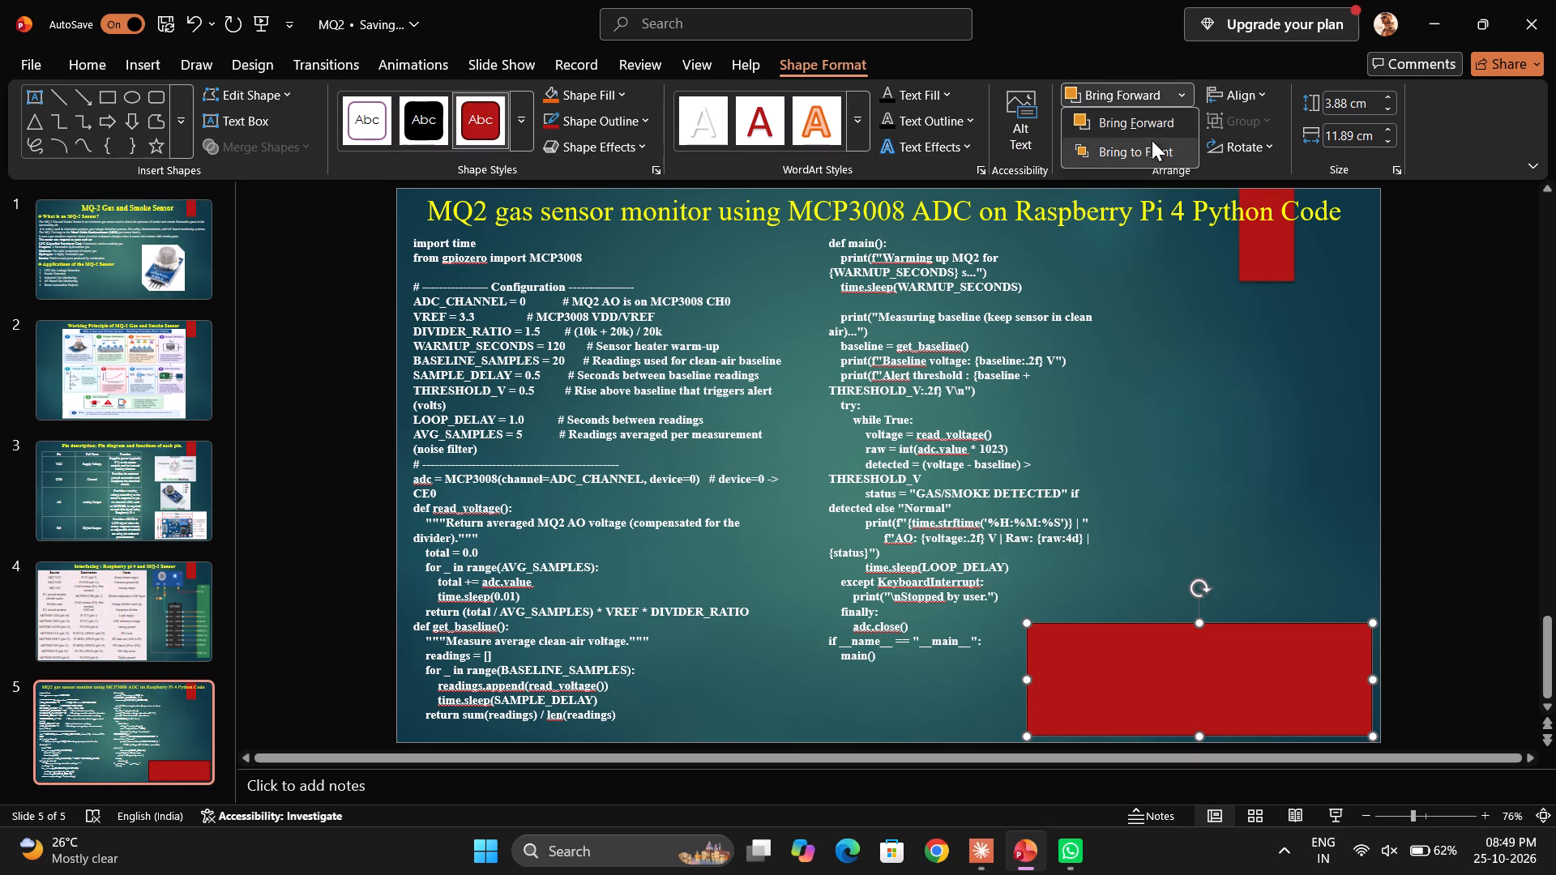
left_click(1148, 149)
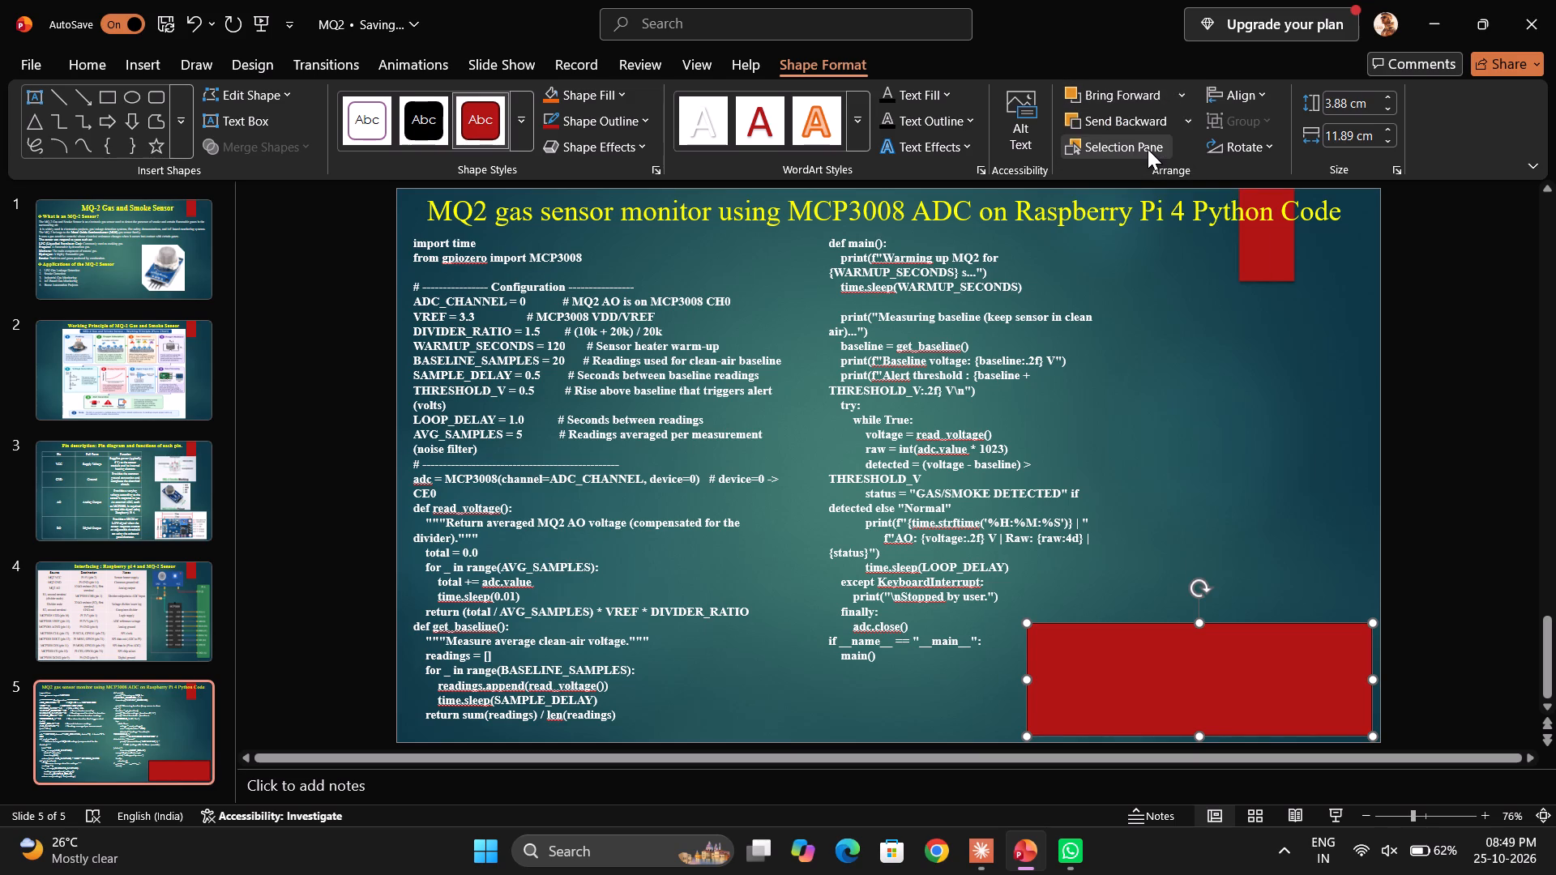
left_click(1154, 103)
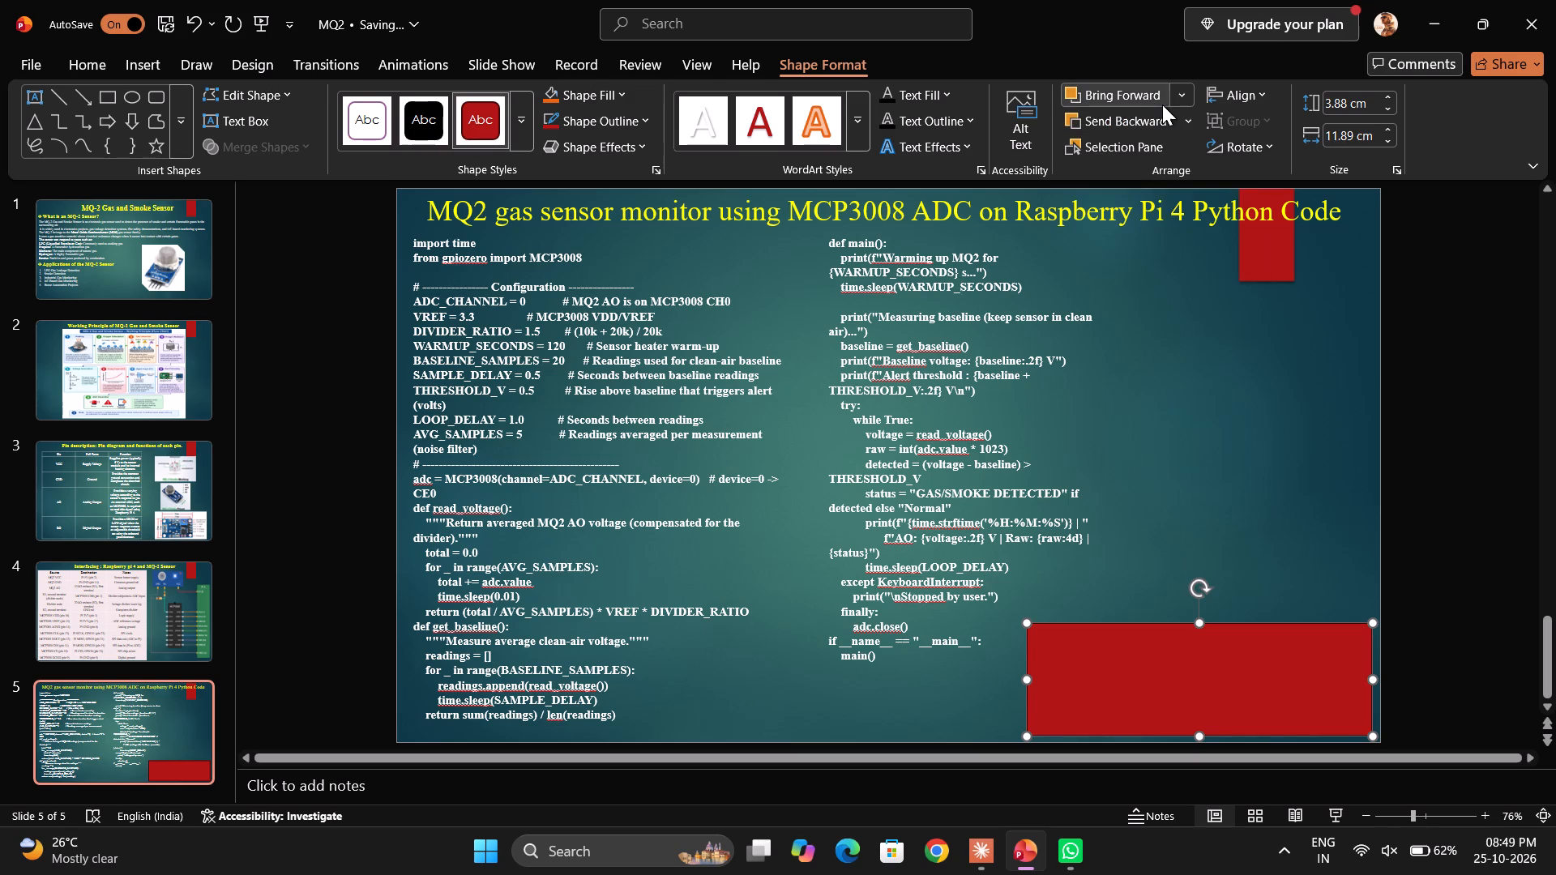
Send the red rectangle backward so it sits behind the Sample Output text on slide 5, and deselect it.
left_click(1166, 101)
left_click(1174, 100)
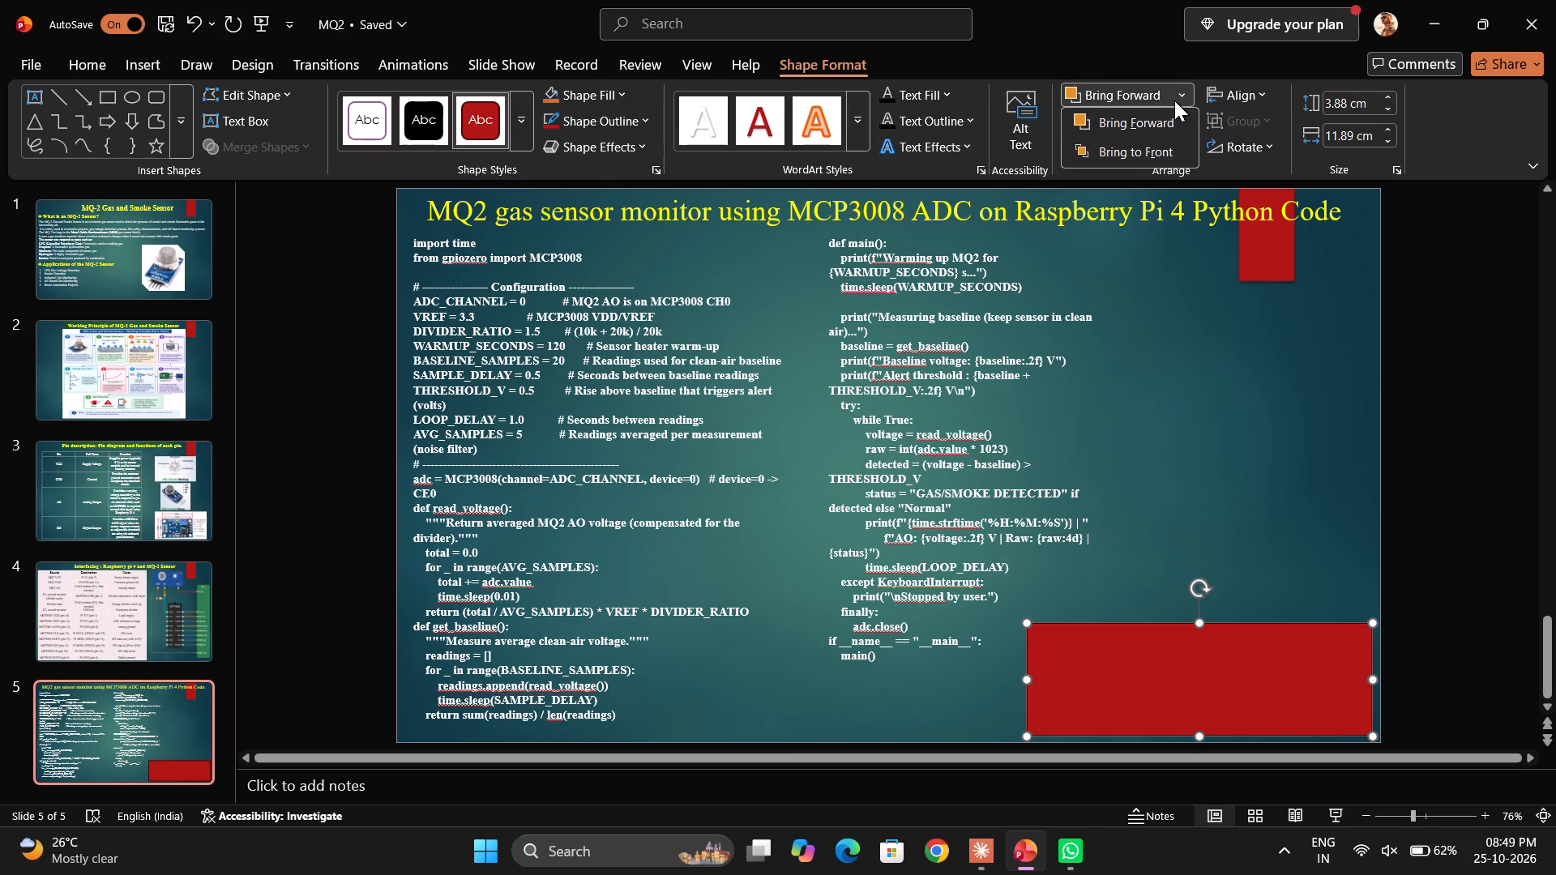
left_click(1148, 134)
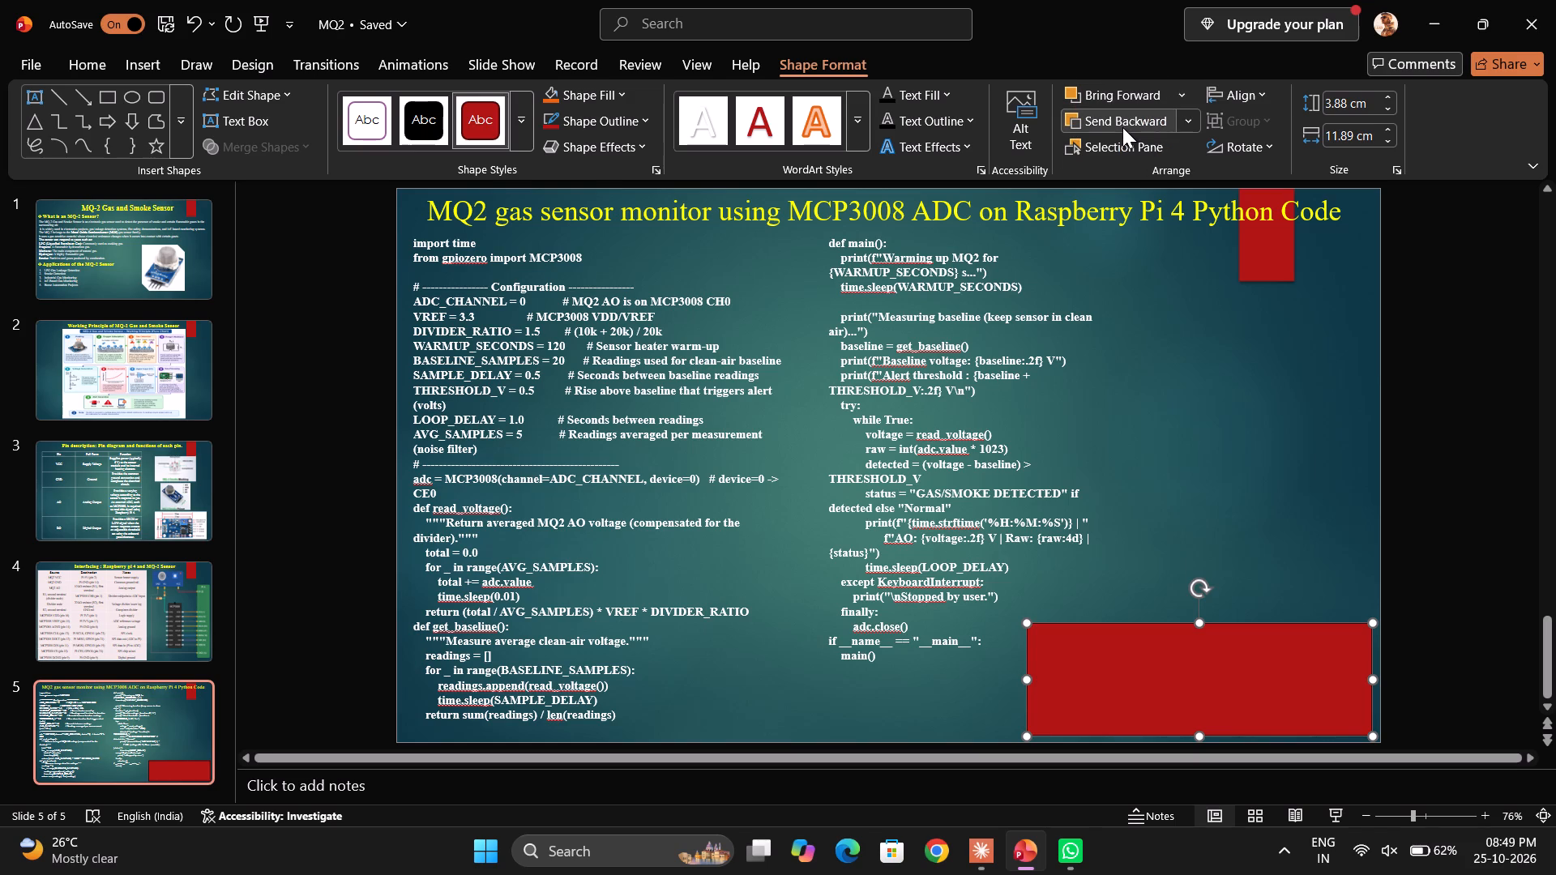
left_click(1122, 127)
left_click(1122, 127)
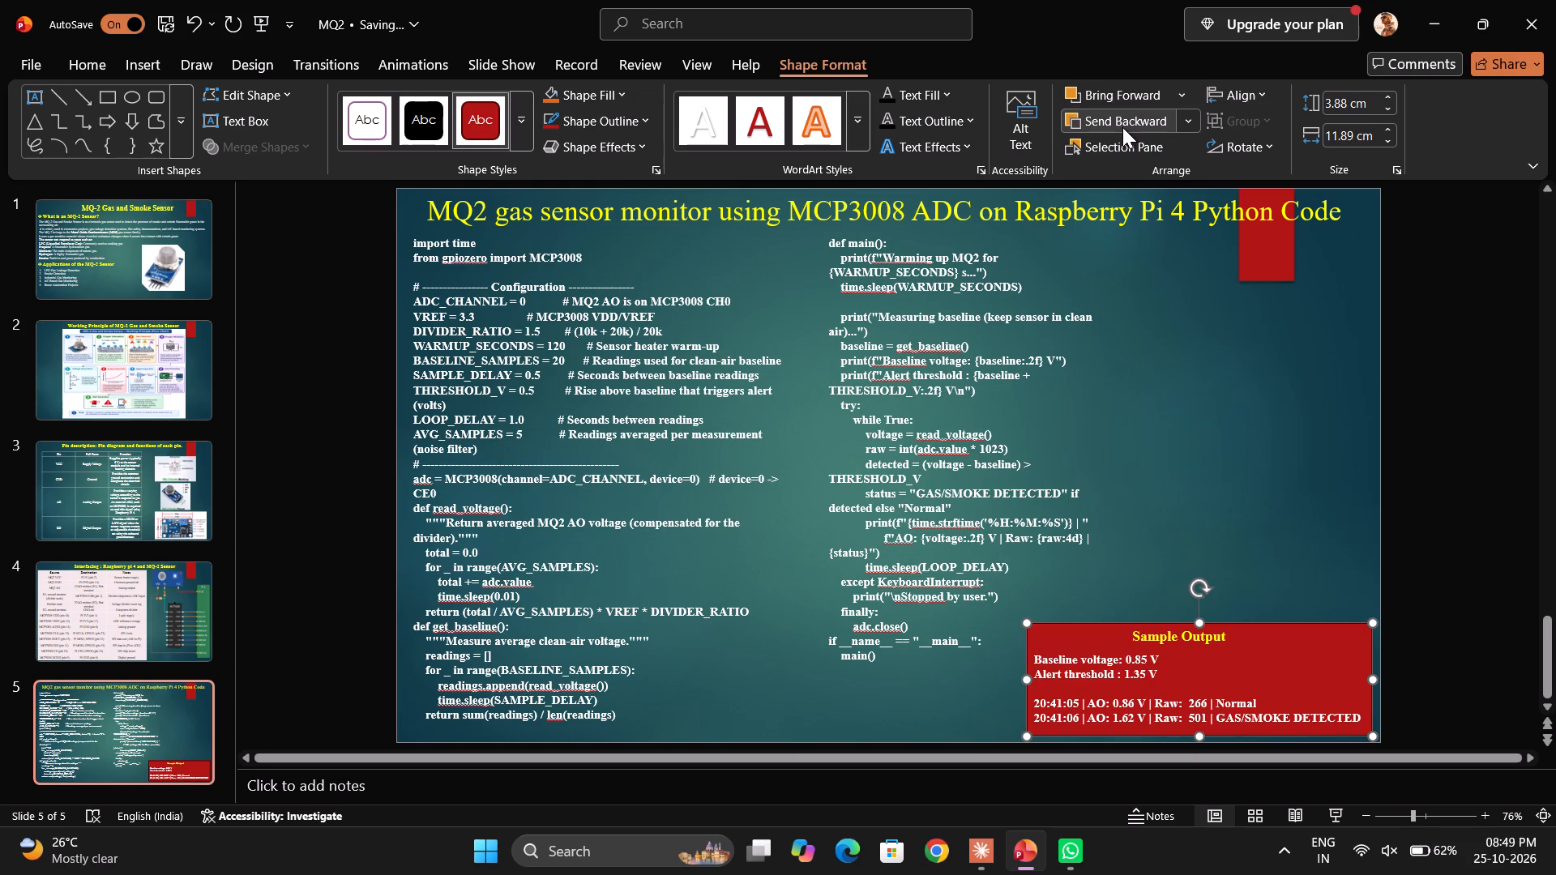
left_click(1432, 527)
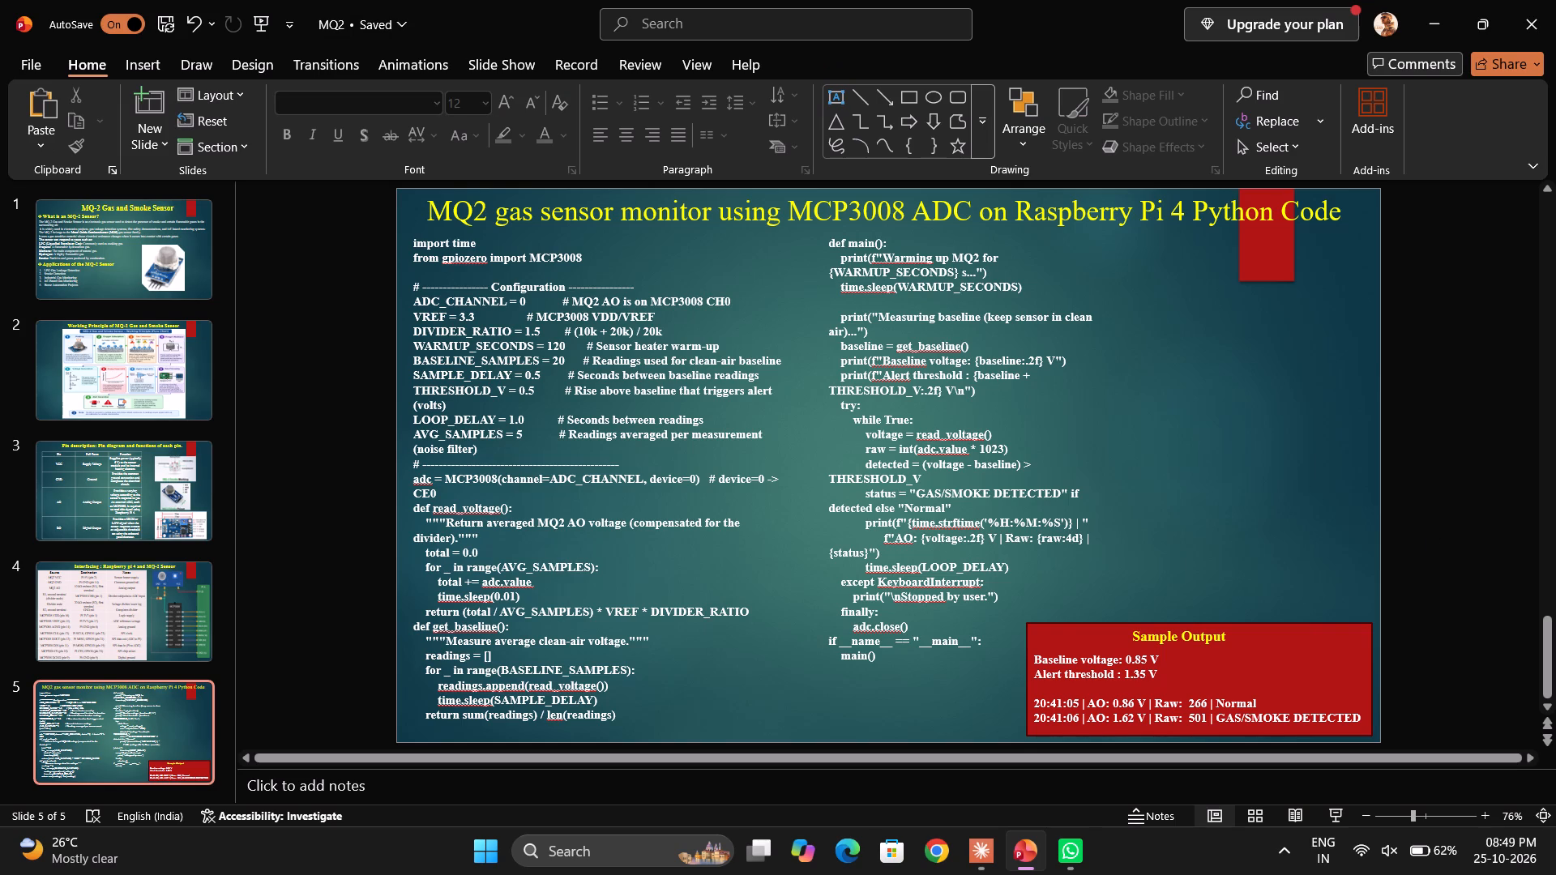